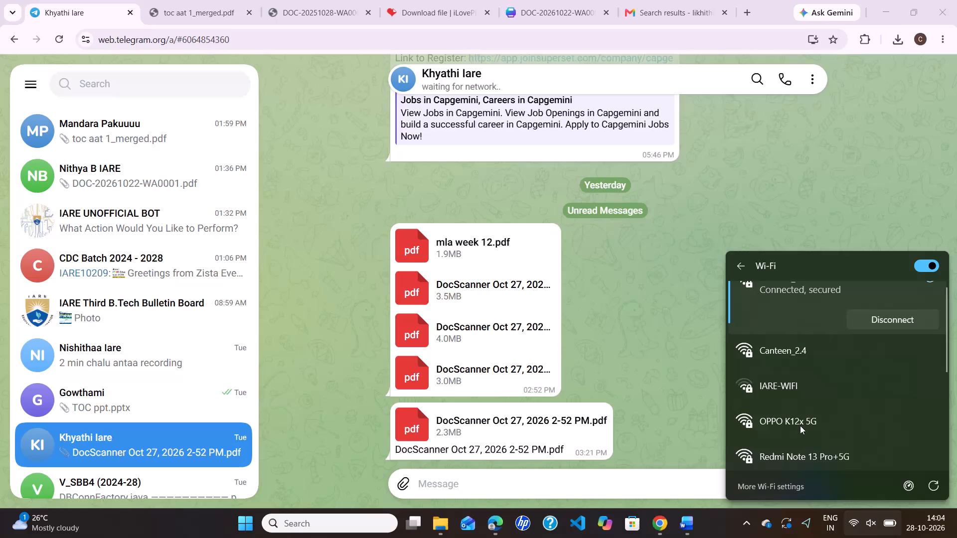
Dismiss the Wi-Fi network list and return to the open Telegram chat with the shared PDF files.
click(673, 371)
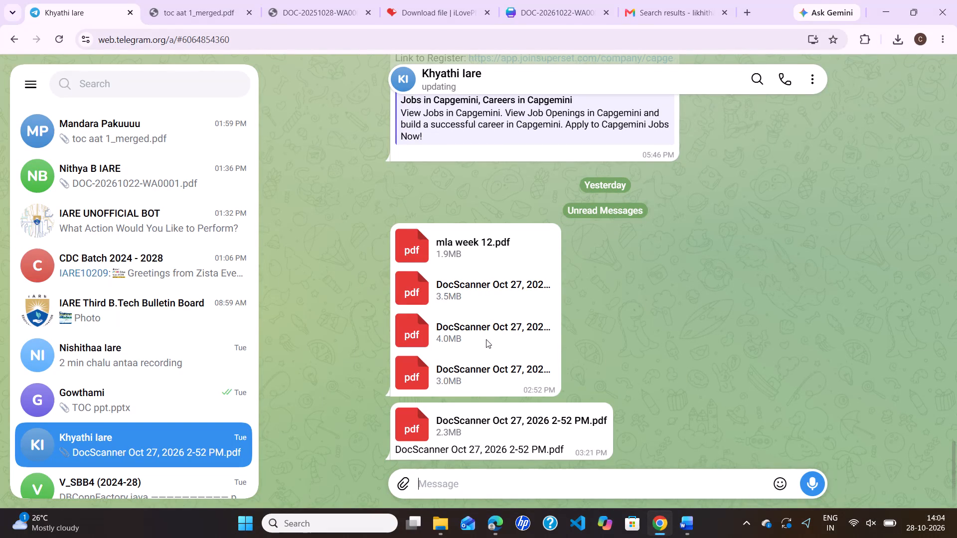
scroll(494, 336, down, 6)
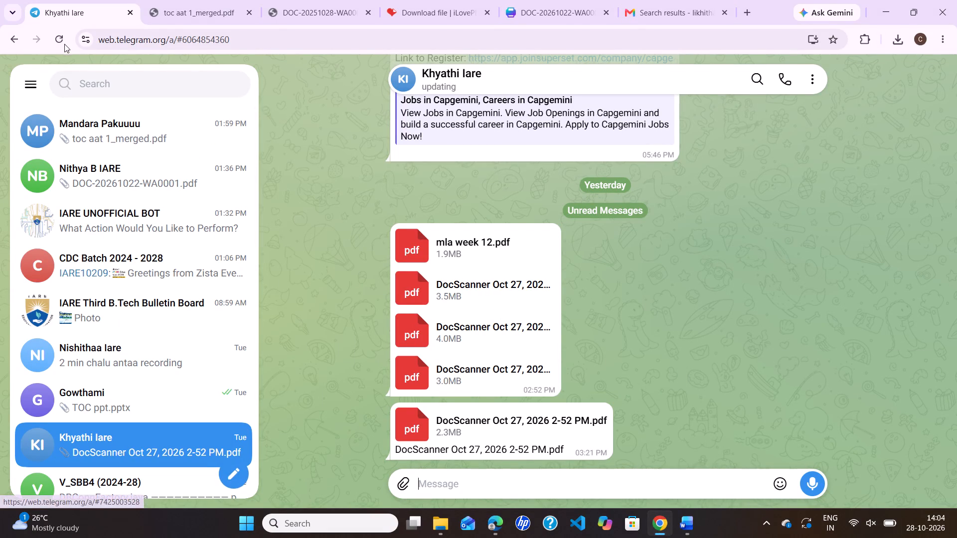
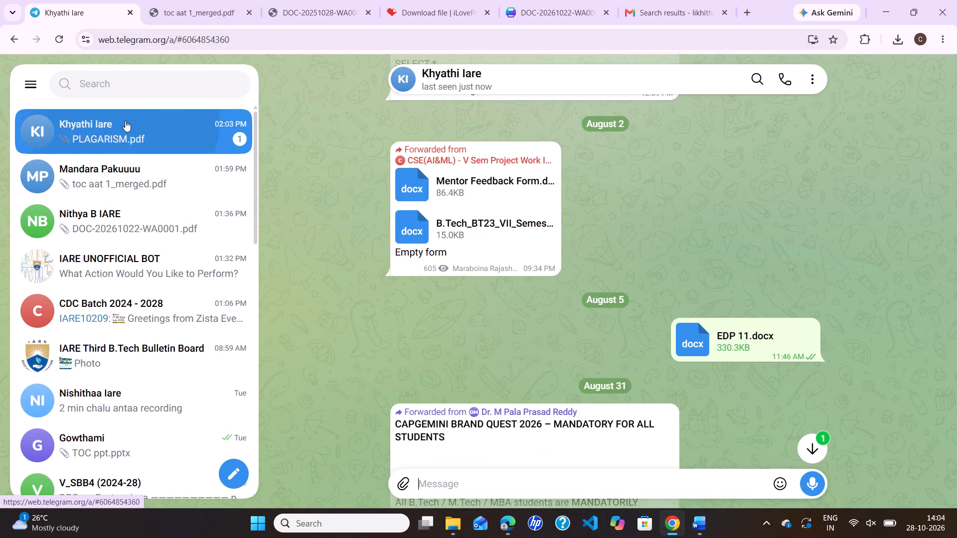
Download PLAGARISM.pdf from the newest message in the open Telegram chat and open it to skim its pages.
scroll(510, 406, down, 18)
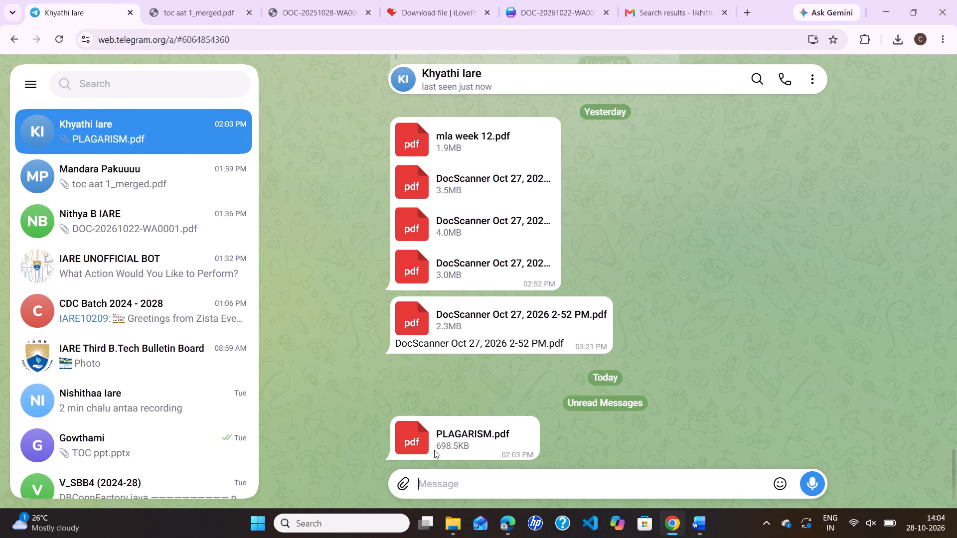
click(410, 447)
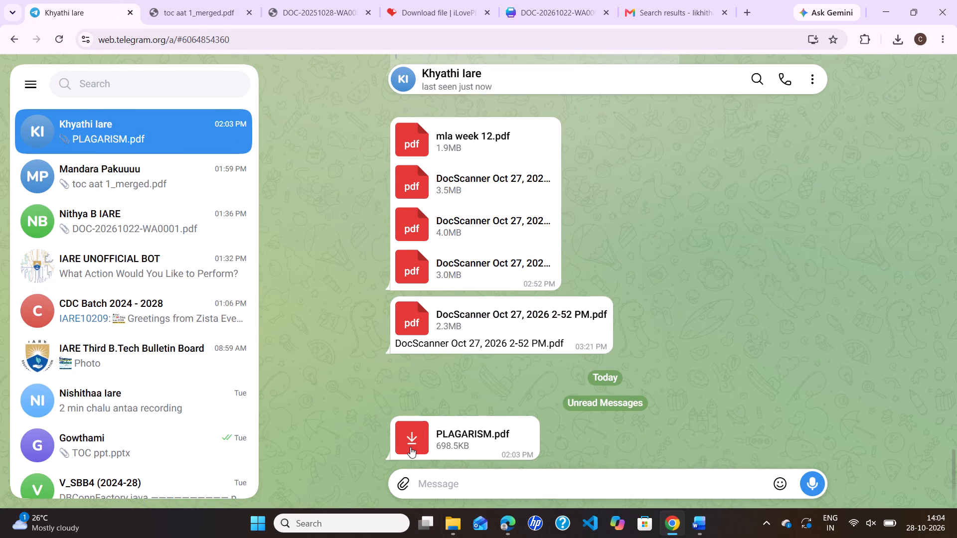
click(745, 72)
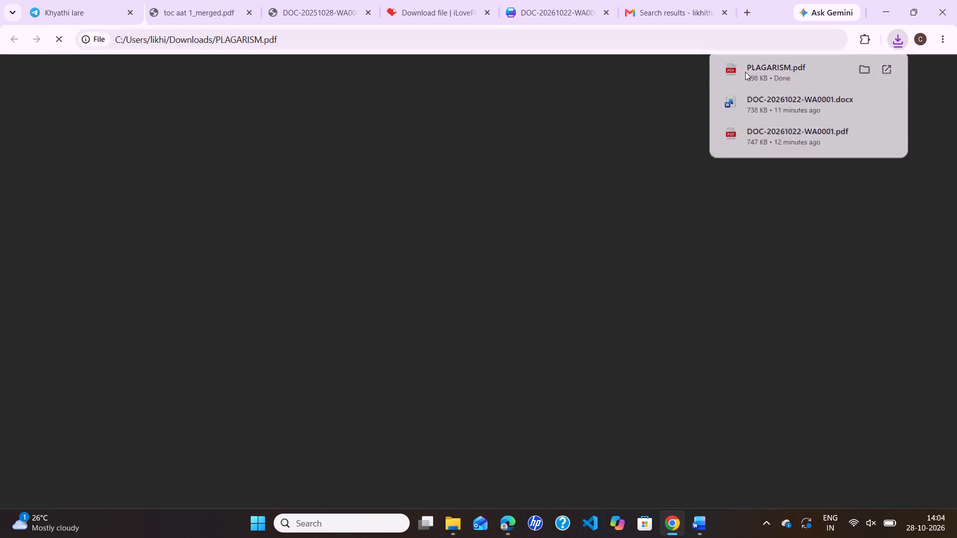
scroll(627, 189, down, 16)
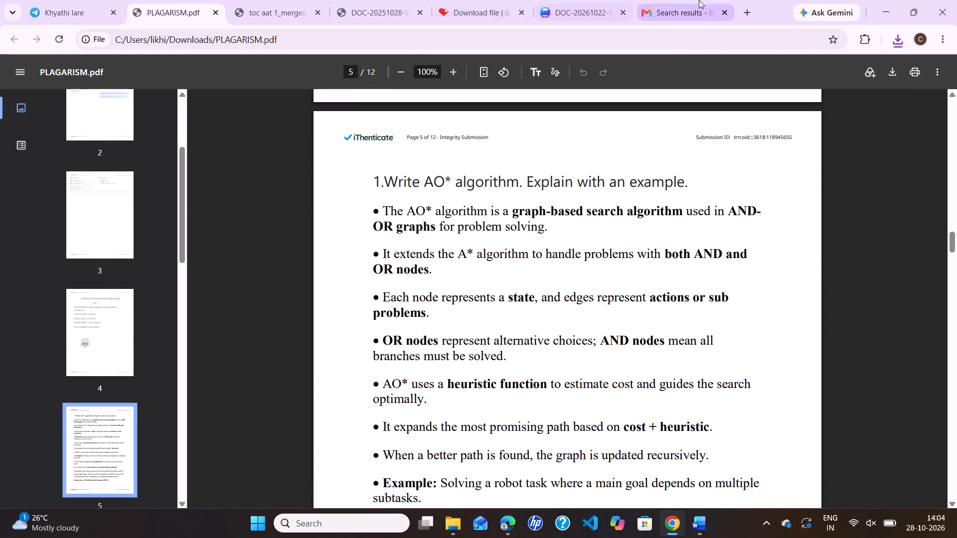
Close the Chrome window containing the plagiarism report and Telegram chat.
click(931, 13)
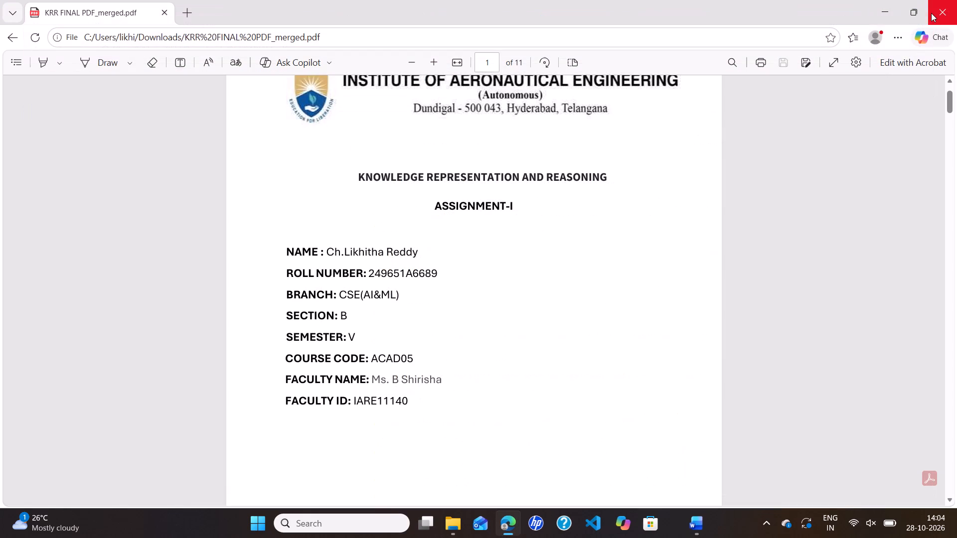
Close the KRR FINAL PDF_merged document in the browser and the Downloads folder window.
triple_click(931, 12)
click(931, 12)
drag(931, 12, 775, 69)
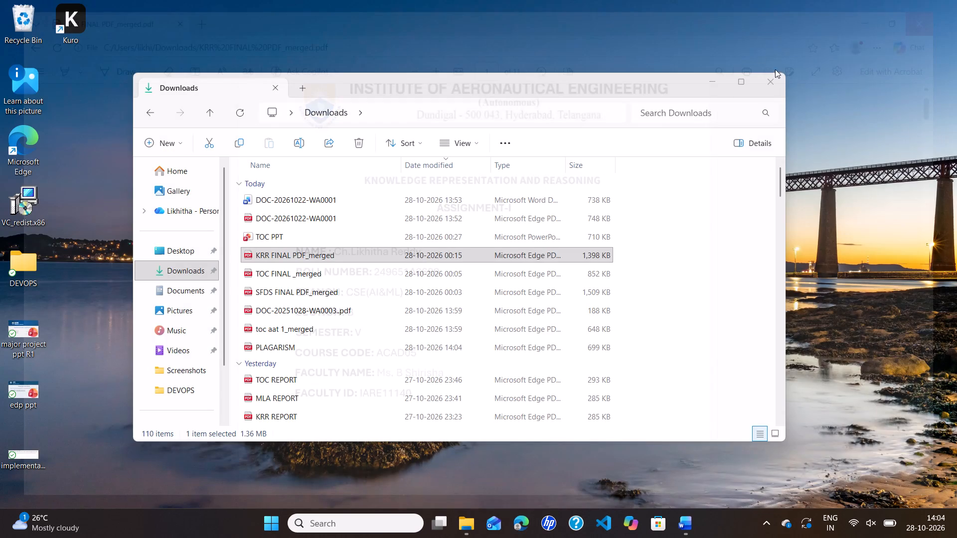
drag(775, 69, 777, 83)
click(777, 83)
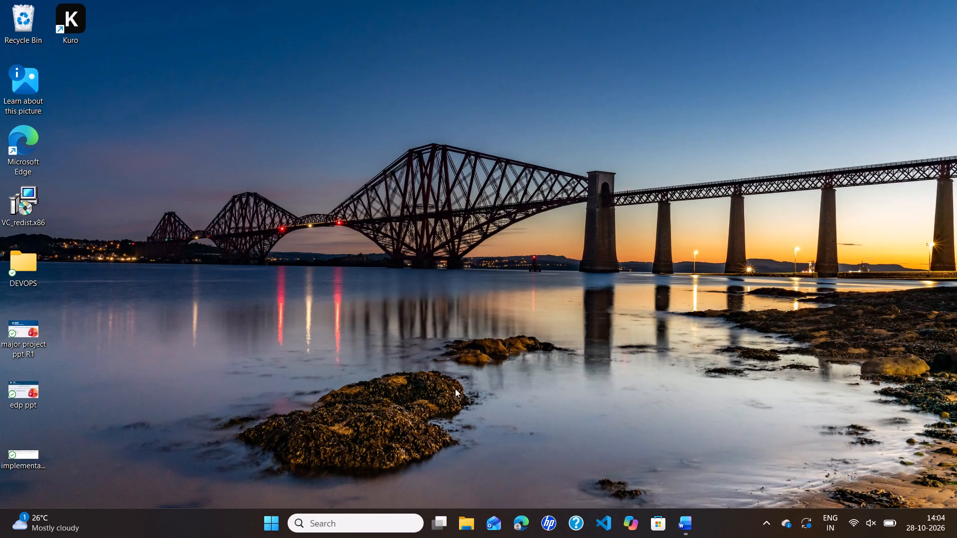
Launch Google Chrome from the system search using the first listed profile.
click(344, 529)
text(chrome)
key(Return)
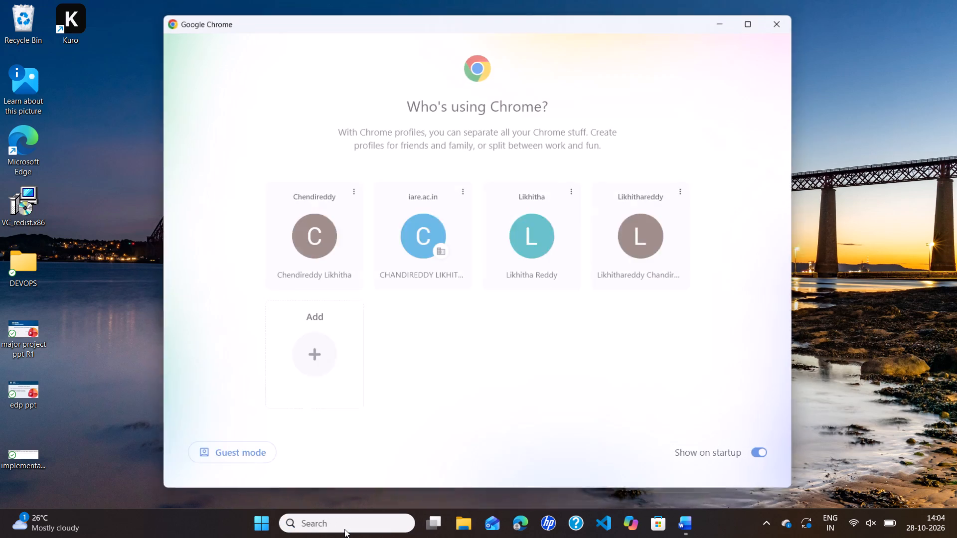
double_click(352, 237)
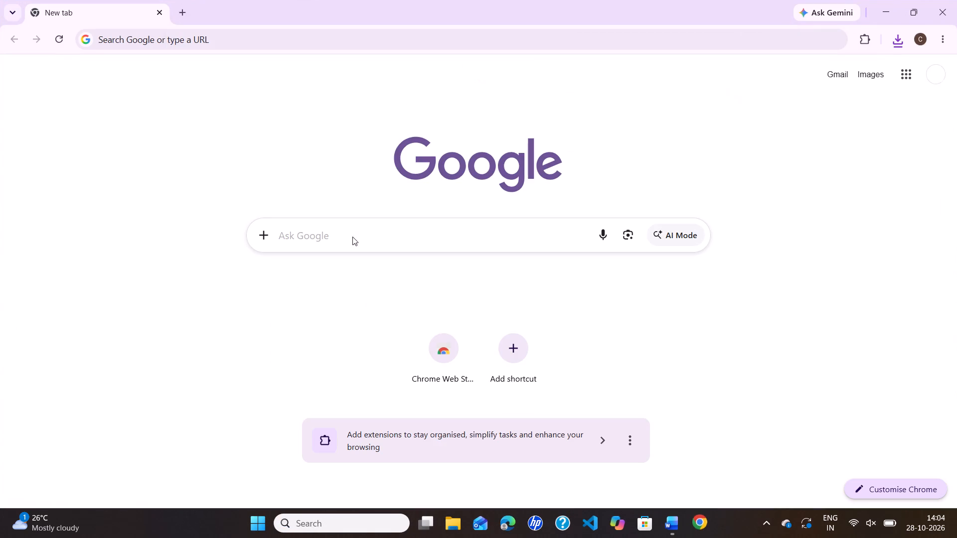
Search Google for "pdf to word".
click(335, 238)
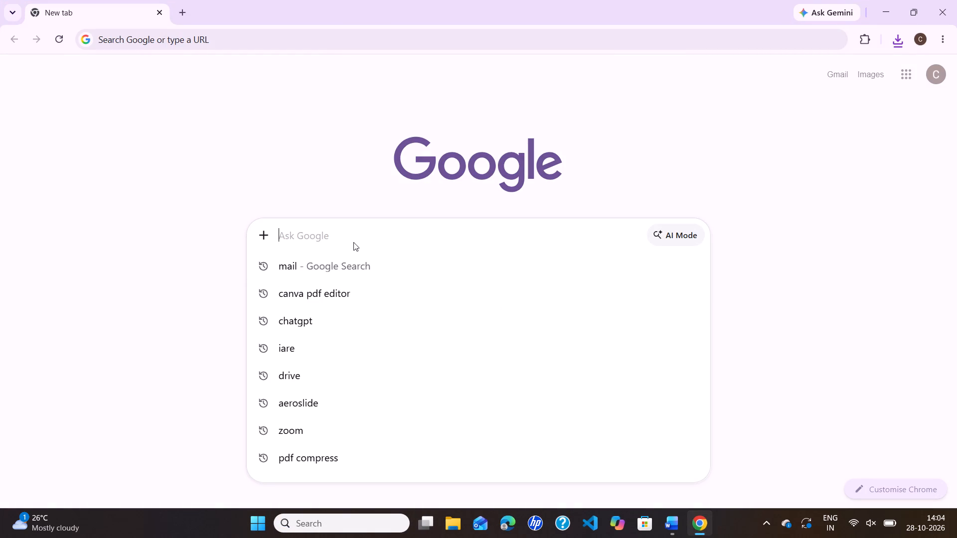
text(pf)
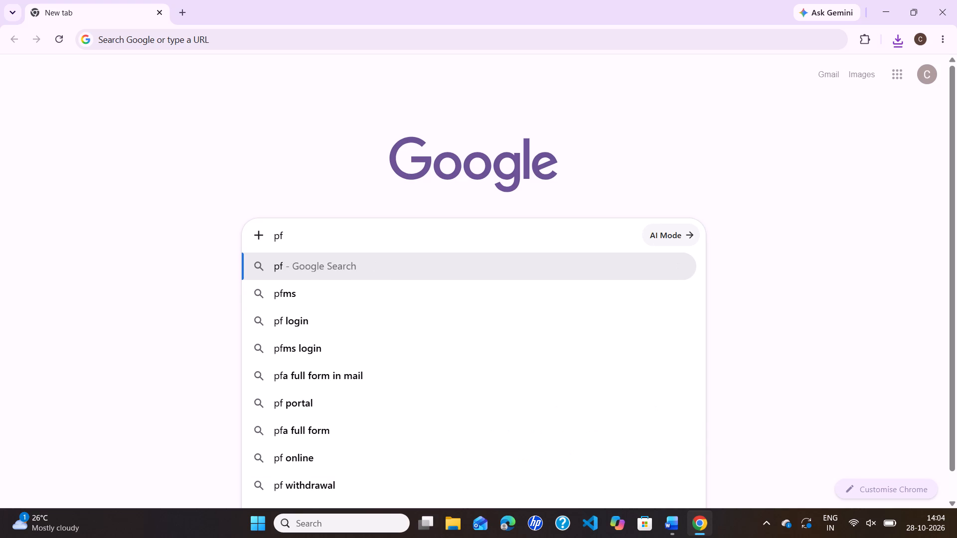
key(BackSpace)
text(df)
key(space)
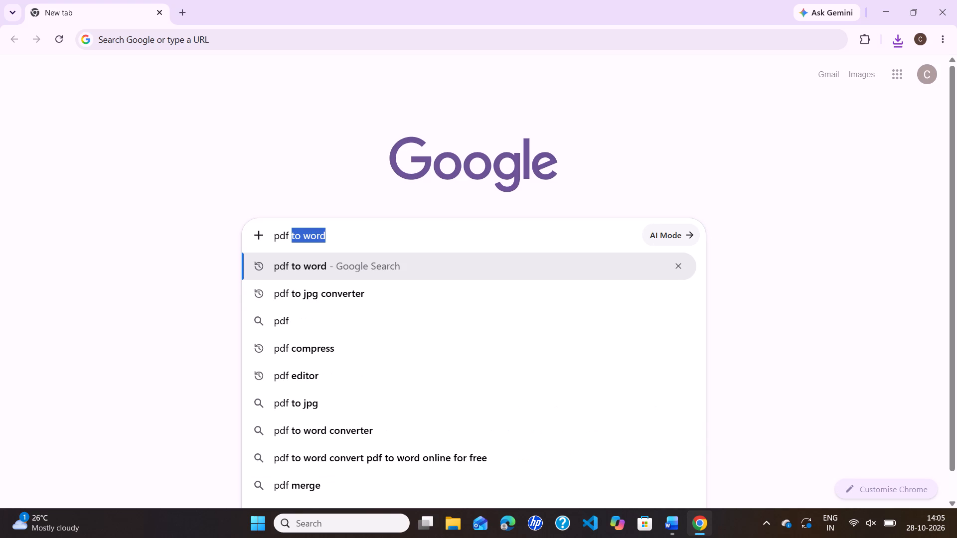
text(to)
key(space)
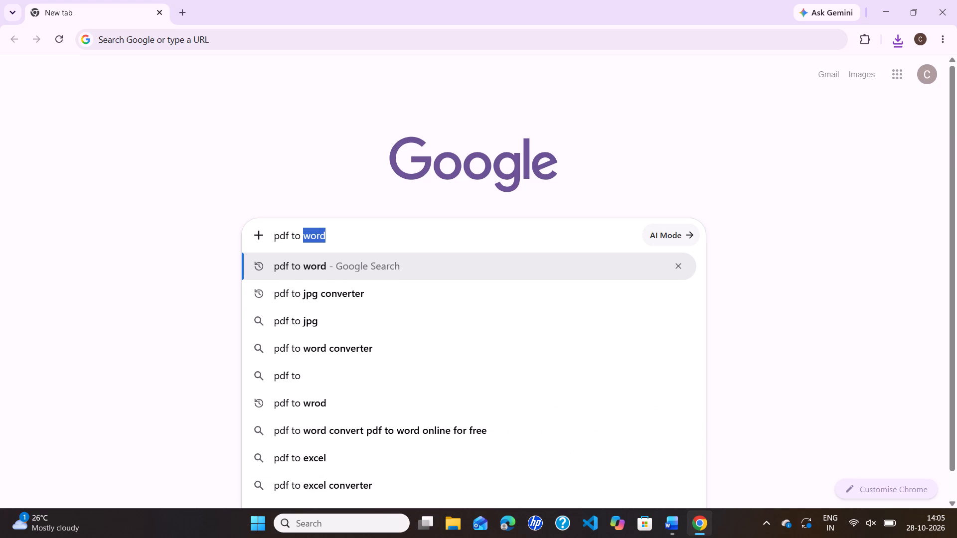
text(word)
key(Return)
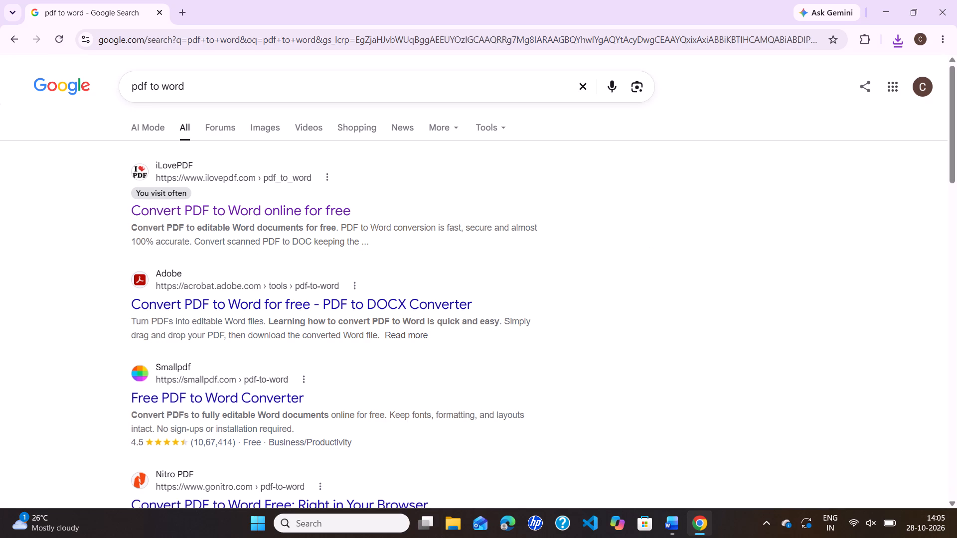
Open the iLovePDF result "Convert PDF to Word online for free".
drag(353, 242, 513, 234)
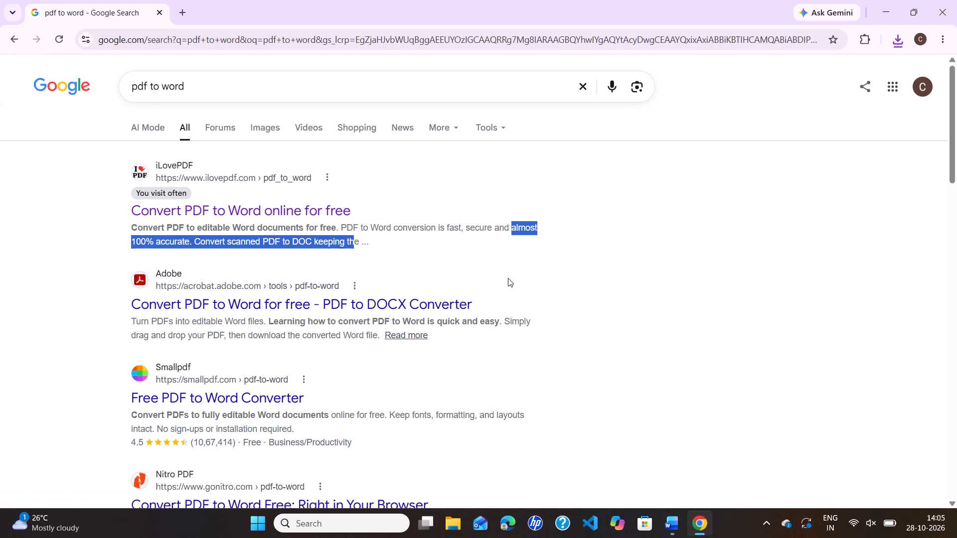
click(508, 288)
double_click(320, 219)
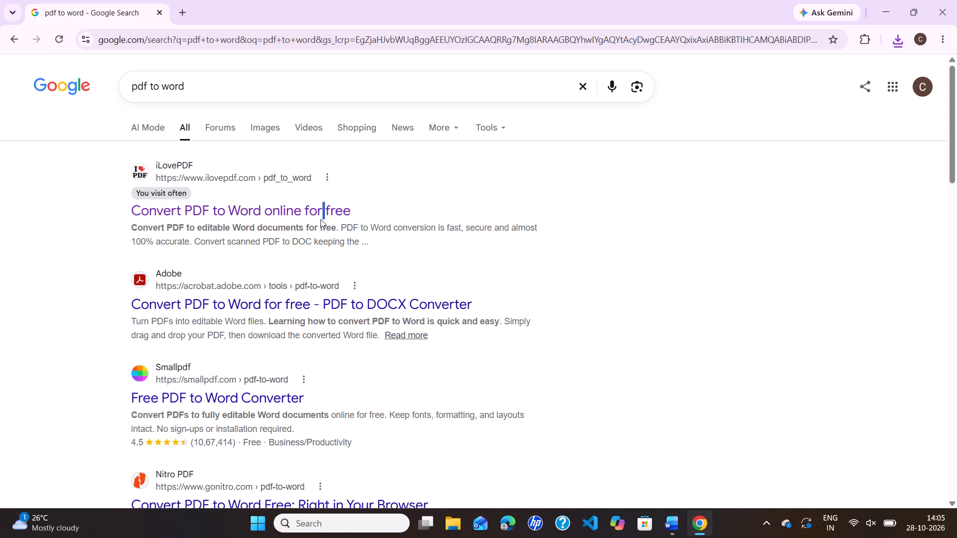
double_click(280, 213)
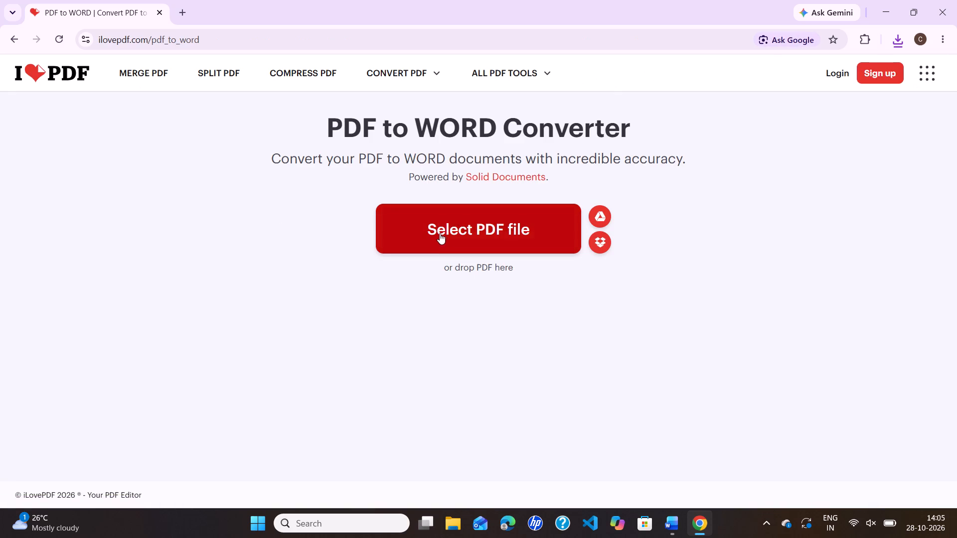
Upload PLAGARISM.pdf from the Downloads folder and convert it to Word with the No OCR option.
click(443, 233)
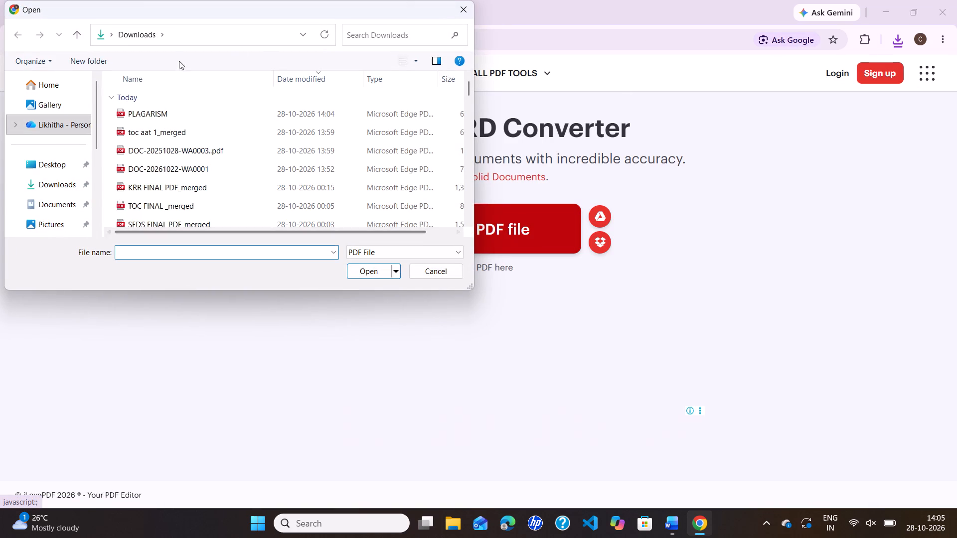
click(181, 111)
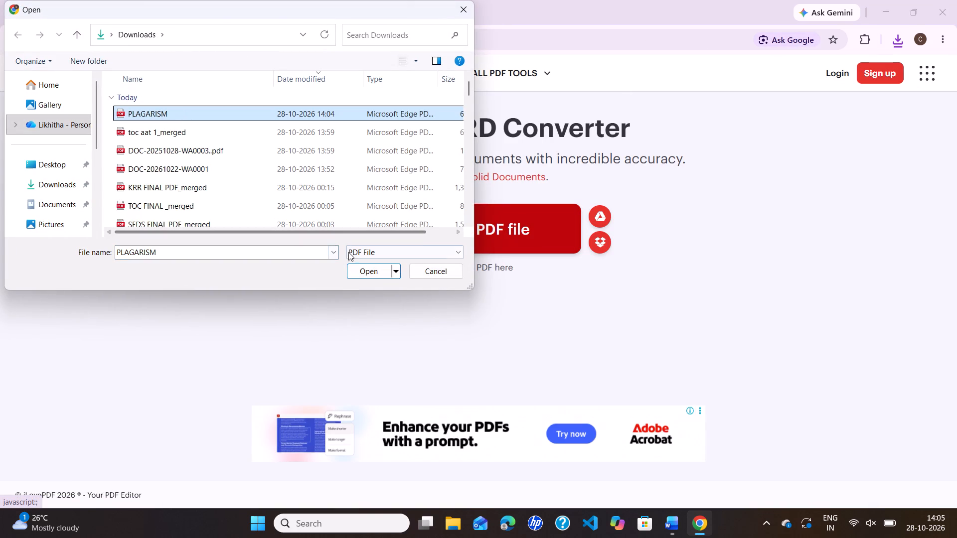
click(363, 274)
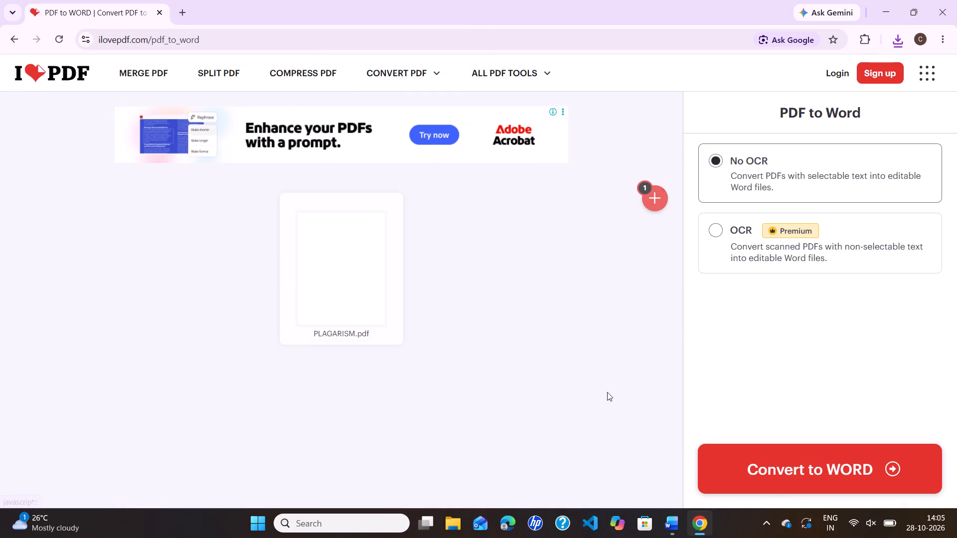
click(794, 481)
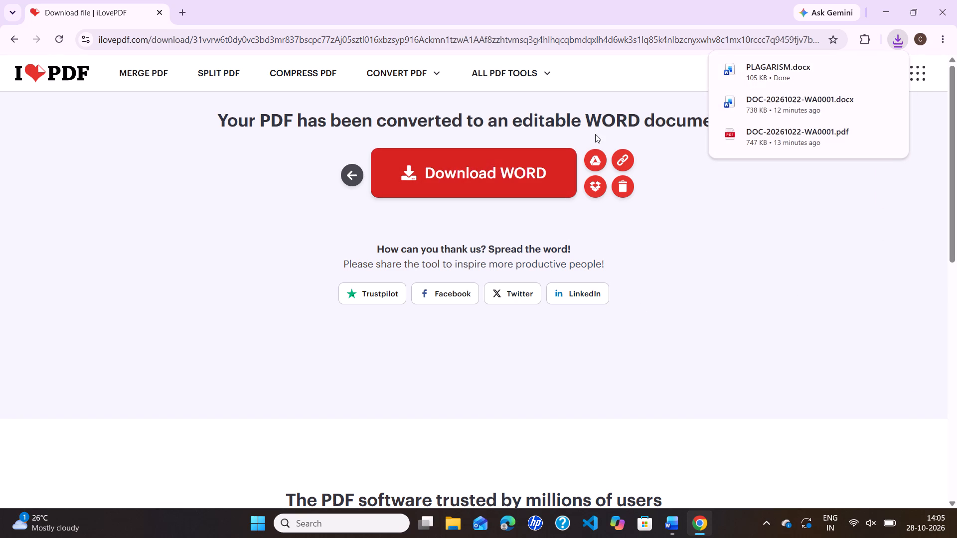
Open the downloaded PLAGARISM.docx in Word and enable editing.
double_click(756, 62)
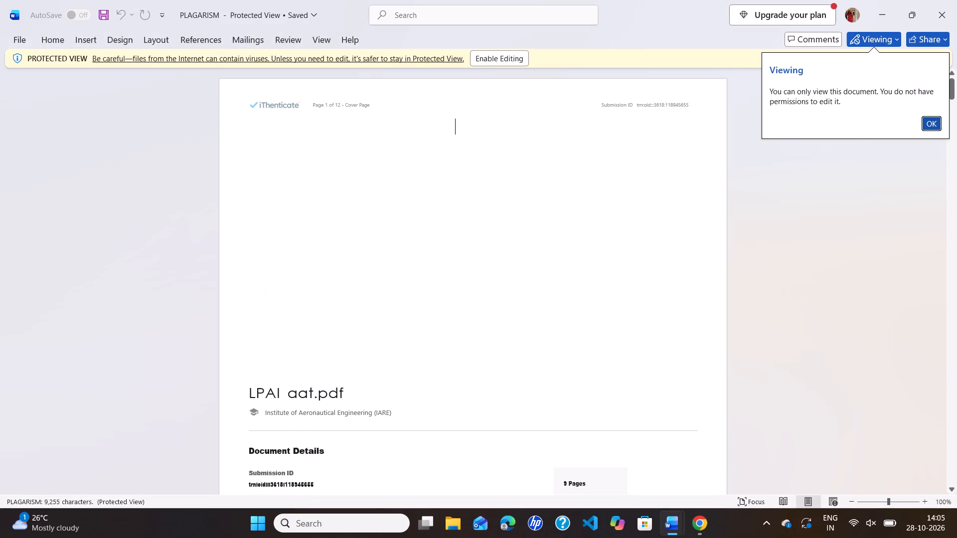
scroll(408, 281, down, 1)
click(493, 64)
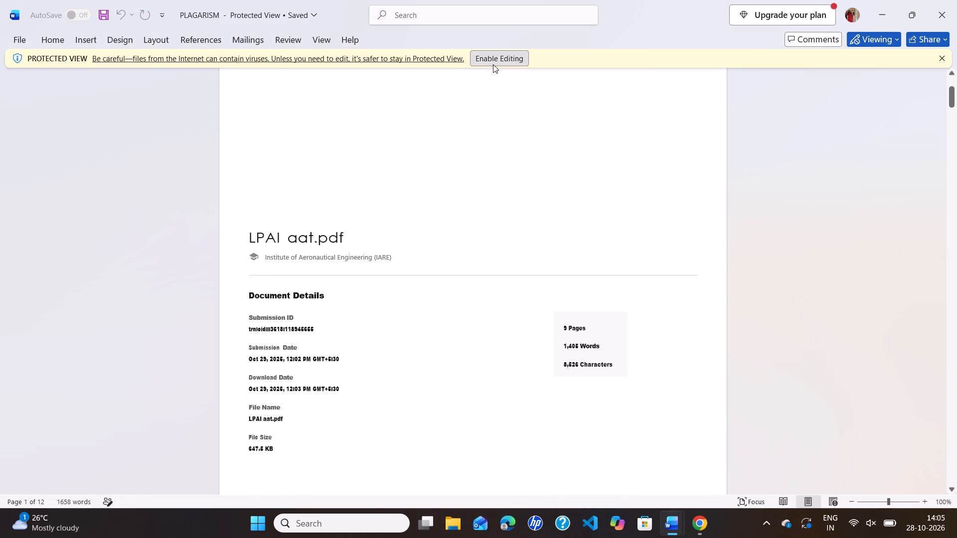
Replace "LPAI" with "kRR" in the cover page title "LPAI aat.pdf".
scroll(301, 344, down, 2)
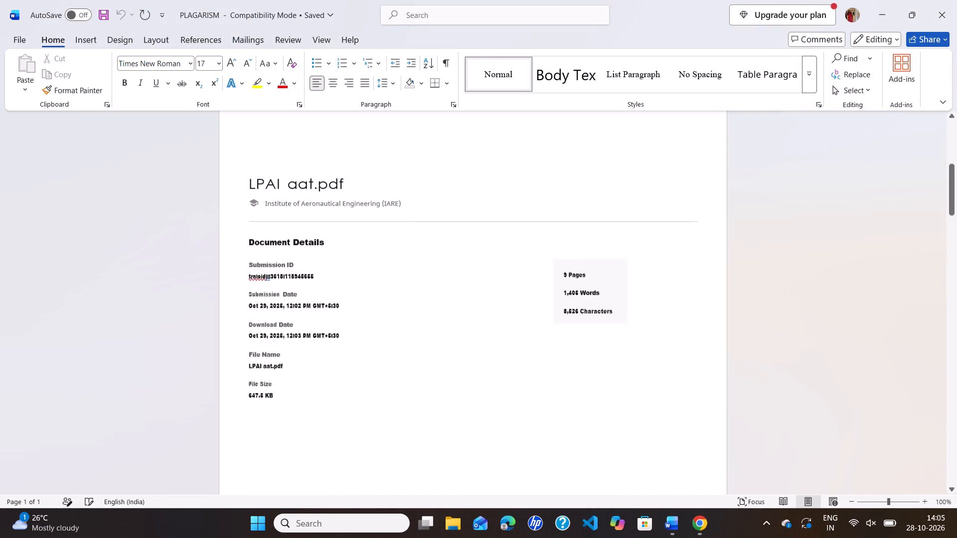
scroll(304, 188, up, 1)
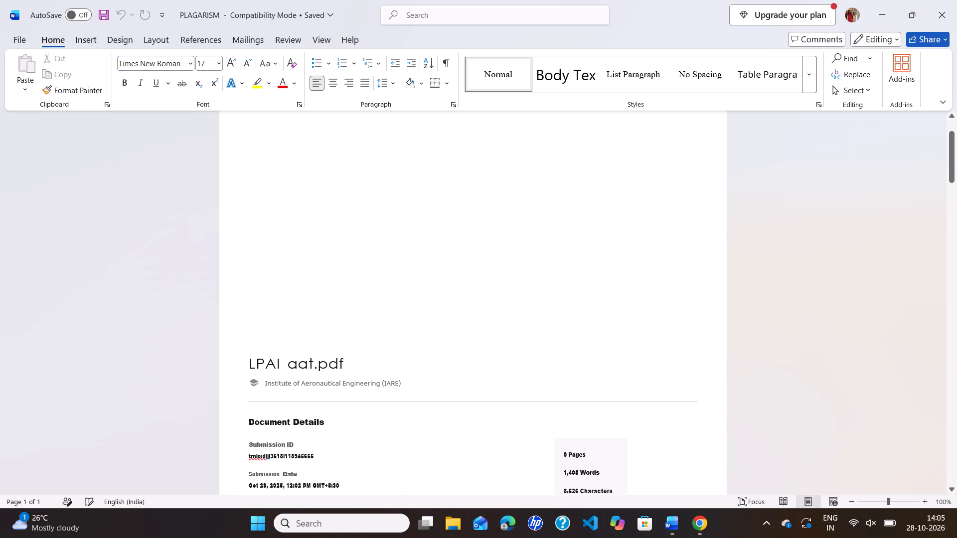
click(280, 365)
key(BackSpace)
key(BackSpace)
key(BackSpace)
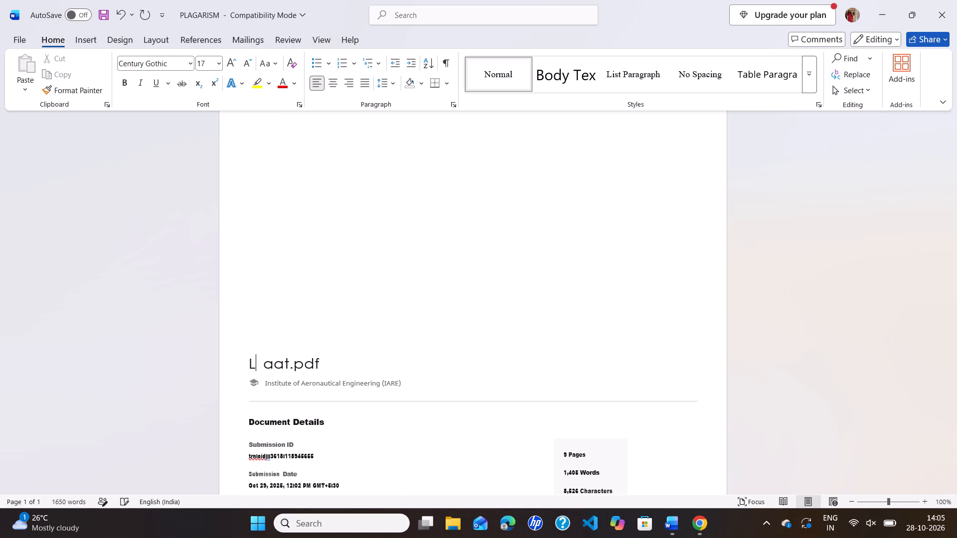
key(k)
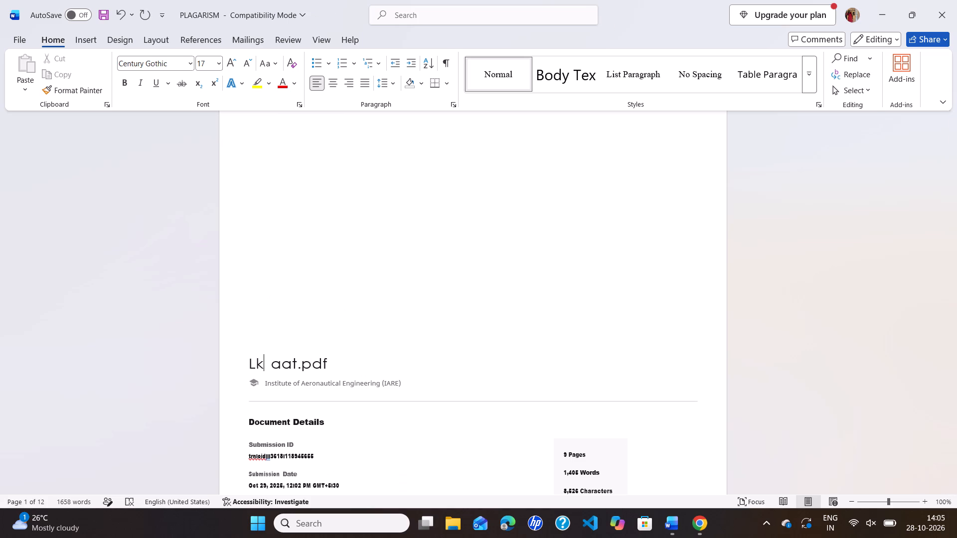
text(RR)
key(Left)
key(BackSpace)
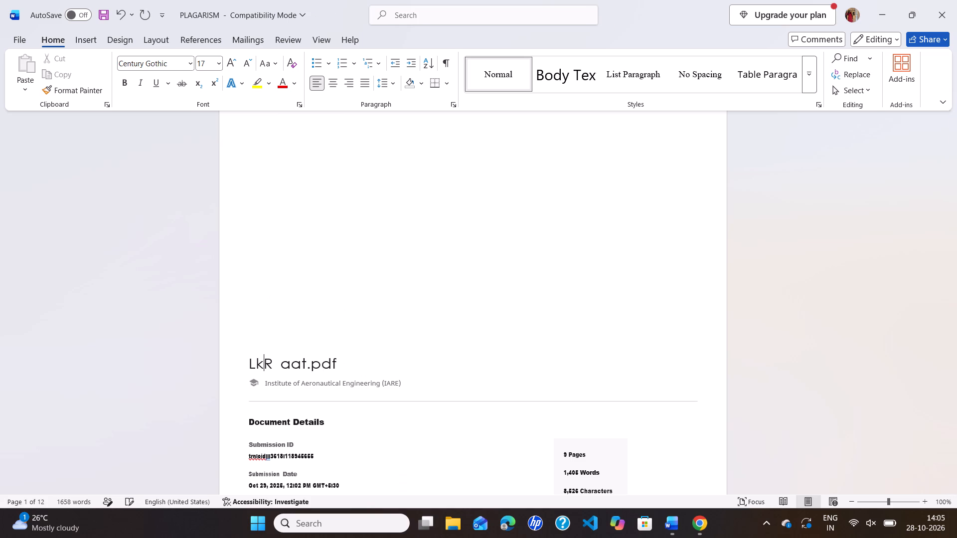
key(r)
key(Left)
key(Left)
key(BackSpace)
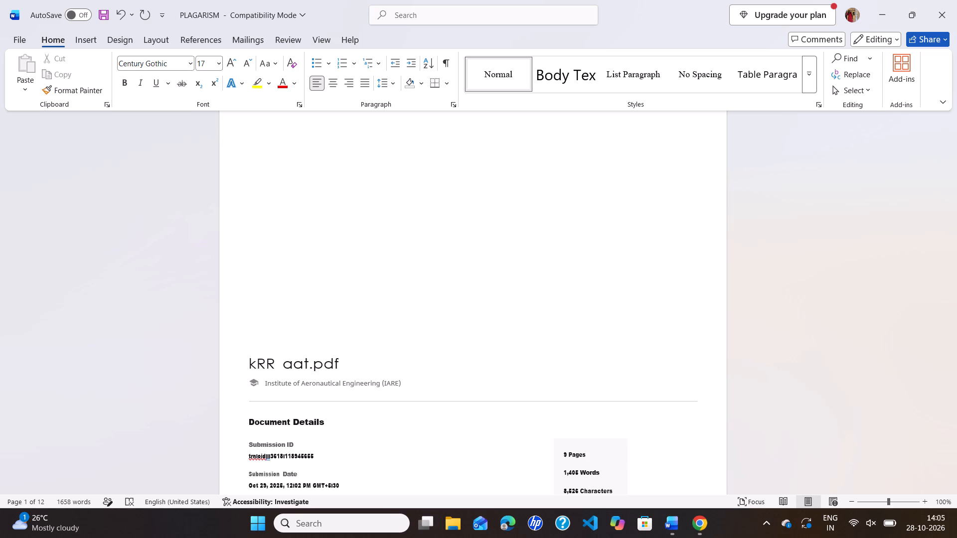
Expand the leading "k" of the cover page title into the word "Knowledge" followed by a space.
key(Right)
text(NO)
key(BackSpace)
key(BackSpace)
text(nowledge)
key(space)
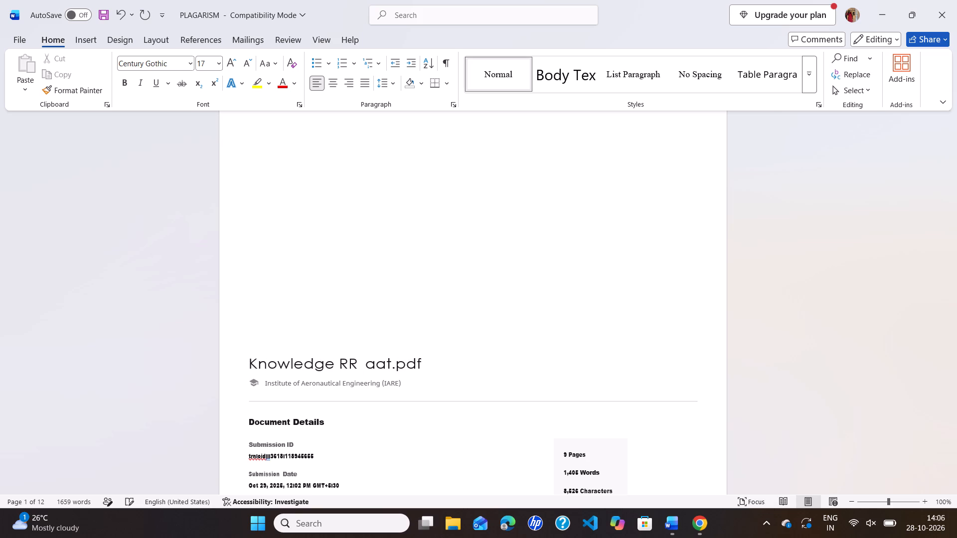
Expand the first "R" of the cover page title into "Representation", separated by a space from the second "R".
key(Right)
key(Right)
key(Left)
key(r)
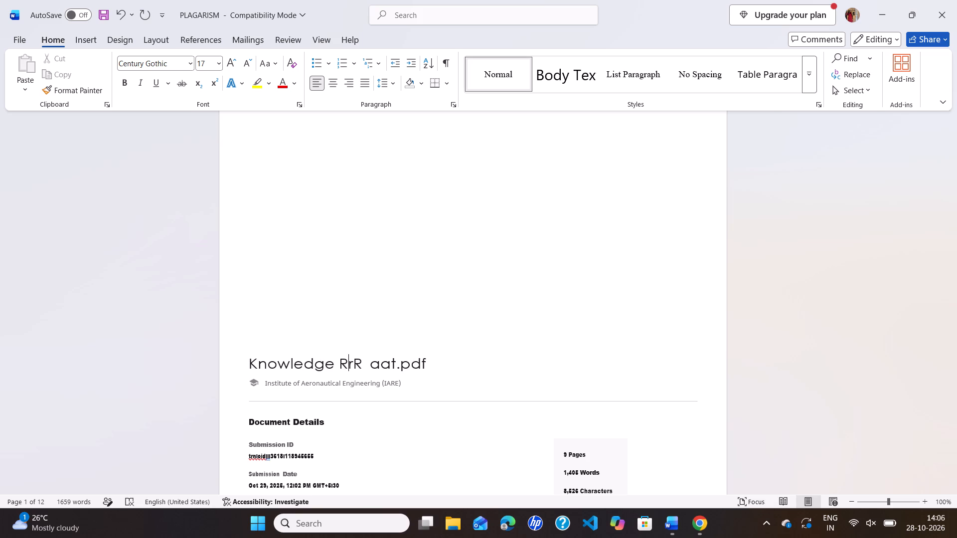
key(BackSpace)
key(r)
key(BackSpace)
key(BackSpace)
scroll(280, 365, down, 1)
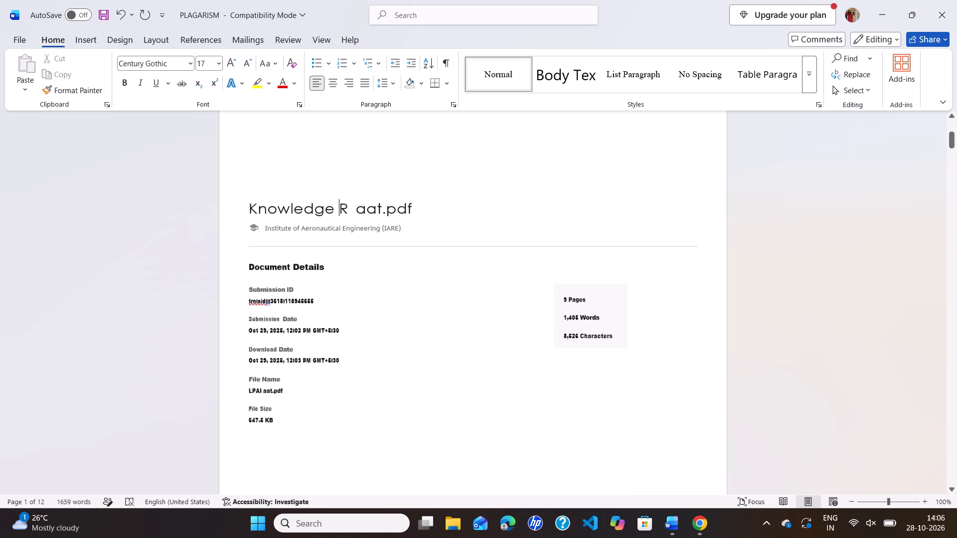
scroll(280, 365, down, 1)
key(shift+r)
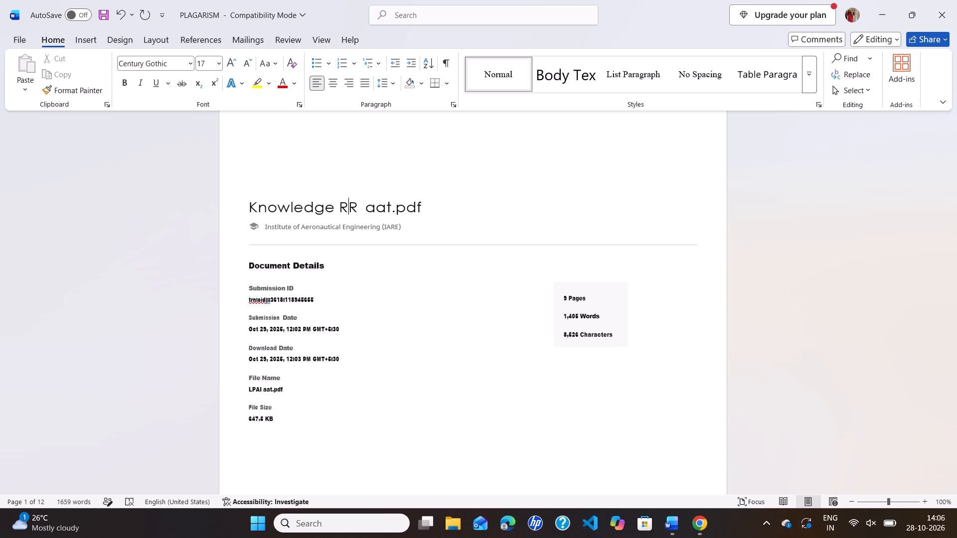
text(epresentation)
key(space)
key(Right)
key(Right)
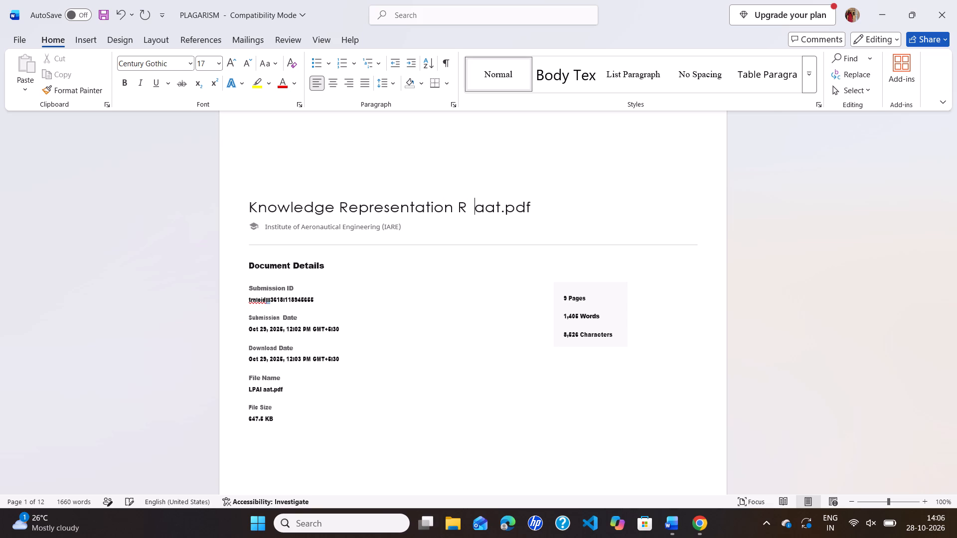
Open KRR FINAL PDF_merged from Downloads and copy its cover page heading "KNOWLEDGE REPRESENTATION AND REASONING".
scroll(280, 365, down, 7)
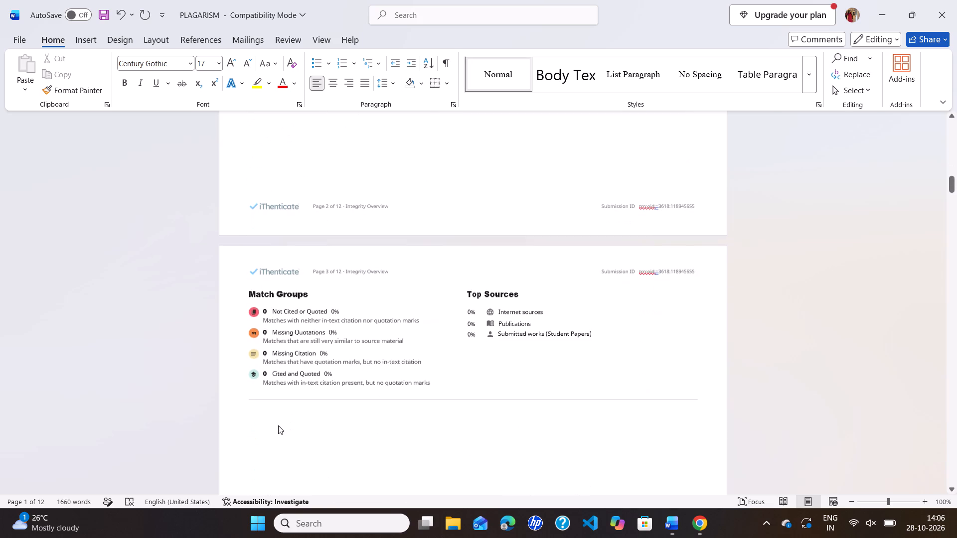
click(448, 528)
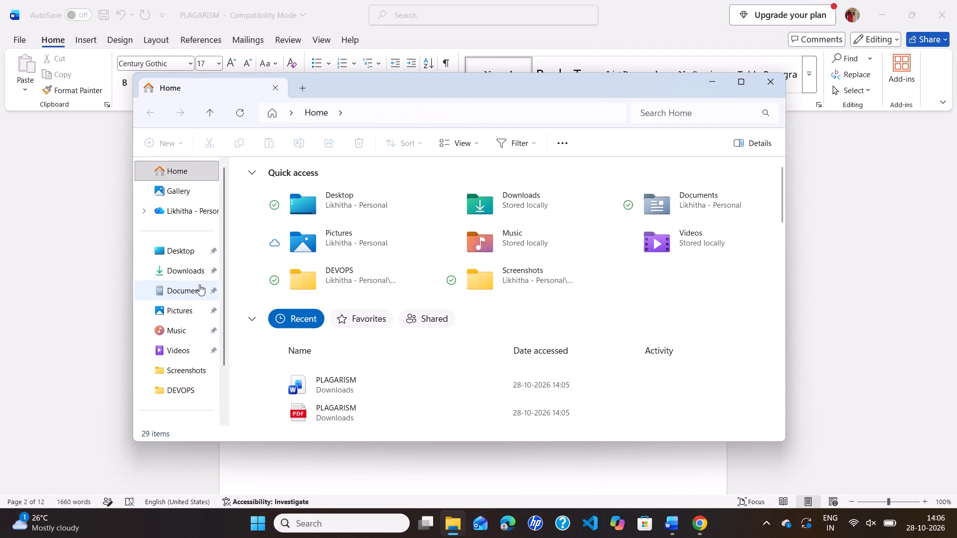
double_click(199, 285)
double_click(190, 267)
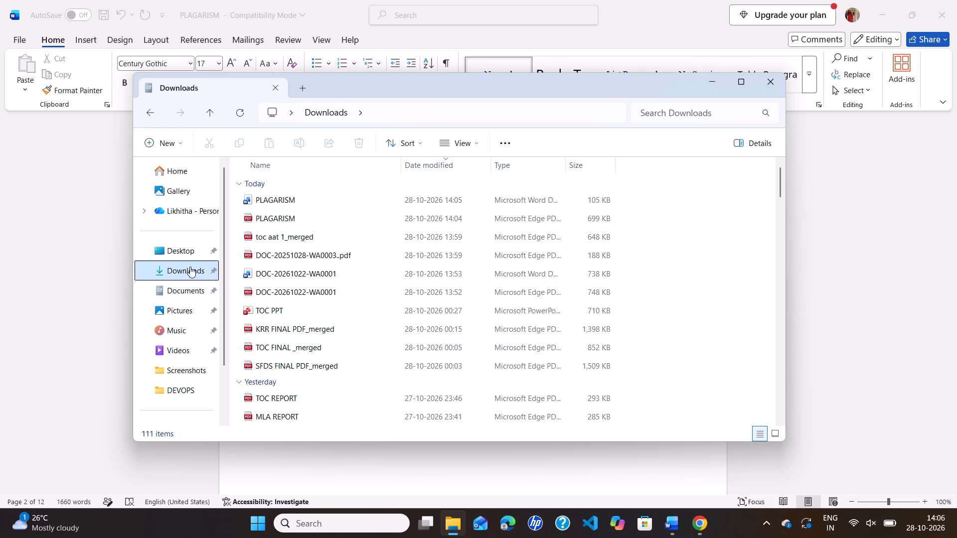
double_click(339, 330)
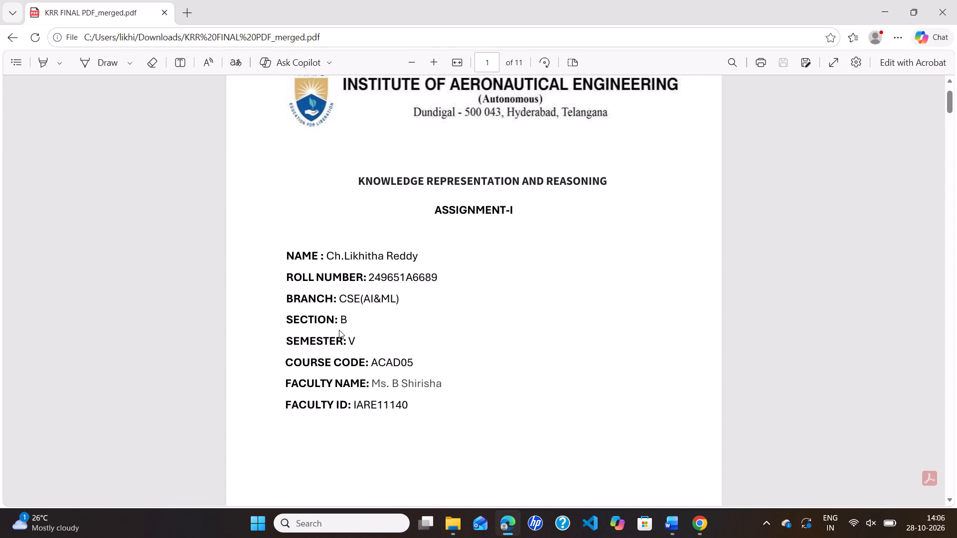
click(897, 5)
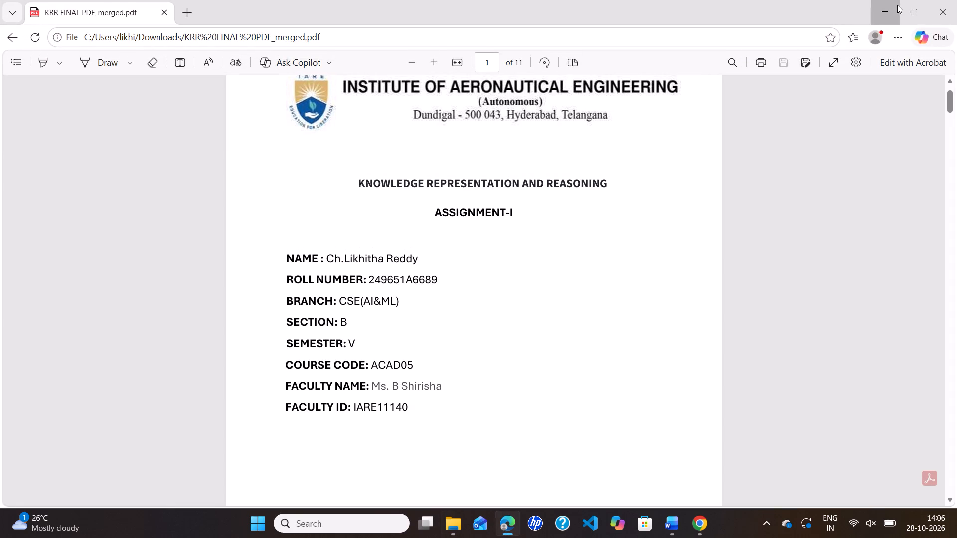
double_click(393, 333)
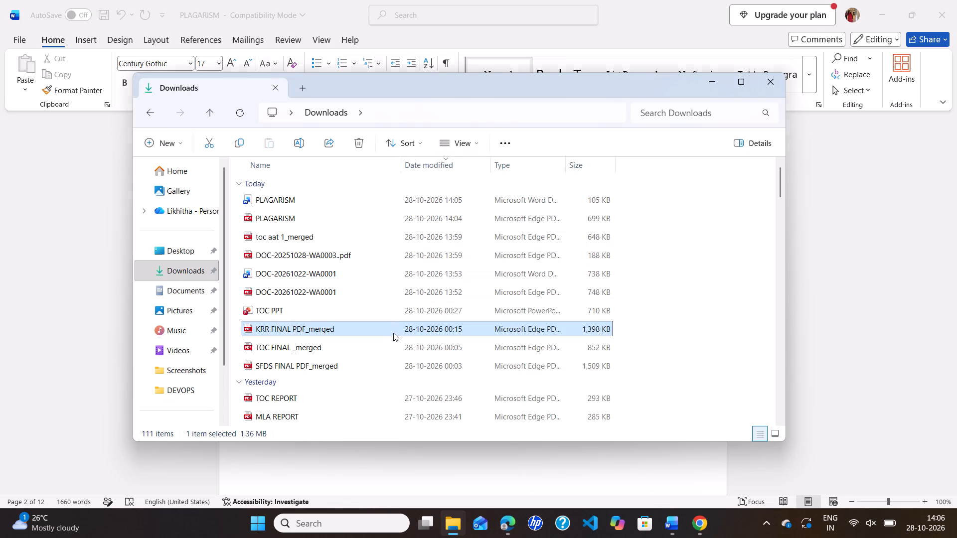
drag(606, 184, 353, 179)
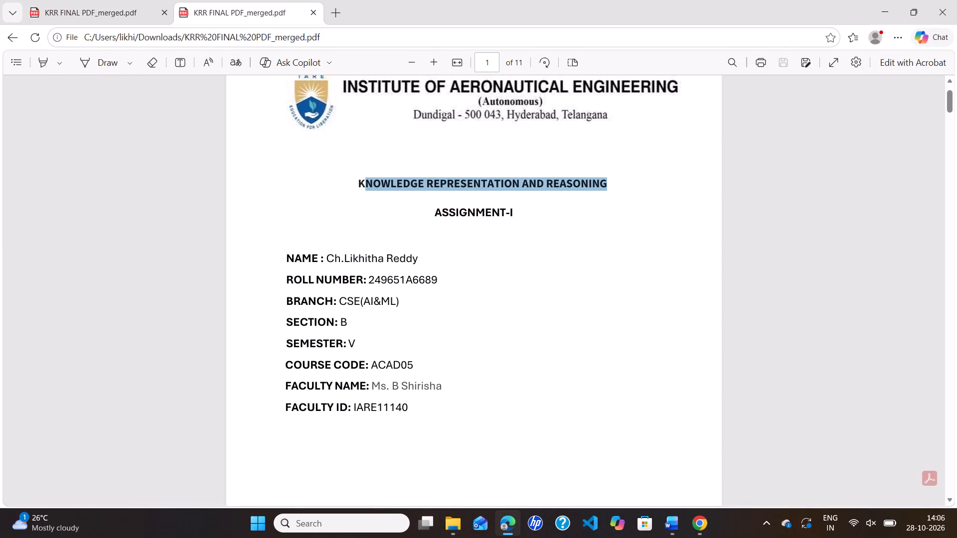
drag(353, 179, 349, 182)
key(ctrl+c)
Return to the PLAGARISM document in Word and paste the copied heading over "Knowledge Representation" in the cover page title.
click(669, 525)
click(623, 443)
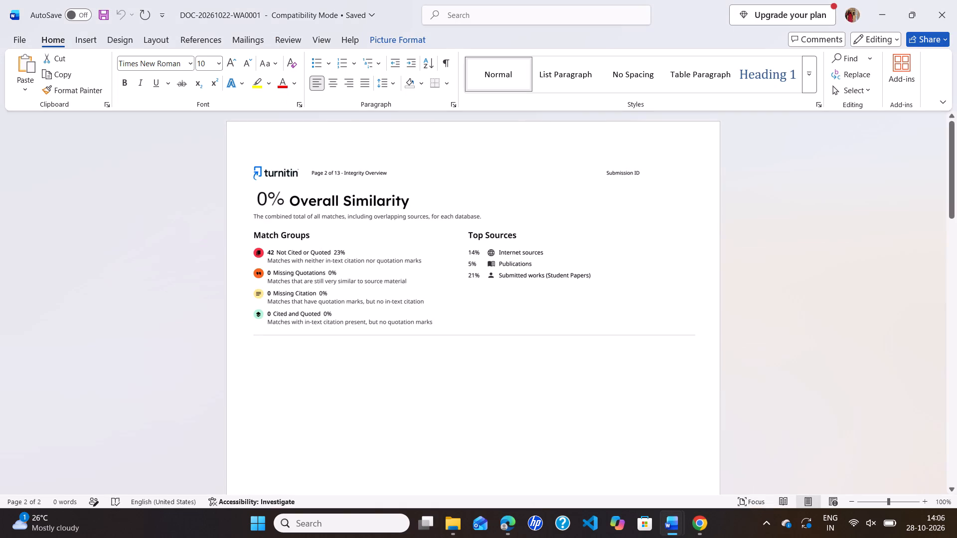
click(729, 460)
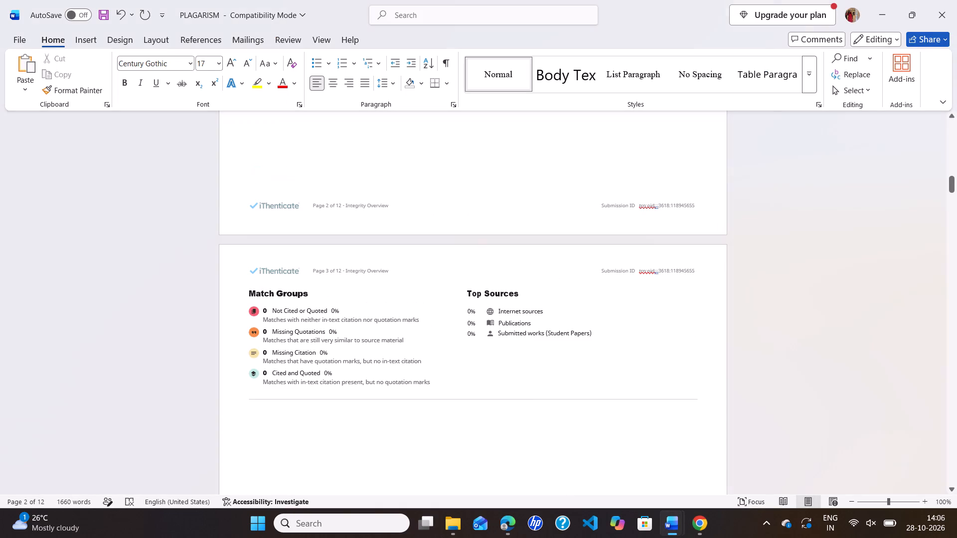
scroll(512, 333, up, 6)
scroll(353, 263, up, 6)
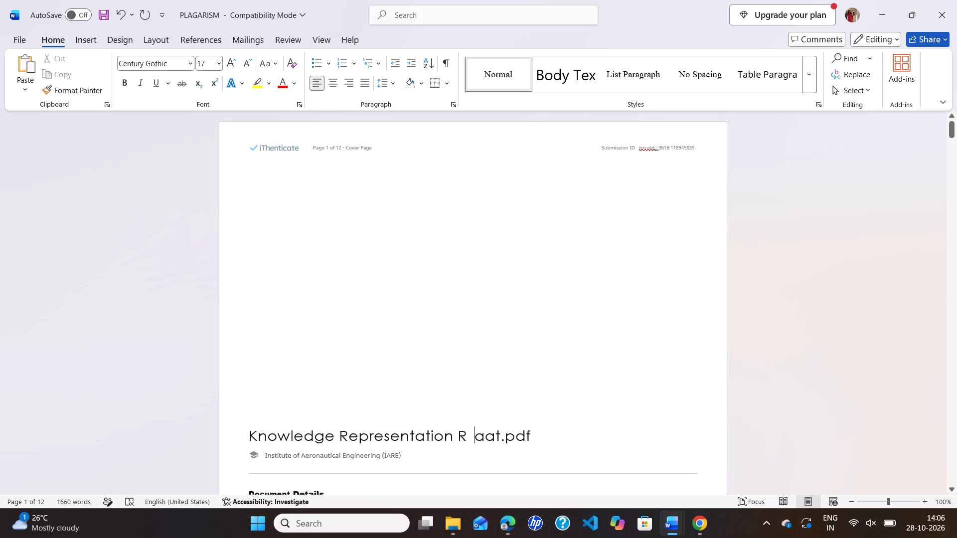
drag(458, 439, 280, 439)
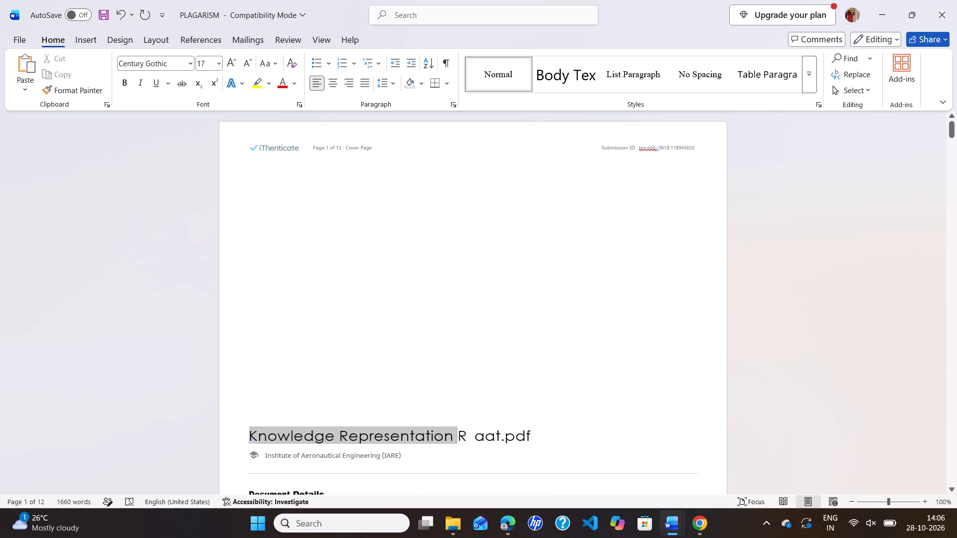
drag(280, 439, 271, 439)
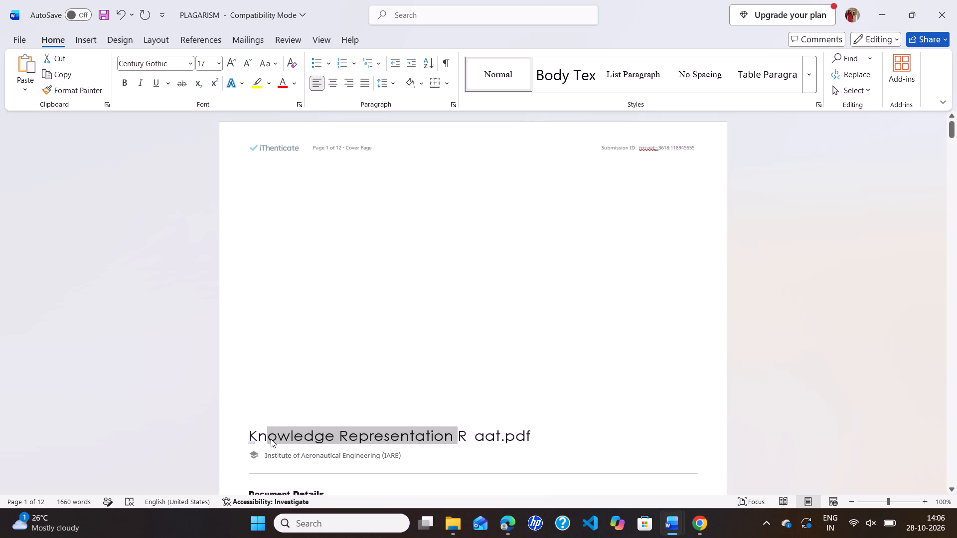
key(ctrl+v)
Remove the leftover "Kn" before and "R" after the pasted heading, leaving "KNOWLEDGE REPRESENTATION AND REASONING aat.pdf".
click(269, 436)
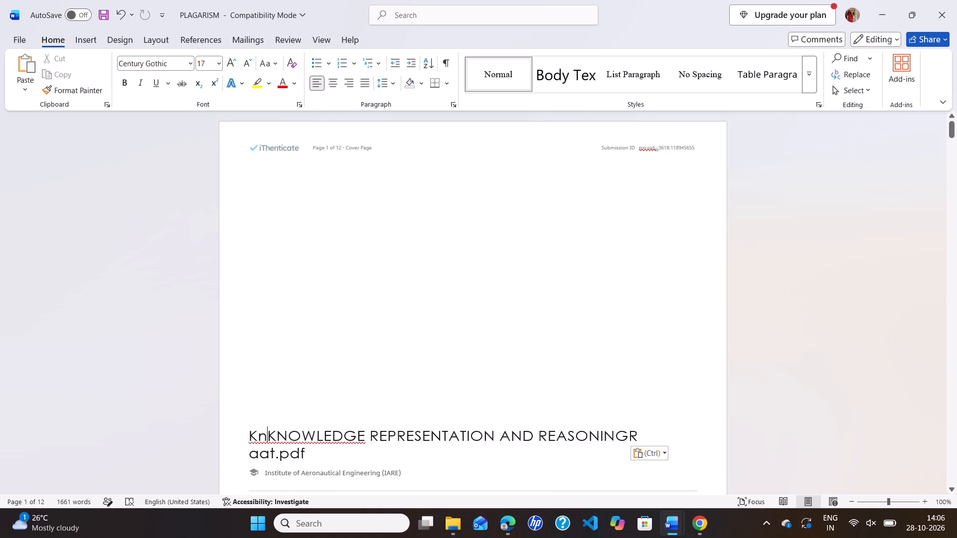
key(BackSpace)
key(BackSpace)
key(Right)
key(Right)
key(Right)
key(Right)
key(Right)
key(Right)
key(Right)
key(Right)
key(Right)
key(Right)
key(Right)
key(Right)
key(Right)
key(Right)
key(Right)
key(Right)
key(Right)
key(Right)
key(Right)
key(Right)
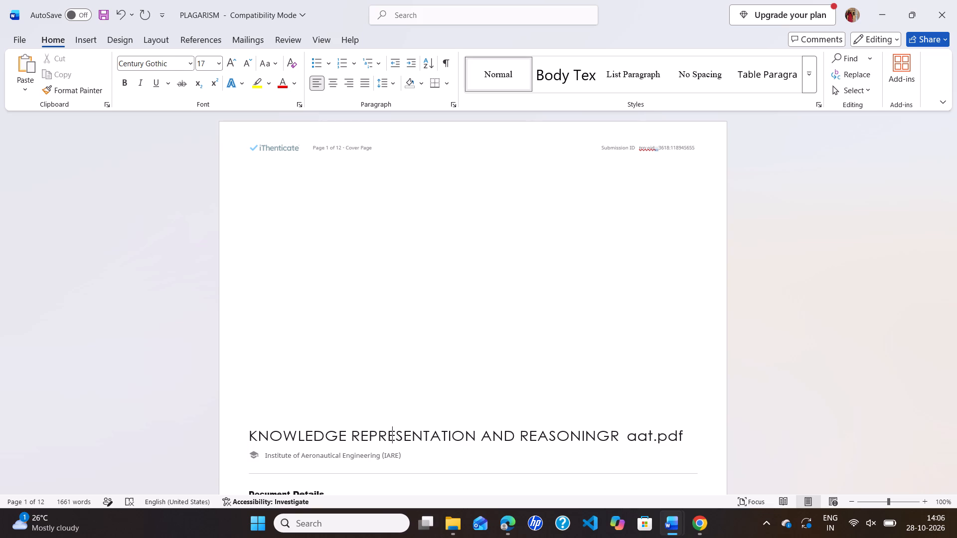
key(Left)
key(Left)
key(Right)
key(BackSpace)
Replace "LPAI" with "KRR" in the File Name entry under Document Details.
scroll(269, 436, down, 1)
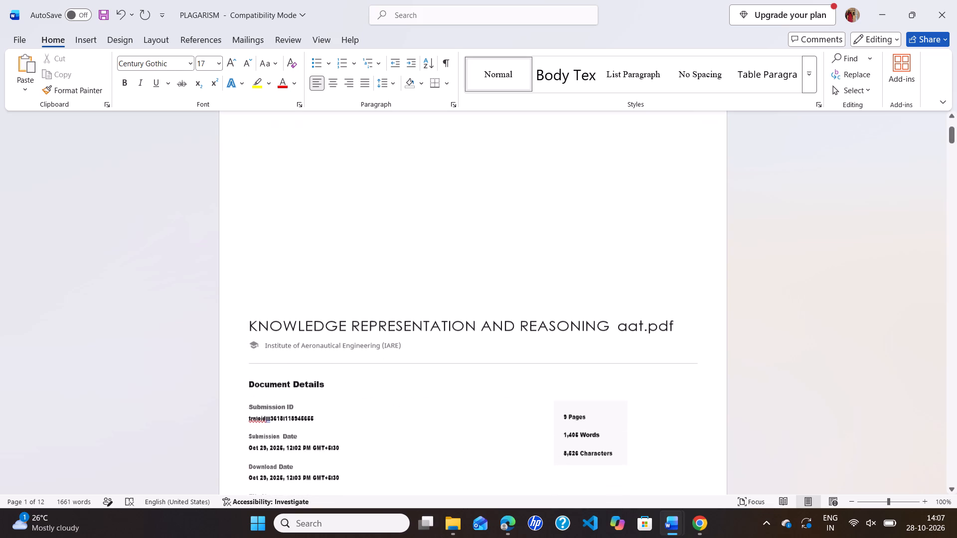
scroll(269, 436, down, 2)
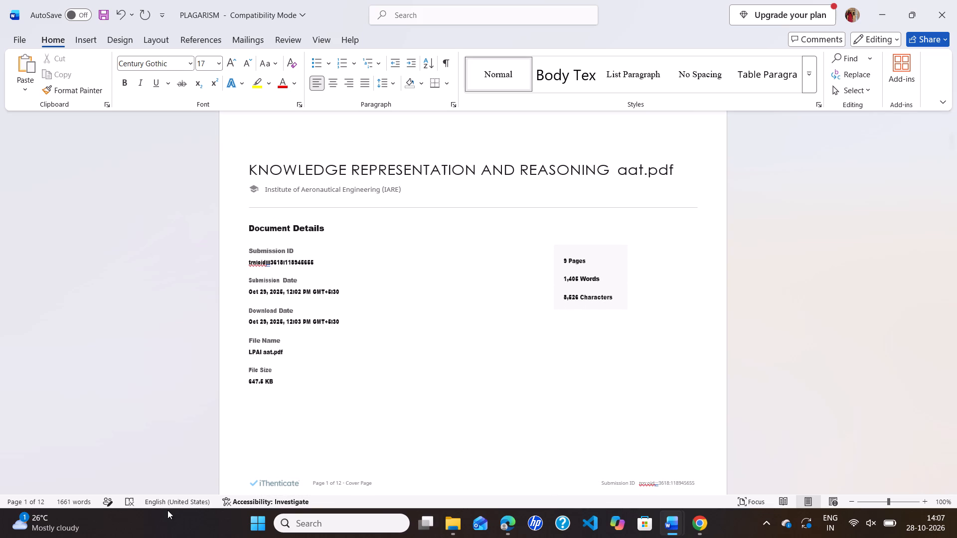
click(262, 353)
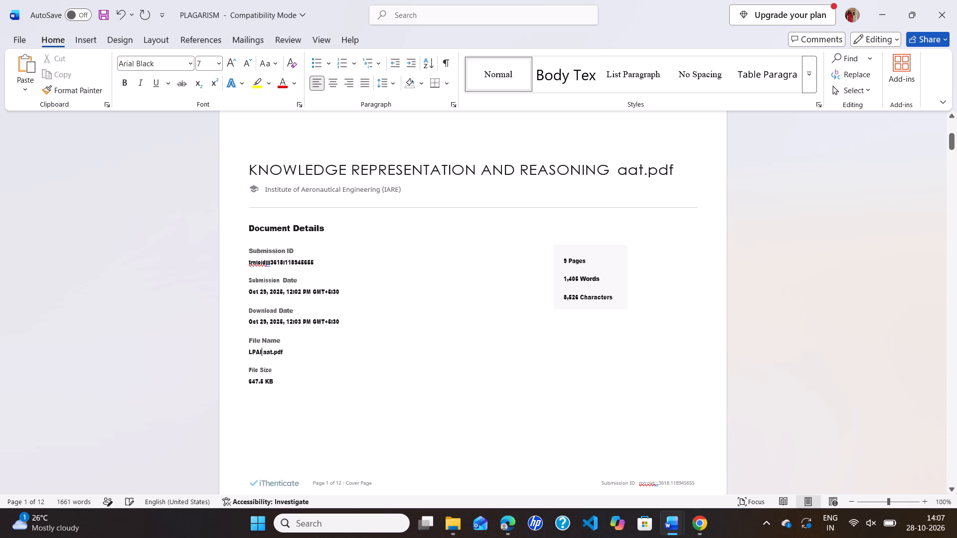
key(BackSpace)
key(BackSpace)
key(BackSpace)
text(KRR)
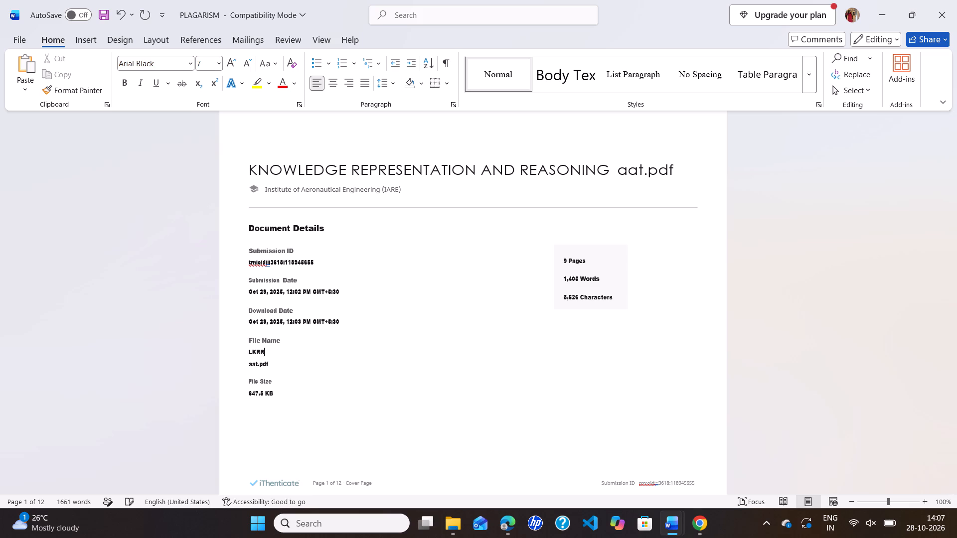
key(Left)
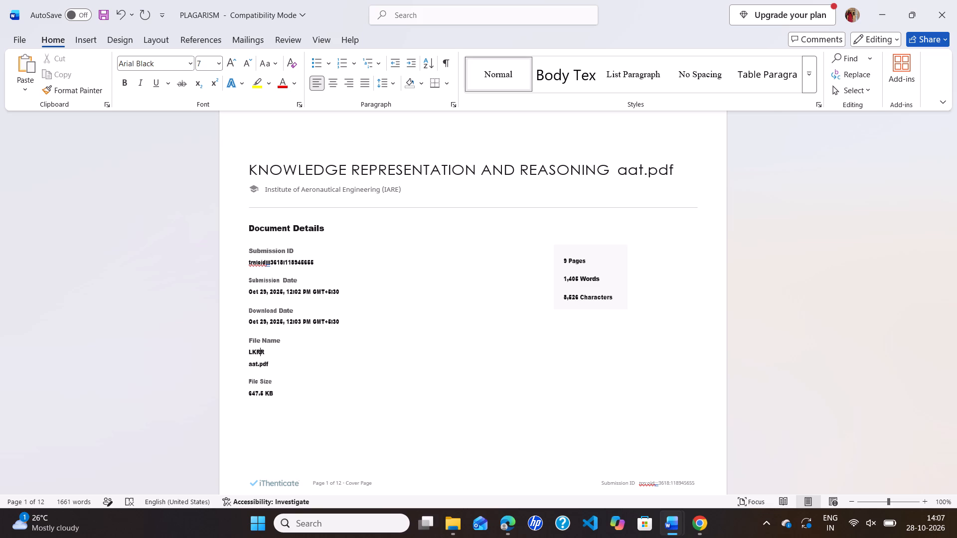
key(Left)
key(Left)
key(BackSpace)
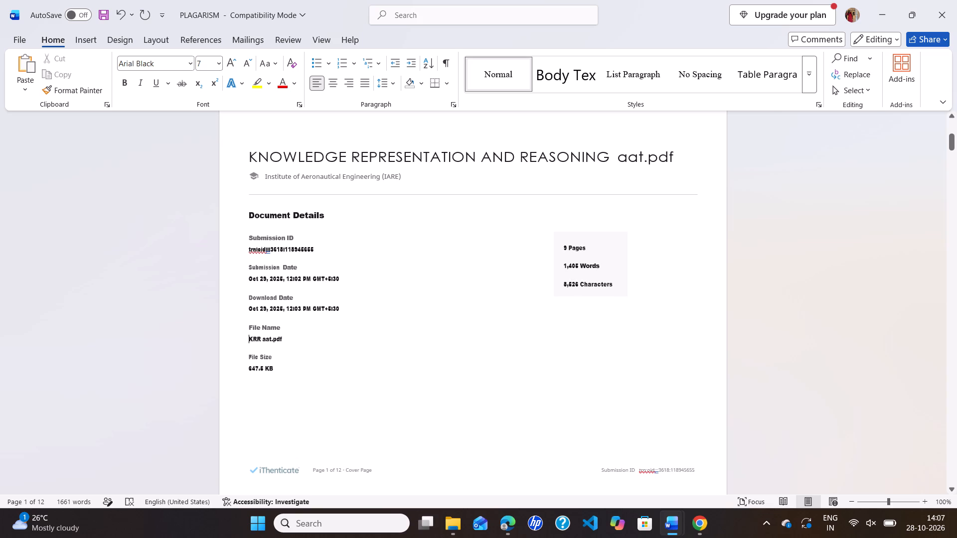
Delete the old assignment cover content on page 4, including the institute heading, course and student details, and the IARE logo.
scroll(332, 299, down, 1)
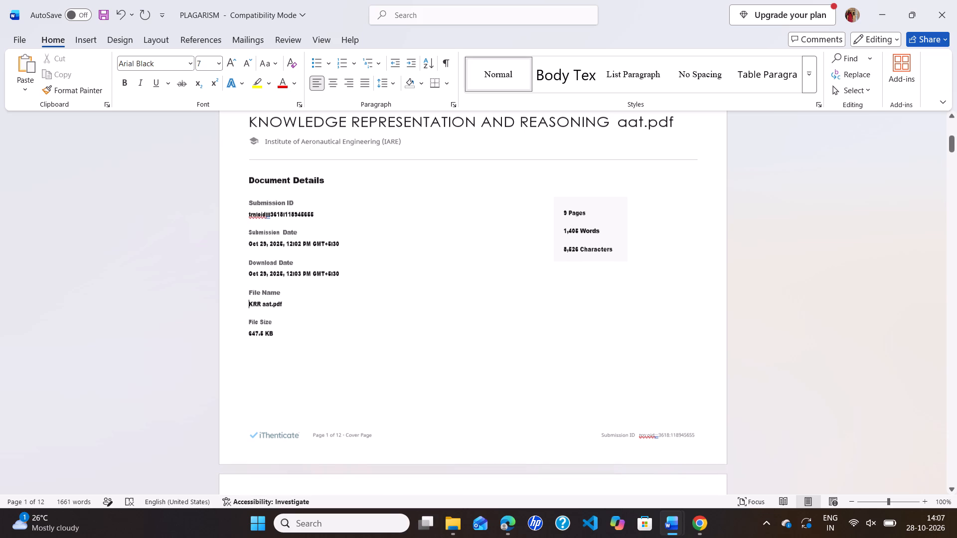
scroll(332, 299, down, 4)
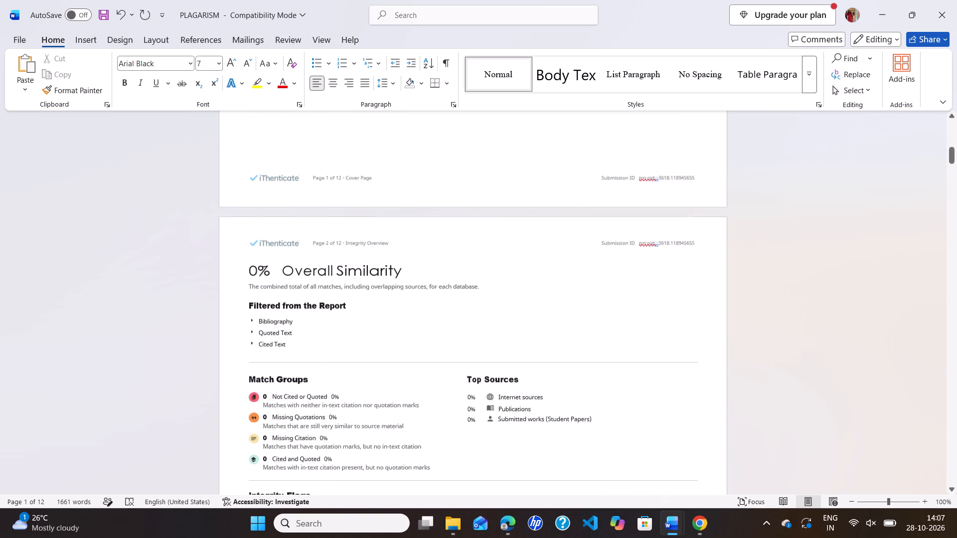
scroll(332, 299, down, 2)
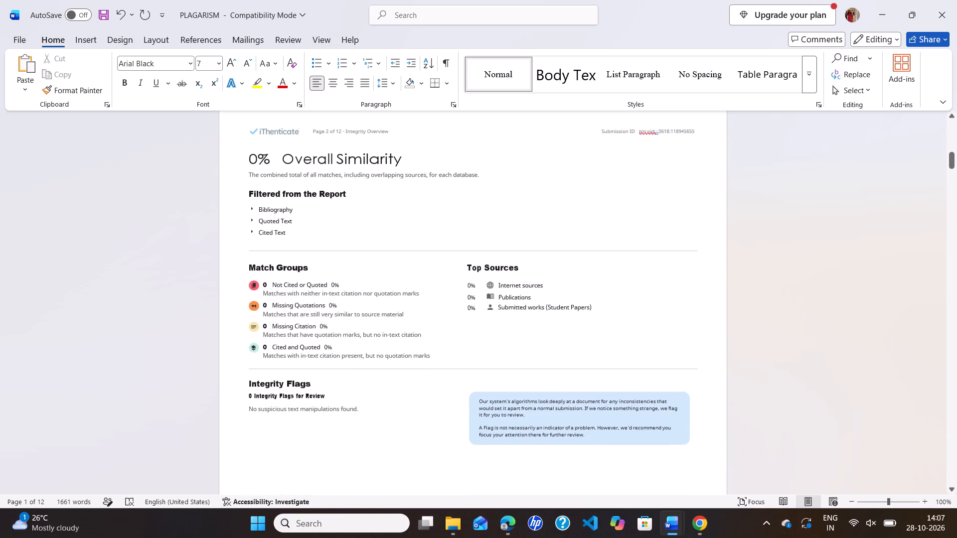
scroll(332, 299, down, 3)
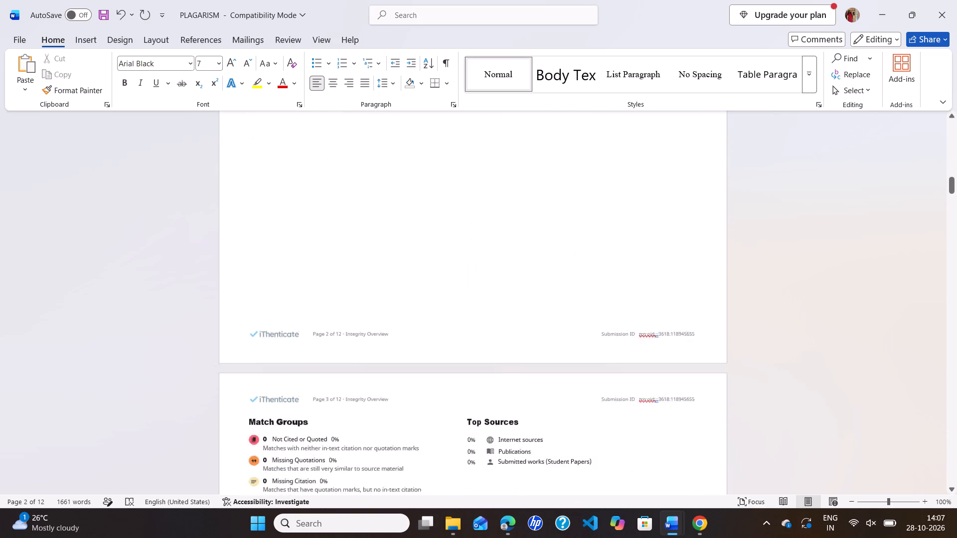
scroll(332, 299, down, 4)
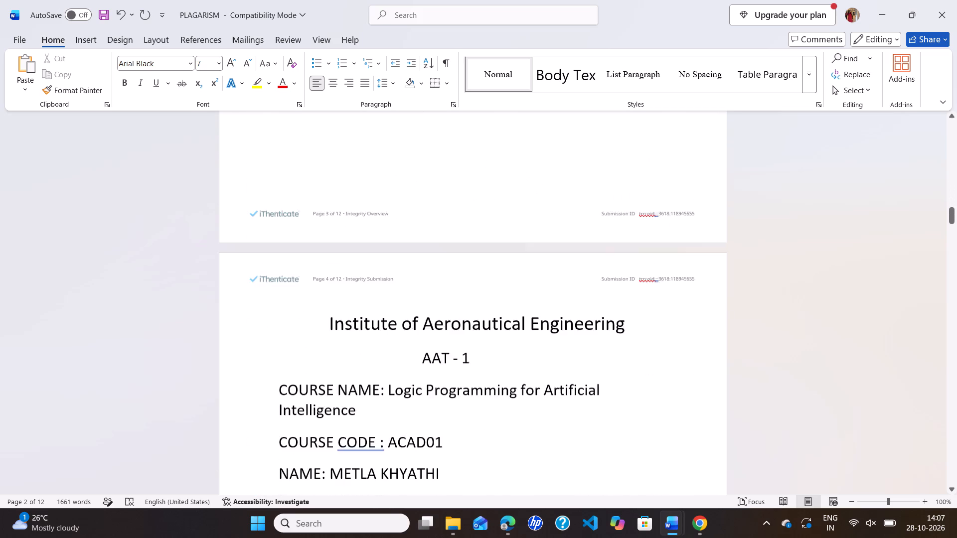
scroll(332, 299, down, 2)
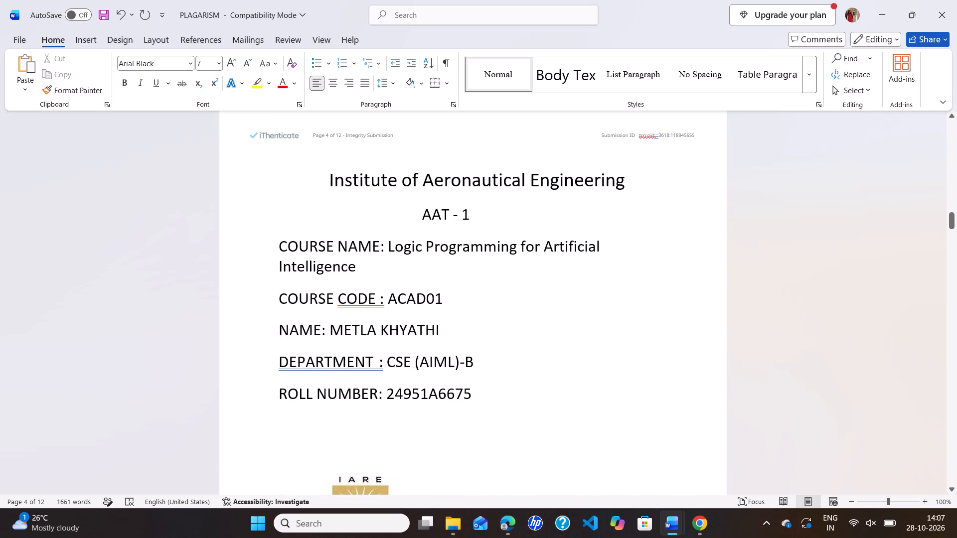
scroll(397, 280, up, 2)
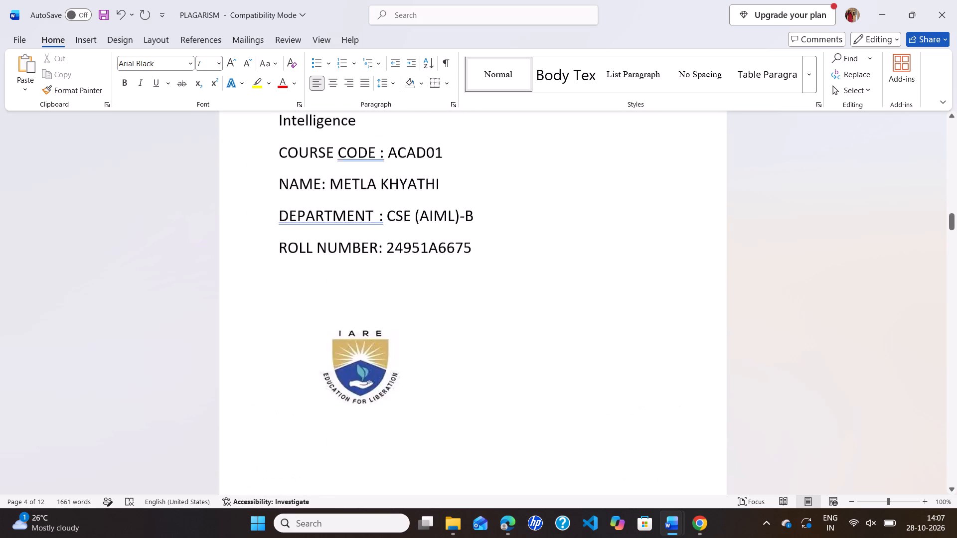
scroll(397, 280, up, 2)
drag(328, 267, 457, 523)
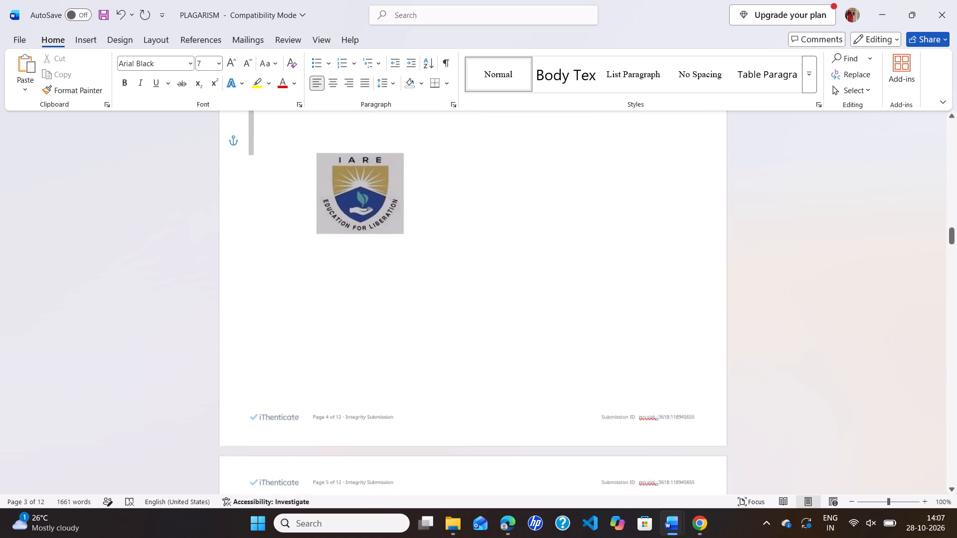
drag(457, 523, 402, 224)
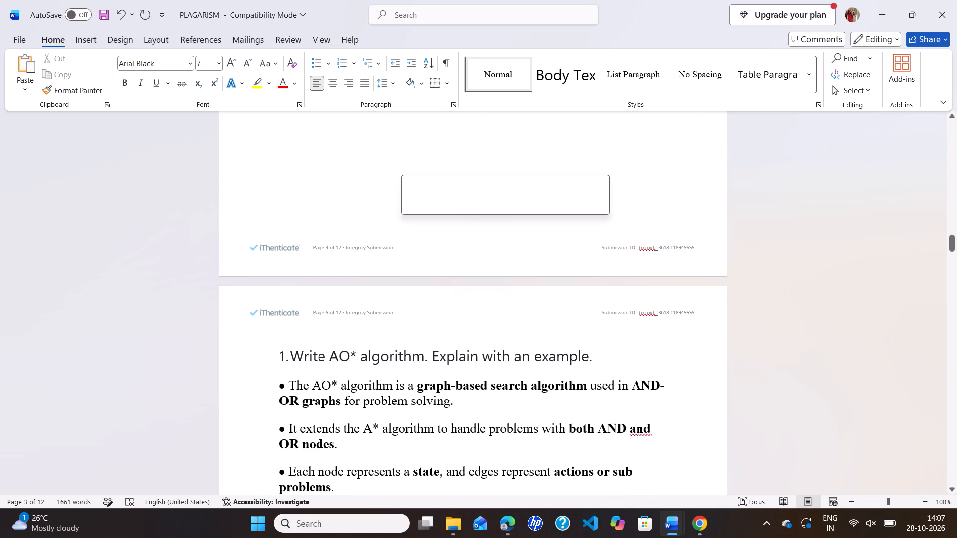
scroll(402, 224, up, 4)
key(BackSpace)
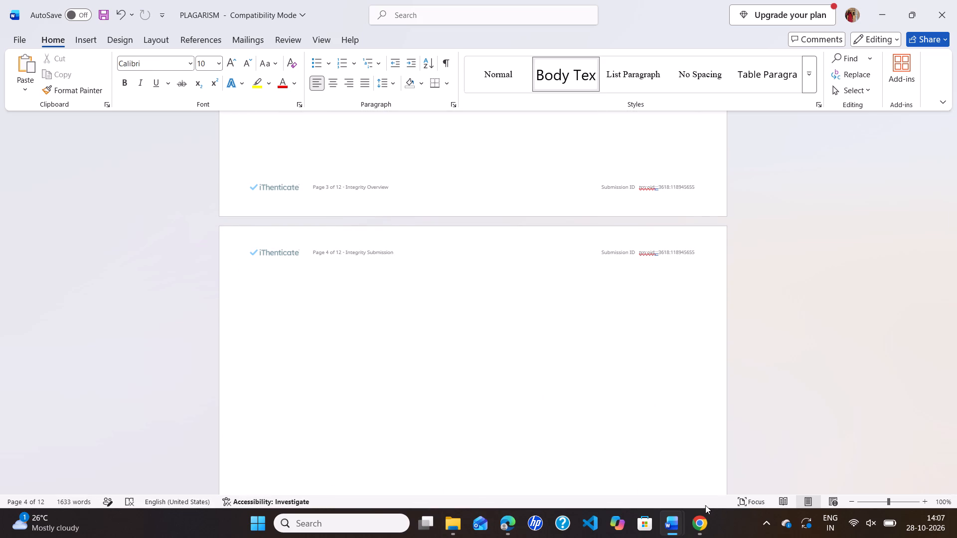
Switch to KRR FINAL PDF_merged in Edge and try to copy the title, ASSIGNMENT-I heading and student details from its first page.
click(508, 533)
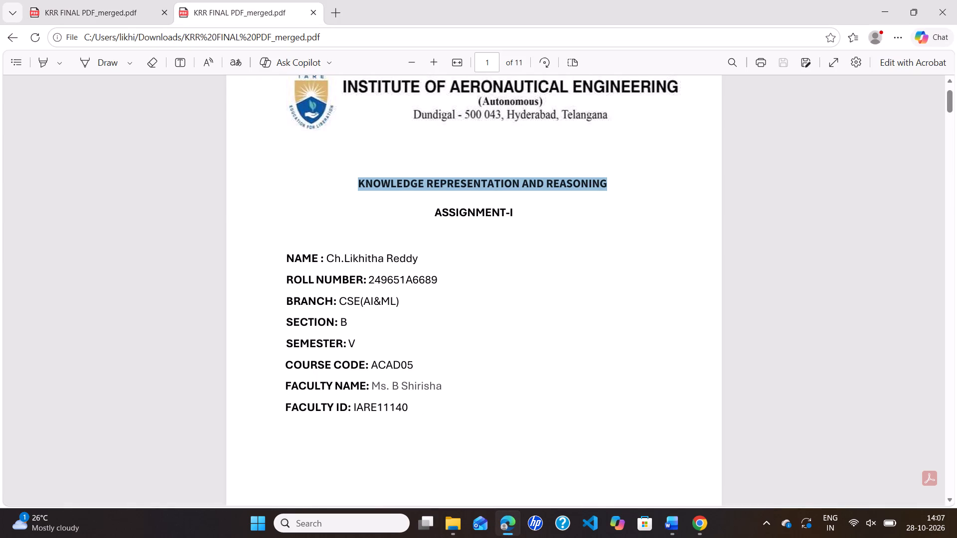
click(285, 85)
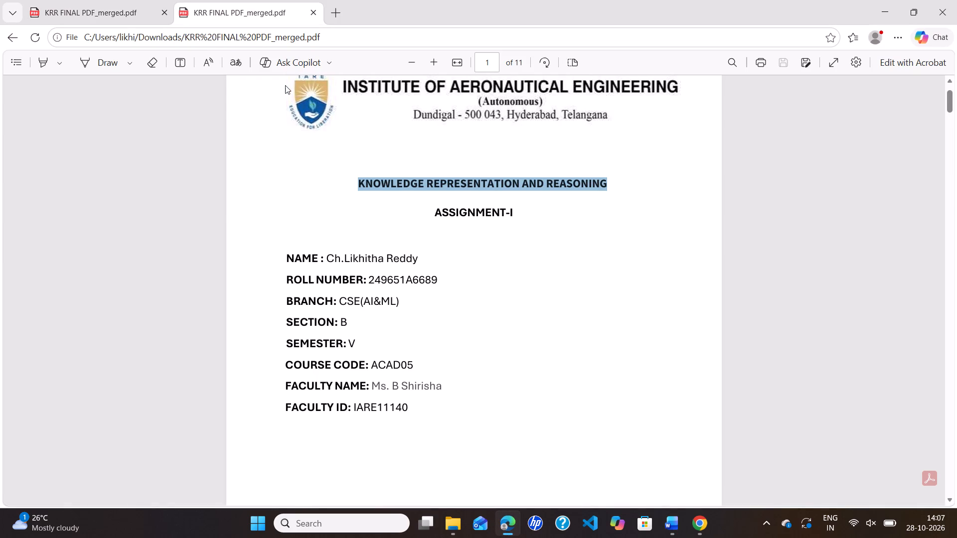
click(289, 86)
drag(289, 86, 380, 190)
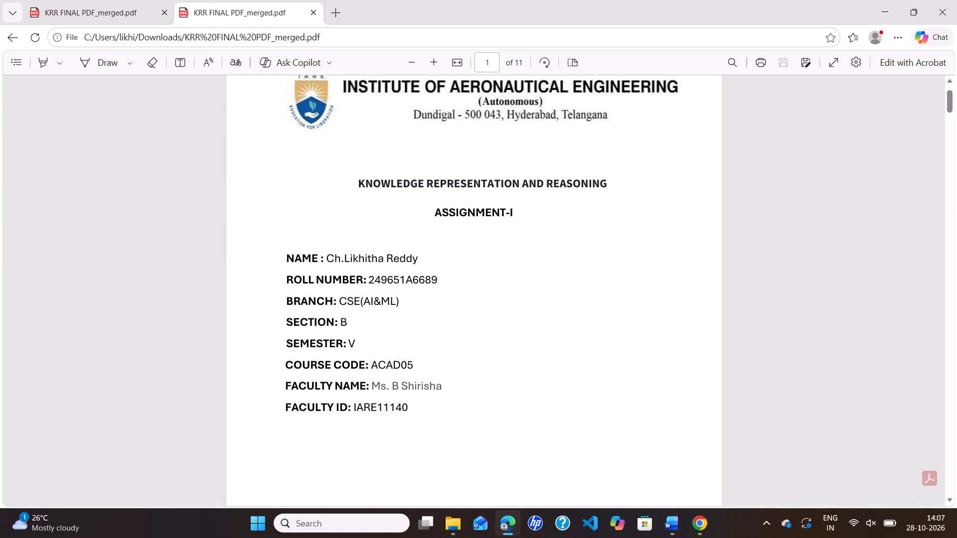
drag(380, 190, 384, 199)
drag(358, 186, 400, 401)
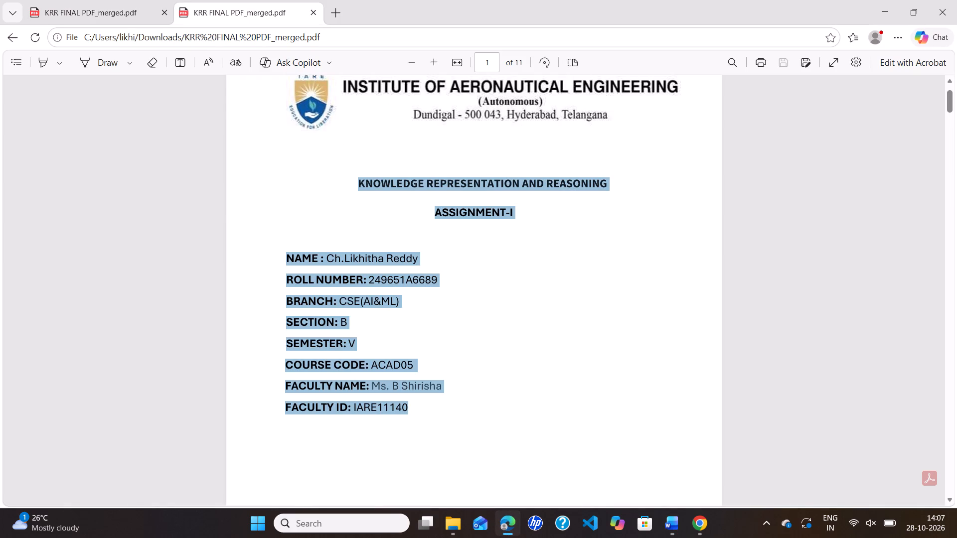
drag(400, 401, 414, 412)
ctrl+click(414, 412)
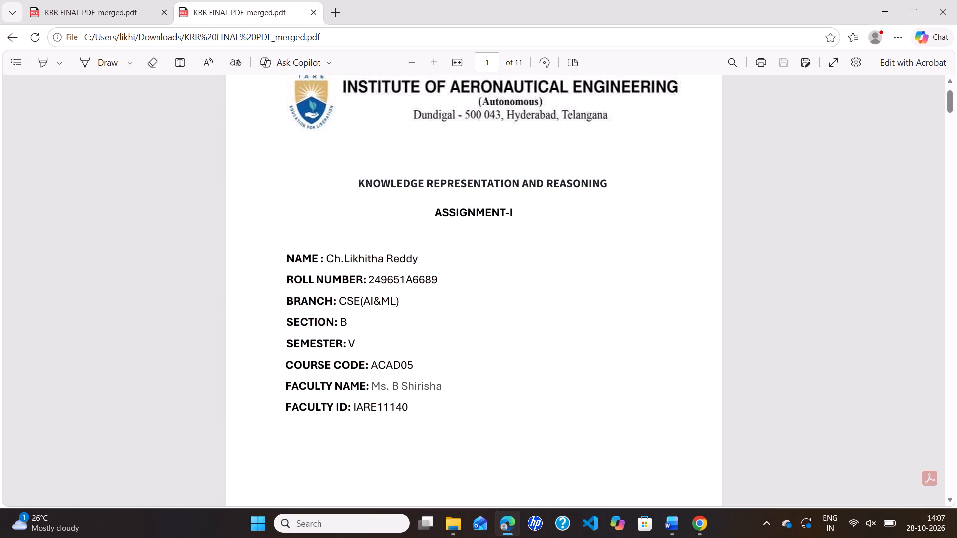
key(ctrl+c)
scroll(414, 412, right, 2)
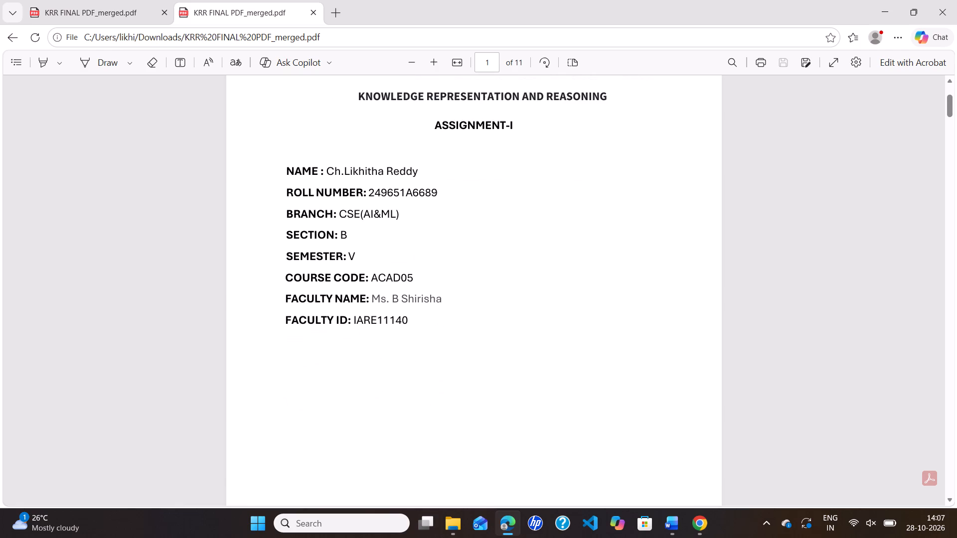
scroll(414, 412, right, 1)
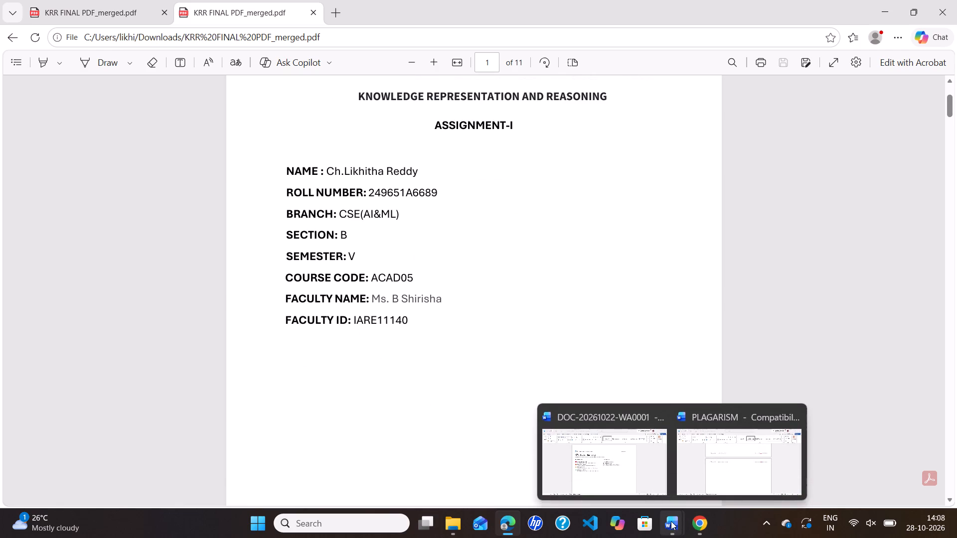
Return to the PLAGARISM document in Word and delete the old assignment questions and answers from page 5 through the last page.
click(659, 415)
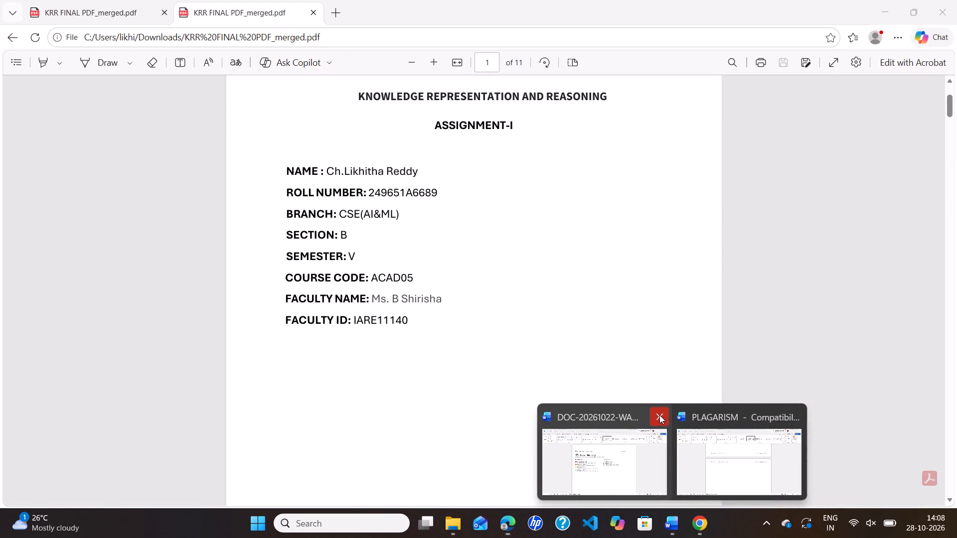
click(669, 448)
scroll(529, 328, up, 7)
scroll(529, 328, down, 11)
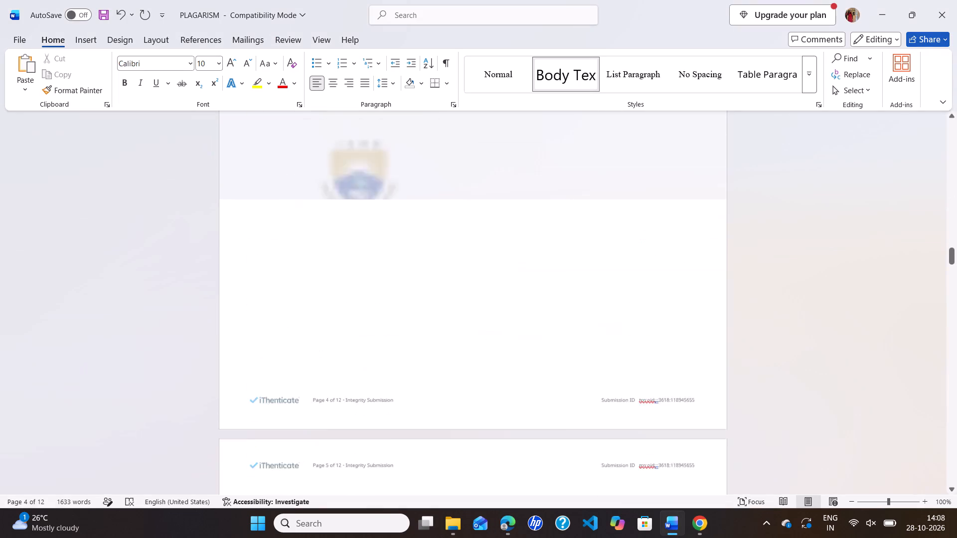
scroll(529, 328, down, 13)
scroll(529, 328, down, 20)
scroll(529, 328, down, 20)
scroll(529, 328, down, 20)
scroll(529, 328, up, 5)
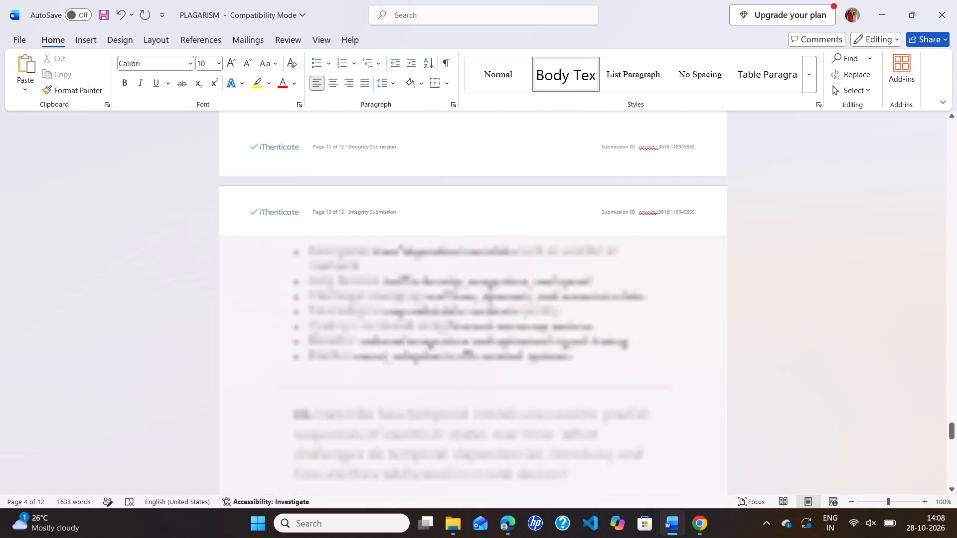
scroll(529, 328, up, 19)
scroll(467, 316, down, 3)
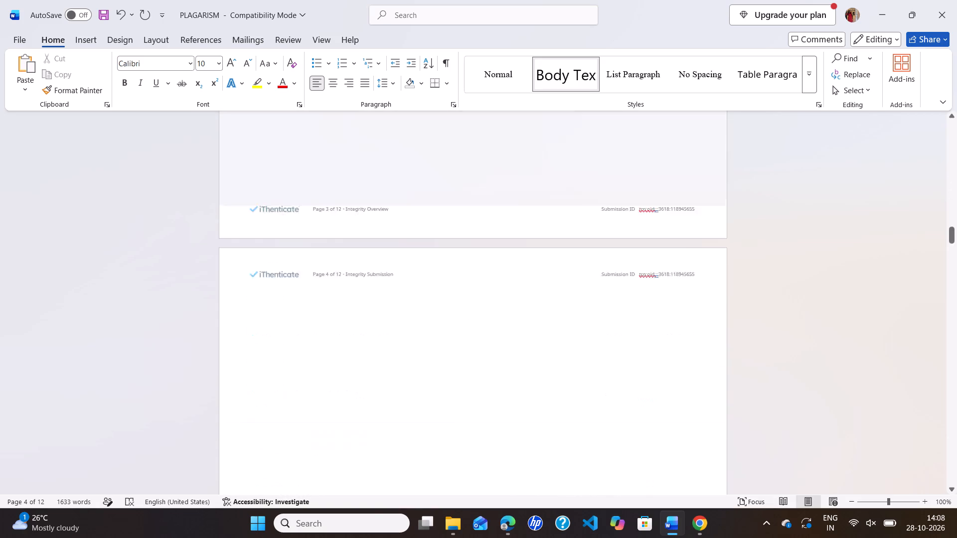
scroll(467, 316, down, 4)
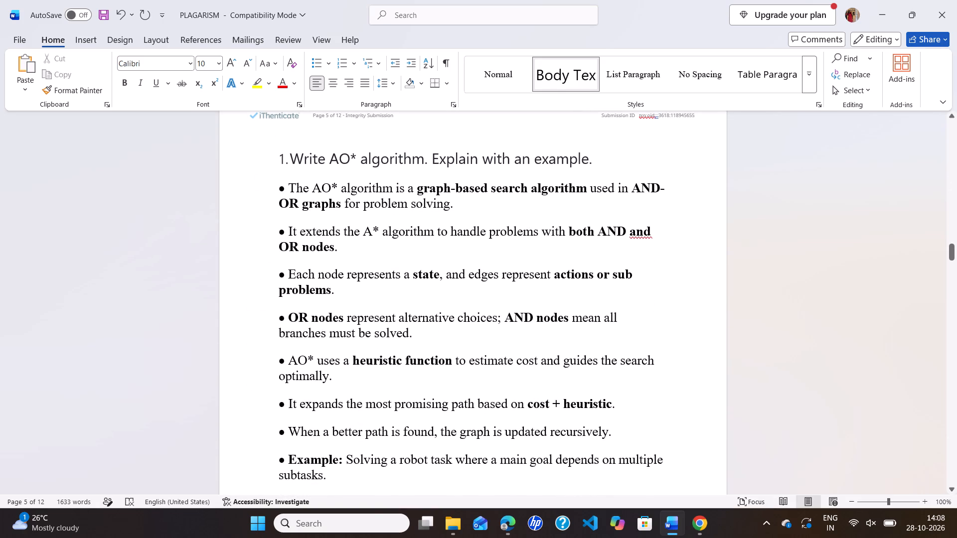
drag(279, 158, 450, 397)
key(ctrl+z)
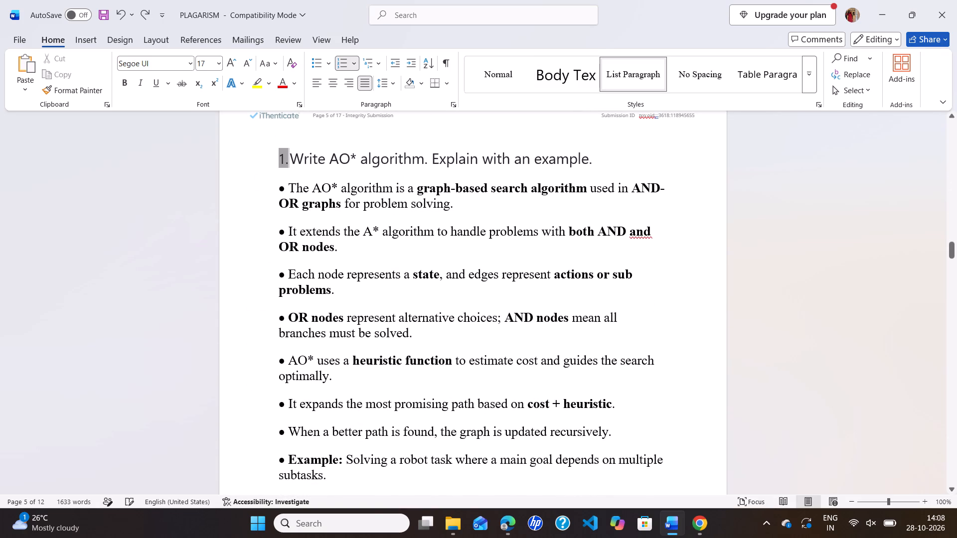
click(290, 163)
drag(279, 162, 426, 347)
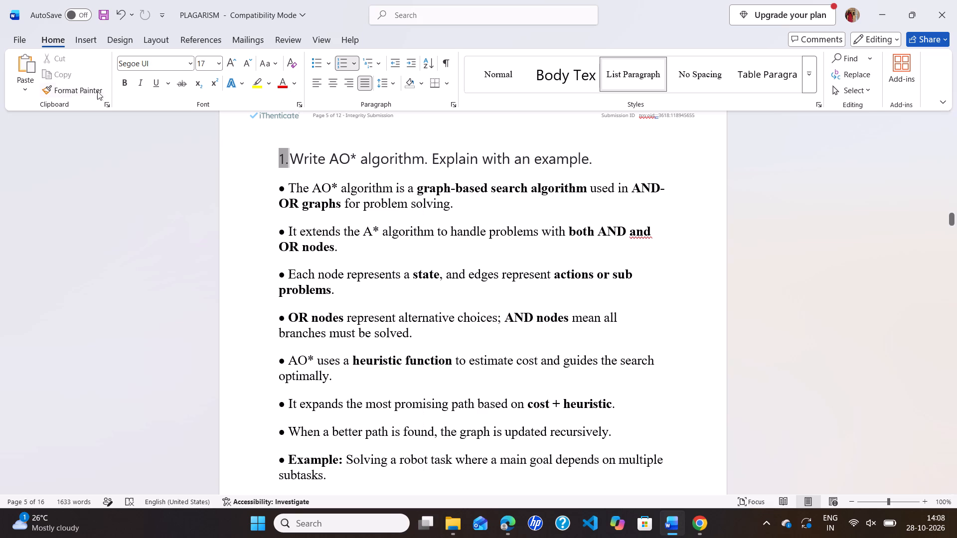
click(293, 156)
drag(293, 156, 390, 537)
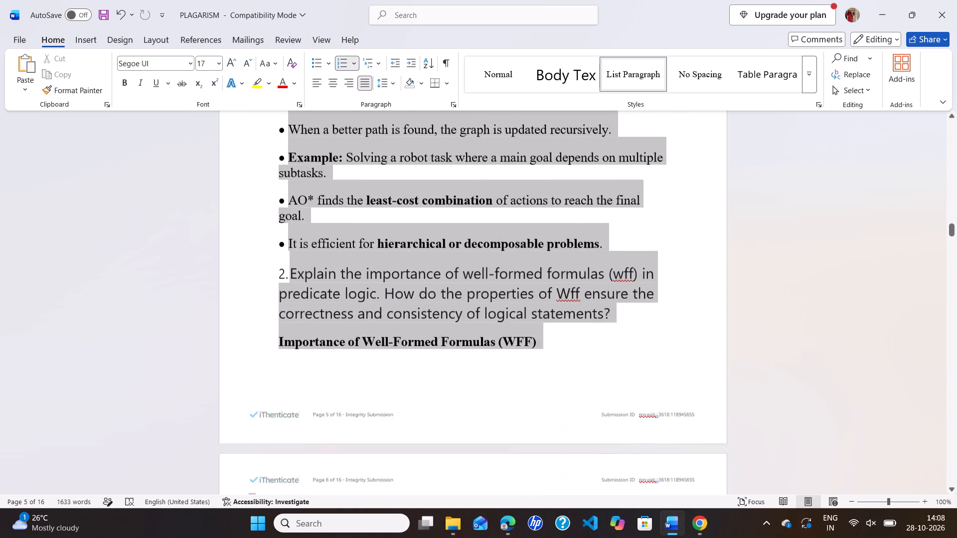
drag(390, 537, 391, 537)
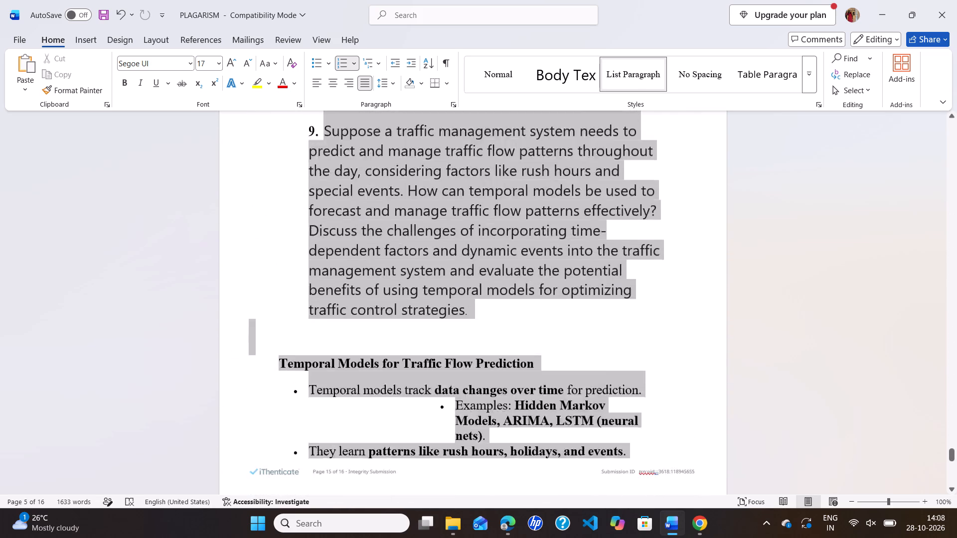
drag(391, 537, 390, 537)
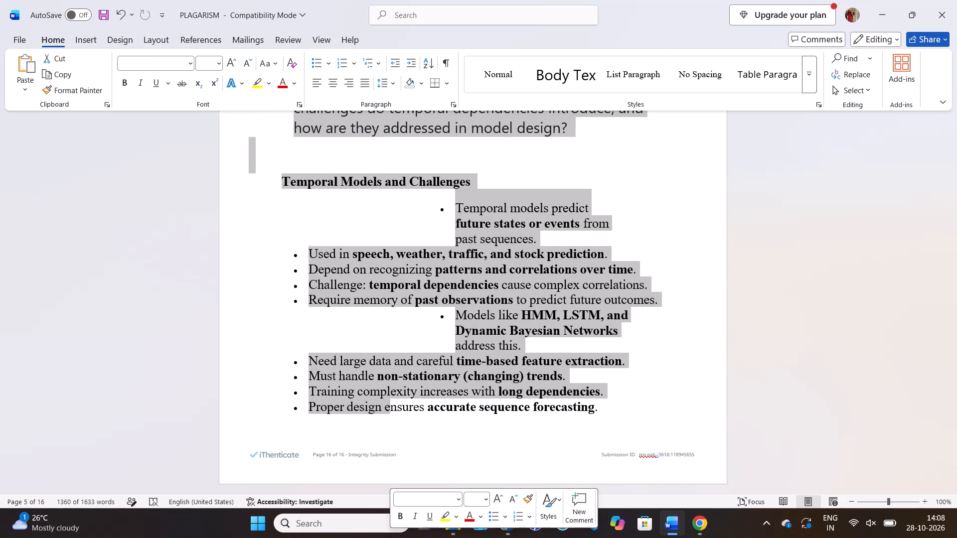
key(BackSpace)
Delete the leftover "nsures accurate sequence forecasting." line and its bullet on page 5.
scroll(465, 428, up, 2)
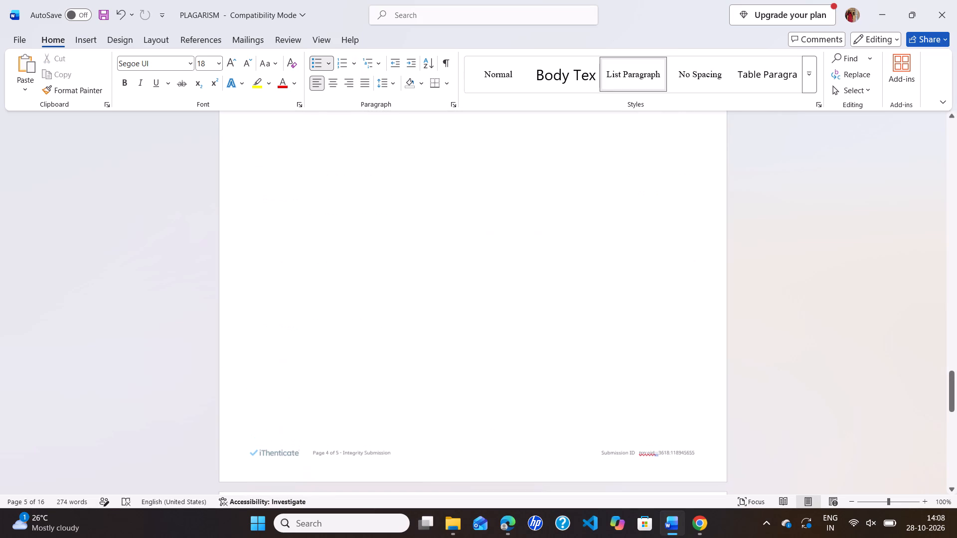
scroll(519, 382, down, 4)
drag(521, 250, 363, 236)
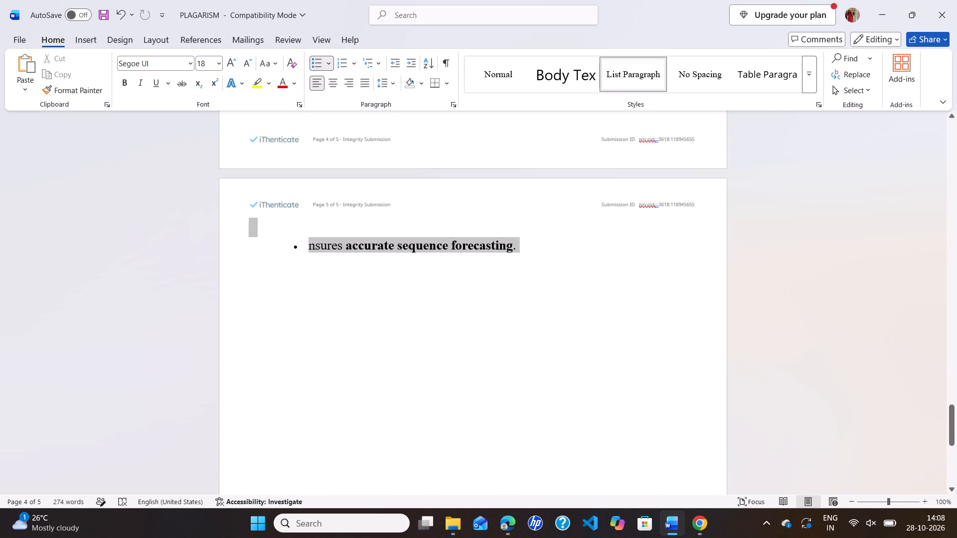
drag(363, 236, 316, 245)
key(BackSpace)
key(BackSpace)
key(BackSpace)
Review the report from the cover page through the similarity overview to the emptied submission pages.
scroll(316, 245, up, 3)
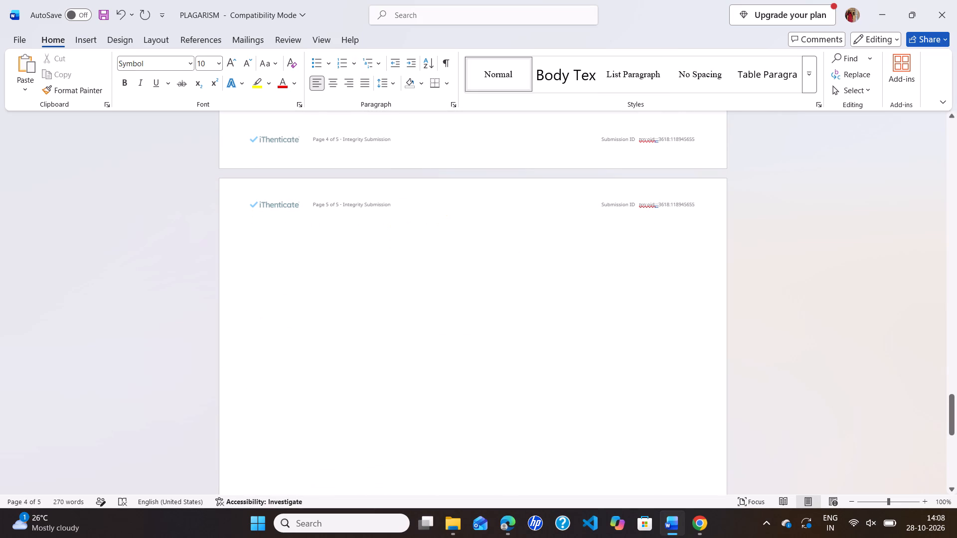
scroll(316, 245, up, 20)
scroll(316, 245, up, 5)
scroll(316, 245, down, 1)
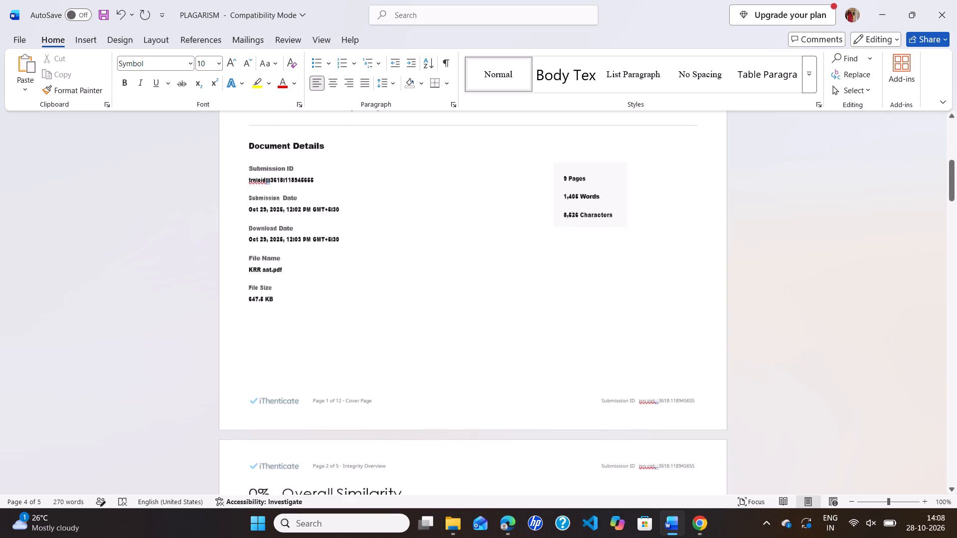
scroll(316, 245, down, 4)
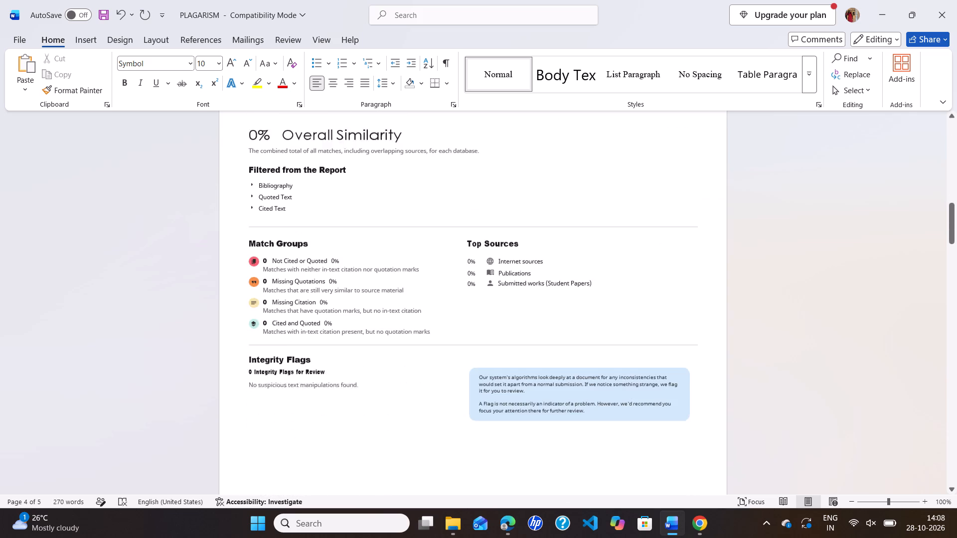
scroll(316, 245, down, 7)
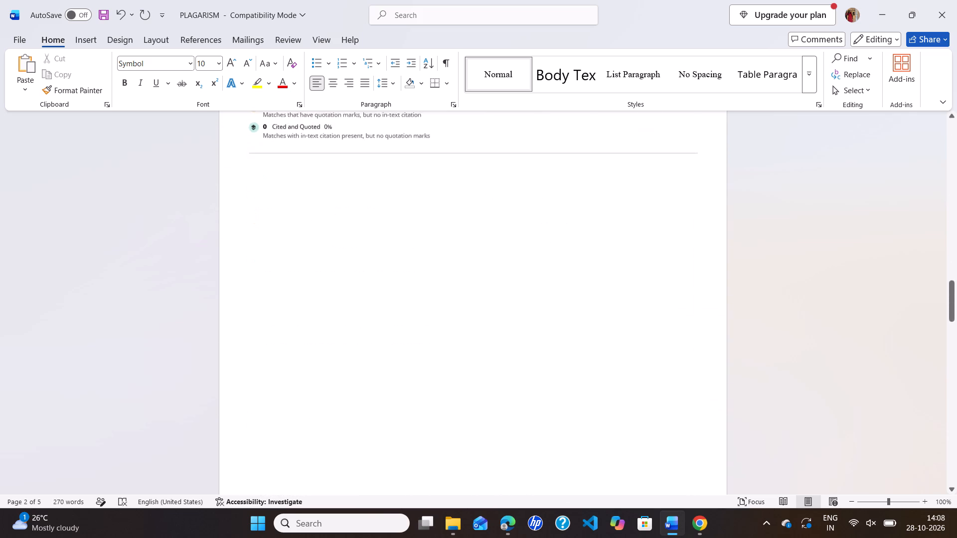
scroll(316, 245, down, 2)
scroll(316, 245, up, 1)
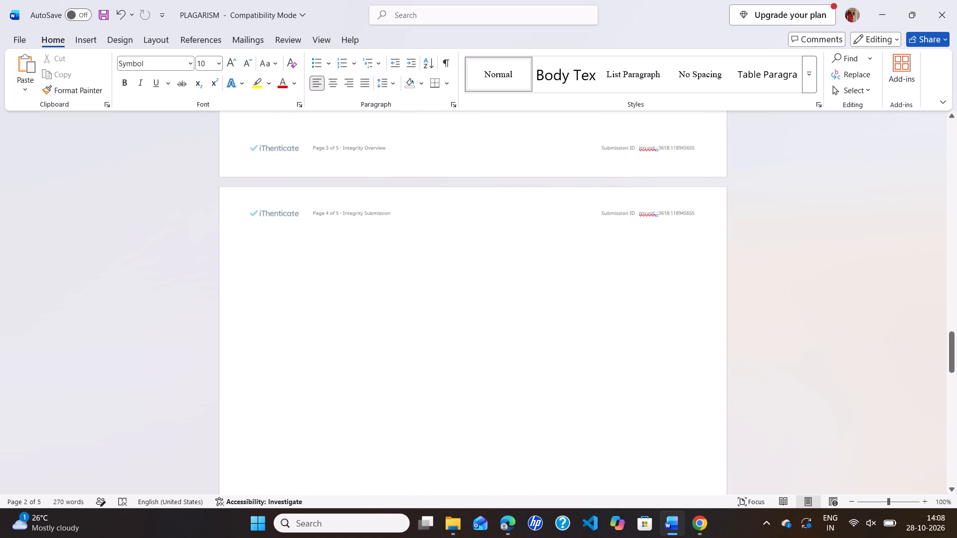
scroll(316, 245, up, 1)
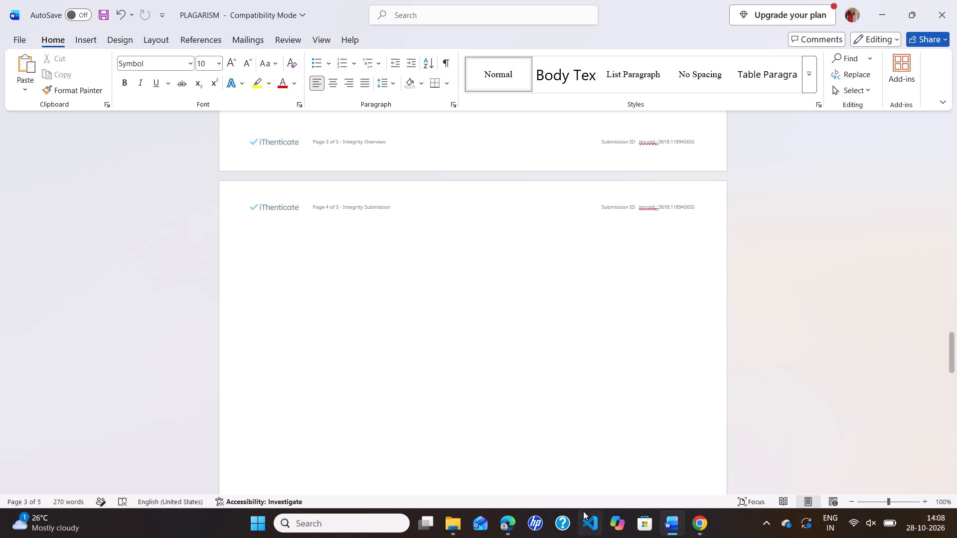
Open KRR FINAL PDF_merged from the Downloads folder and view the top of its first page.
click(692, 520)
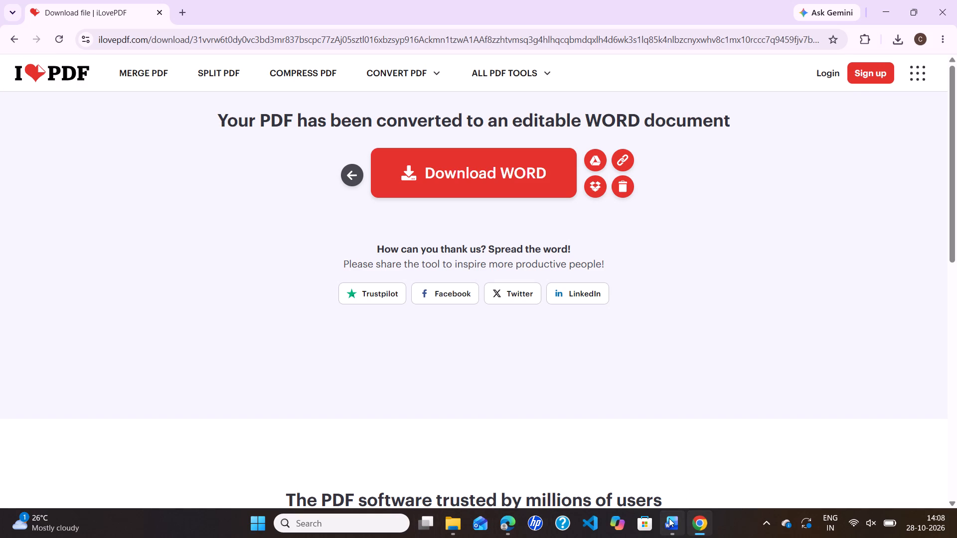
click(454, 531)
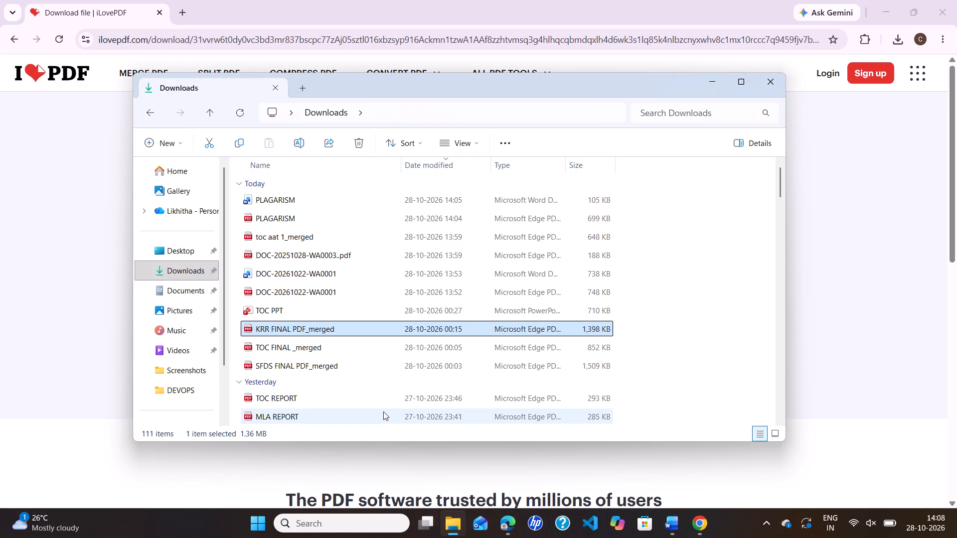
double_click(380, 327)
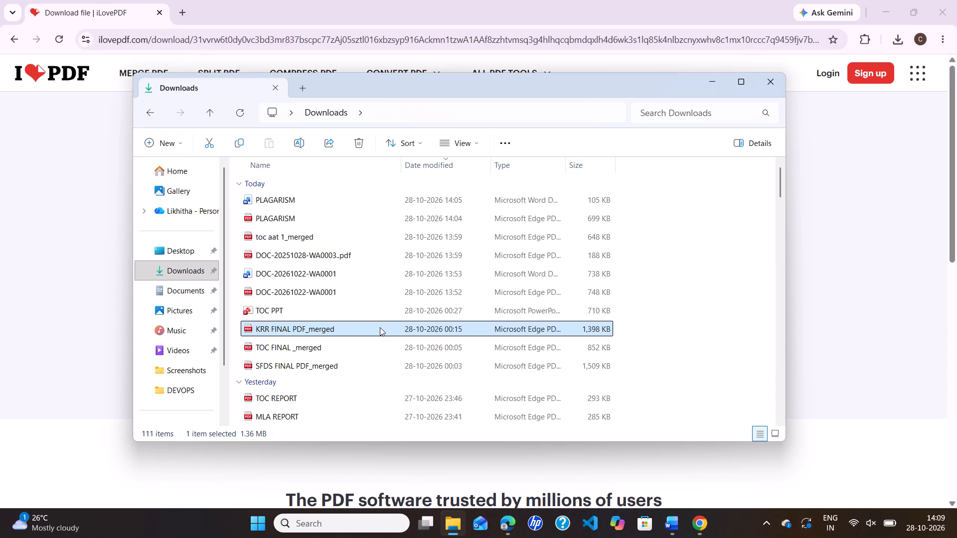
scroll(314, 161, up, 1)
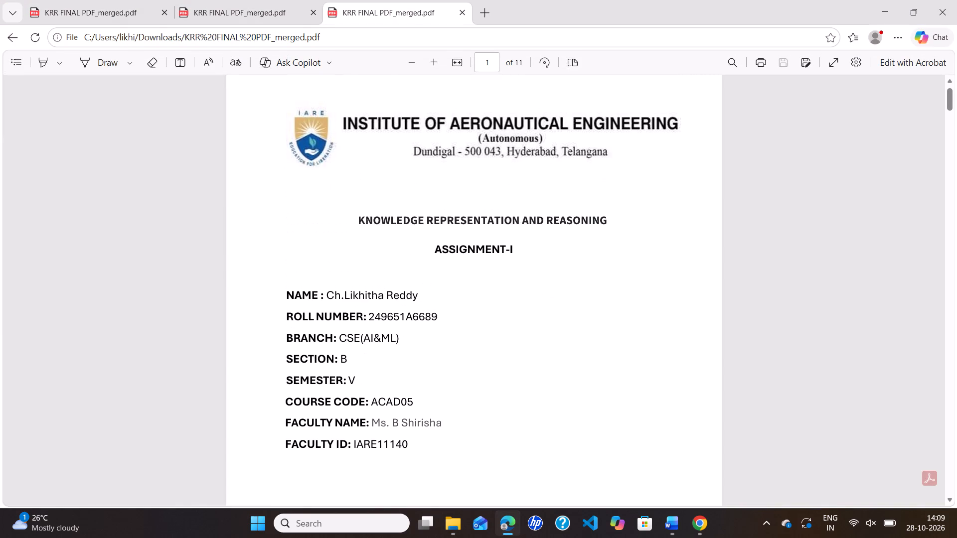
scroll(314, 161, up, 2)
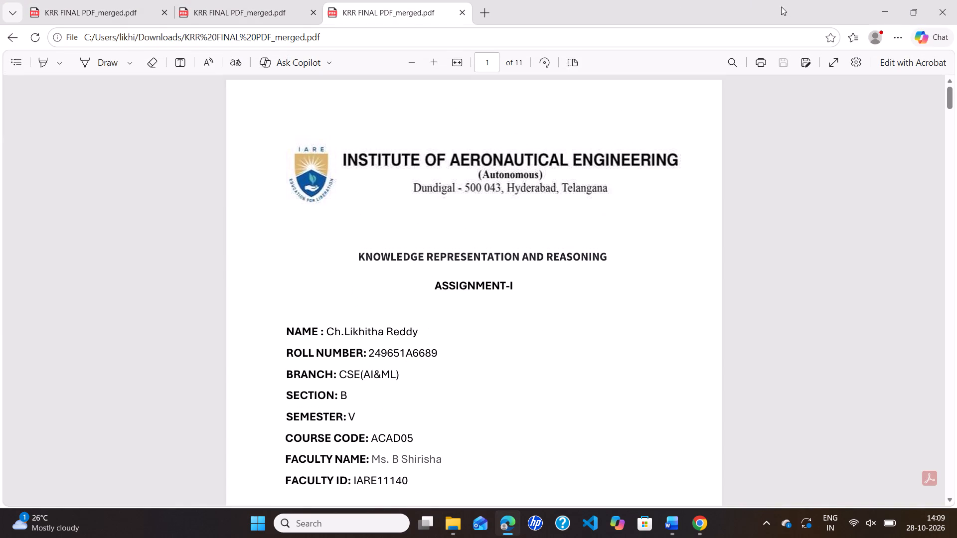
Minimise the Edge, Downloads, Chrome and Word windows to clear the desktop.
click(884, 15)
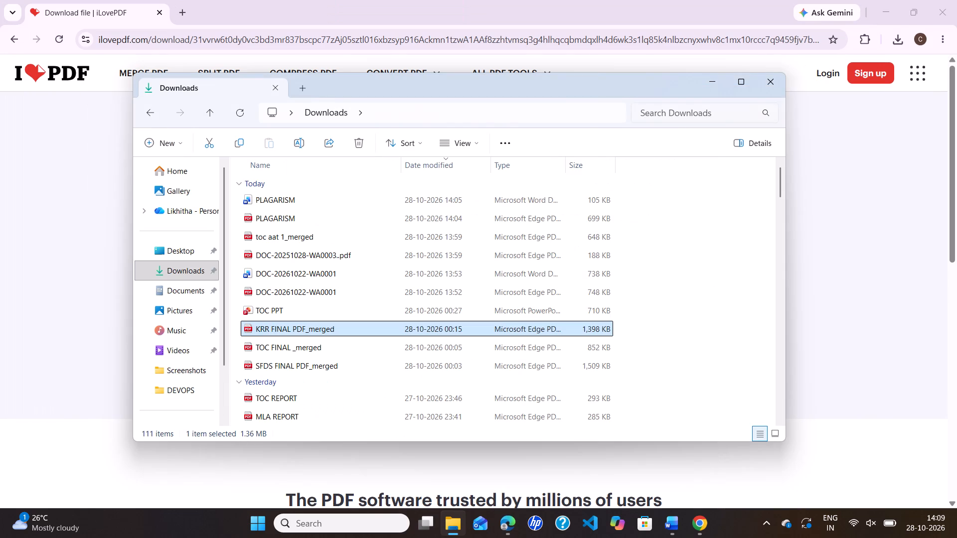
click(713, 80)
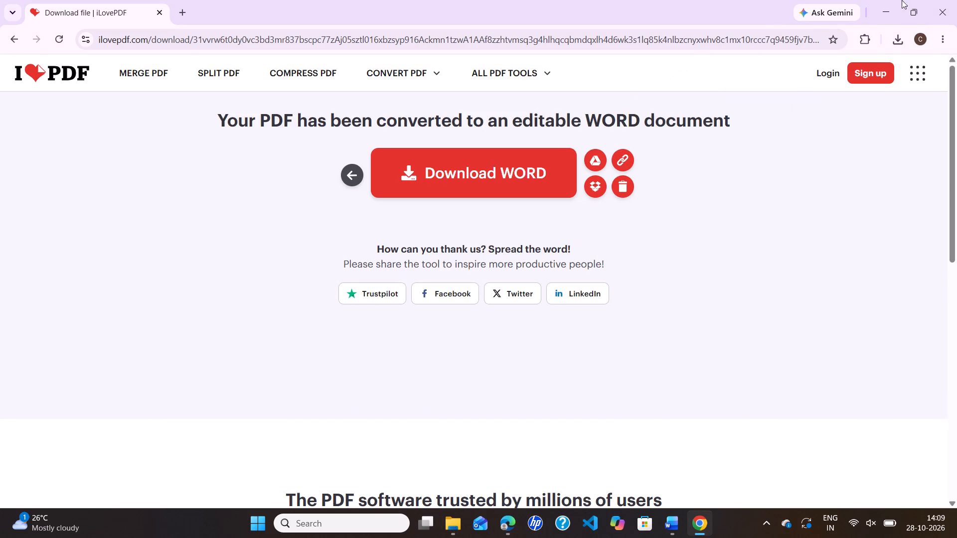
click(886, 4)
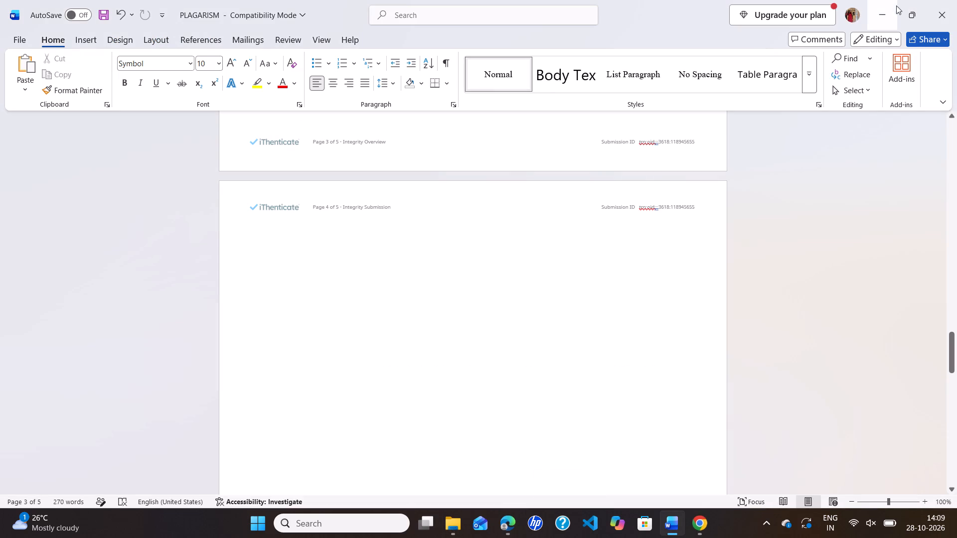
click(883, 8)
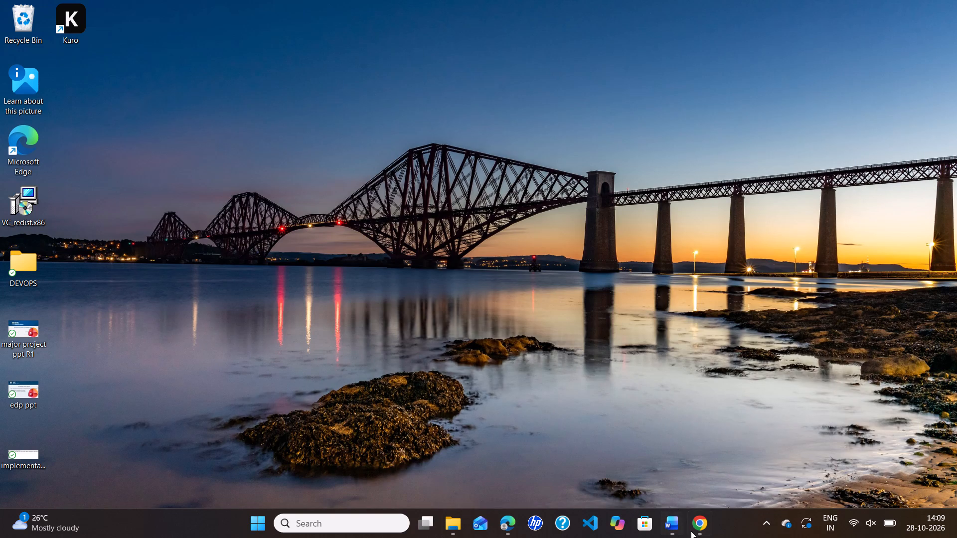
click(505, 518)
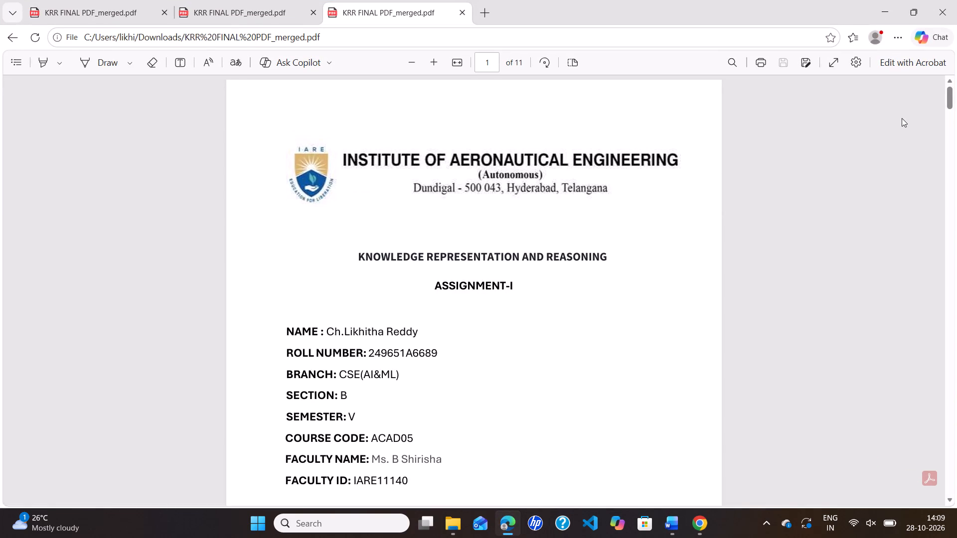
click(880, 6)
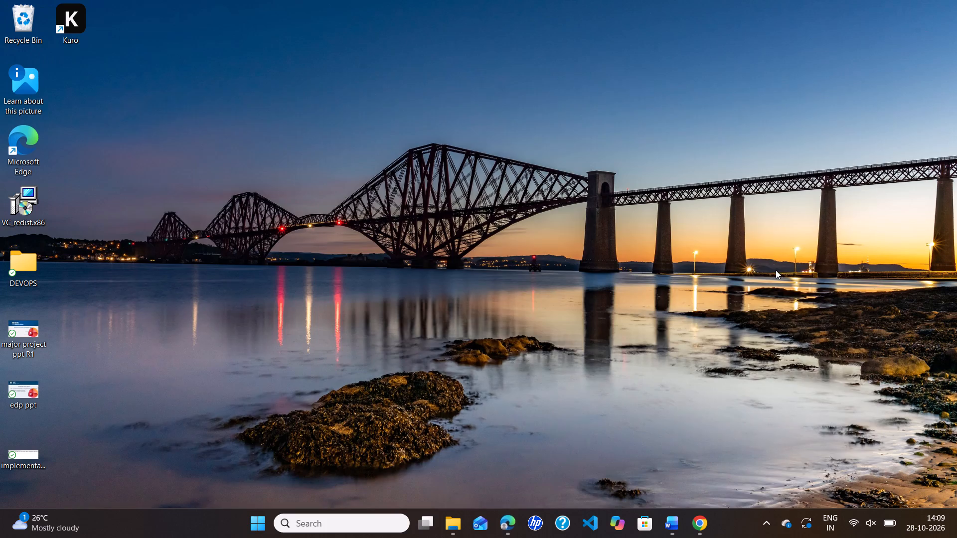
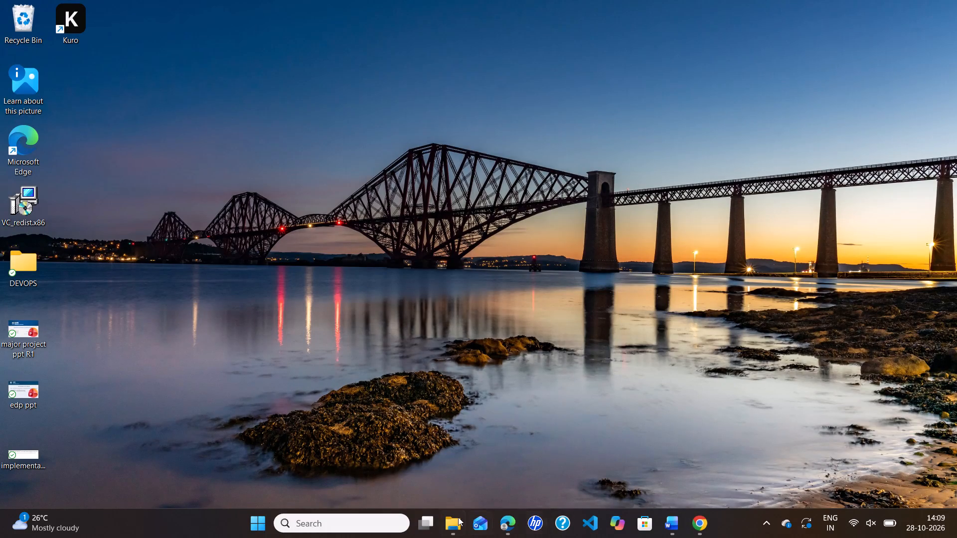
Open toc aat 1_merged from the Downloads folder and examine its Turnitin cover page down to the similarity overview.
click(502, 527)
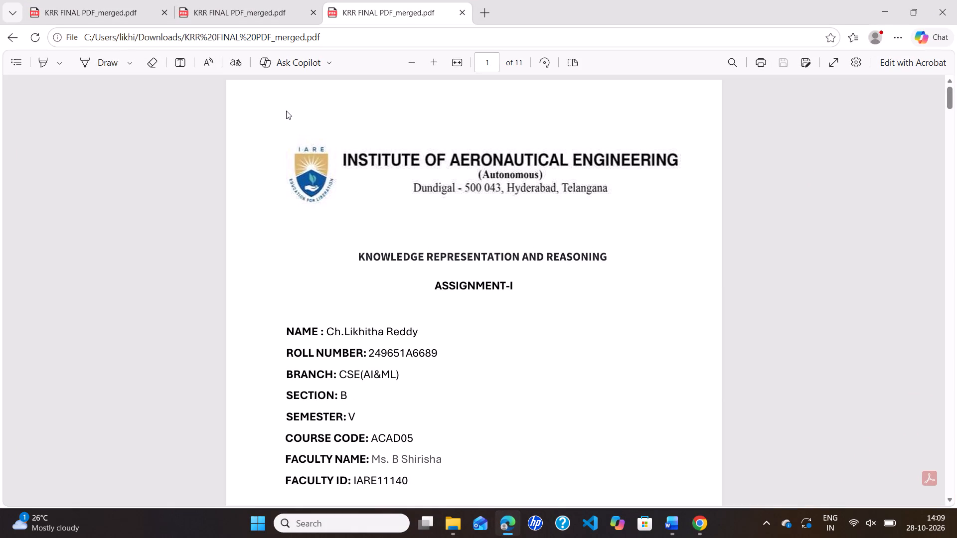
click(264, 5)
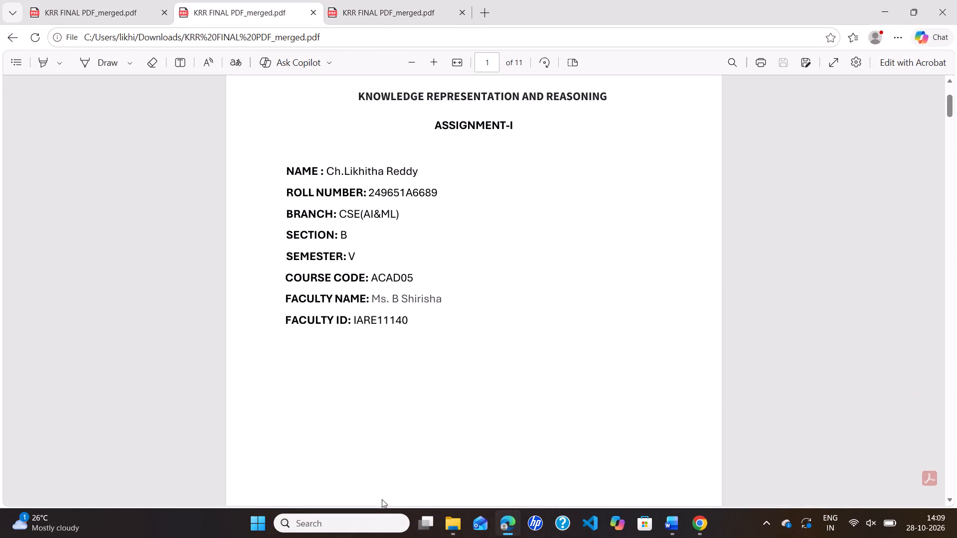
click(446, 516)
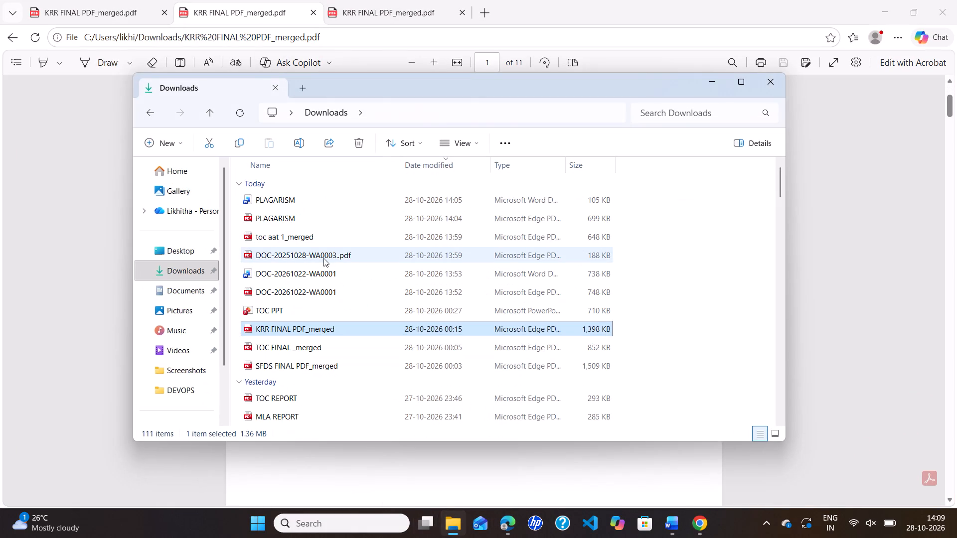
double_click(323, 241)
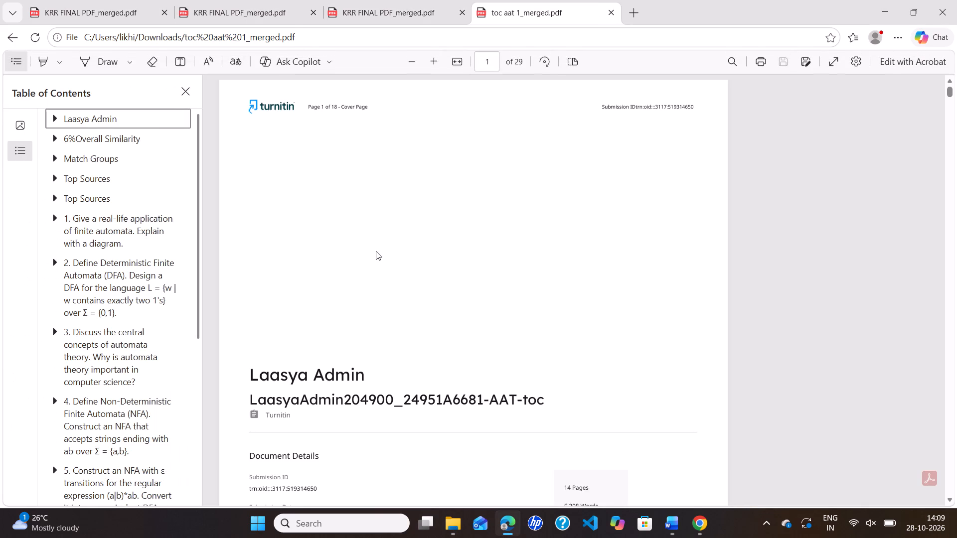
scroll(376, 252, down, 2)
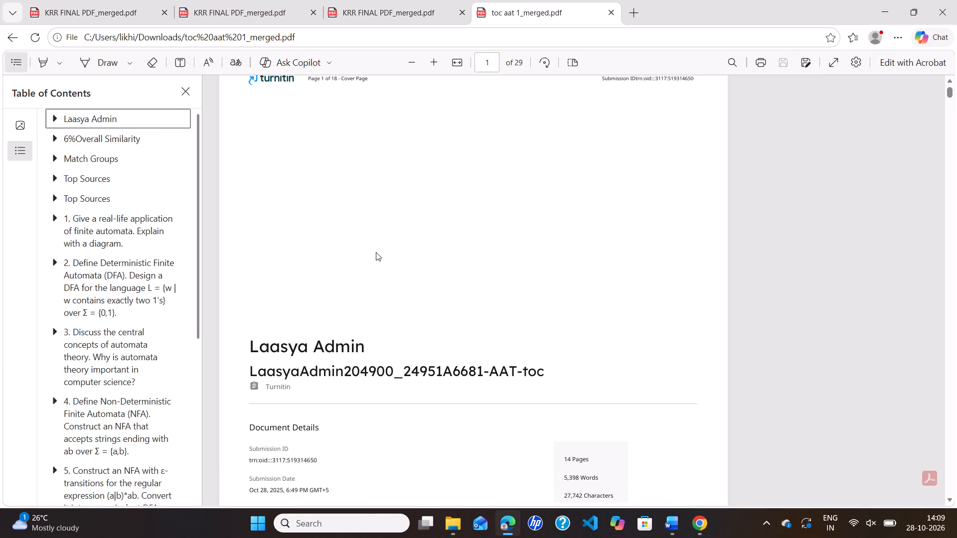
scroll(376, 252, down, 1)
click(385, 264)
scroll(385, 264, down, 2)
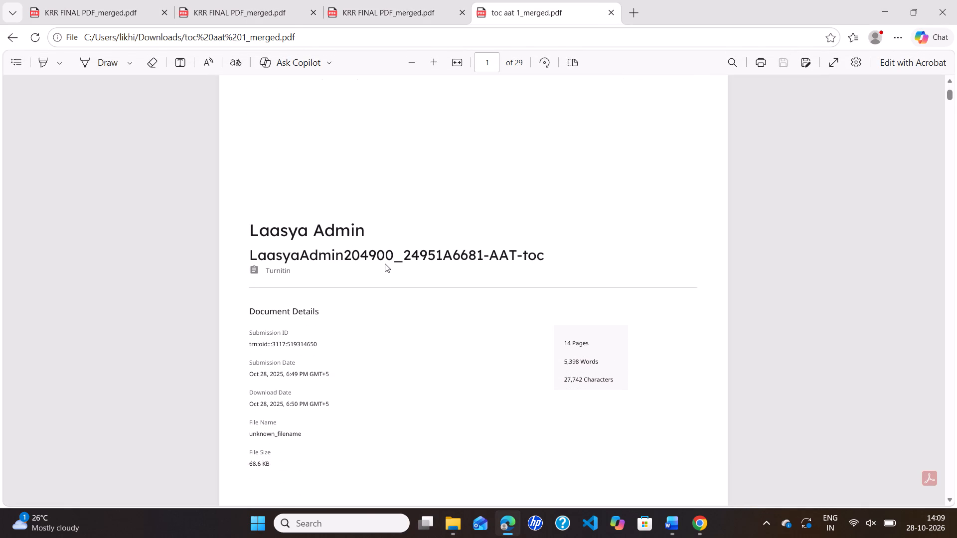
scroll(385, 264, down, 3)
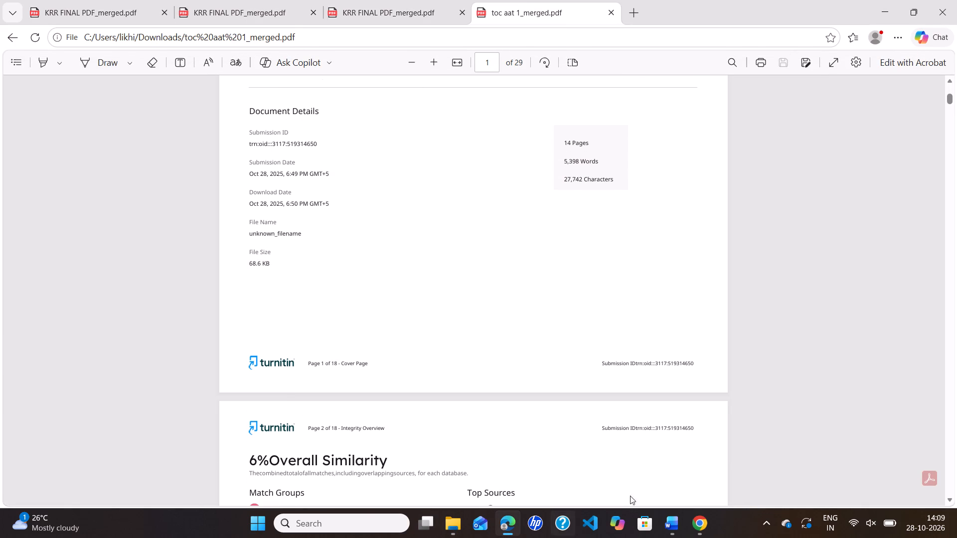
Replace "KNOWLEDGE REPRESENTATION AND REASONING" in the PLAGARISM report's cover title with the student's roll number, followed by a space before "aat.pdf".
click(678, 524)
scroll(522, 241, up, 20)
scroll(522, 241, up, 1)
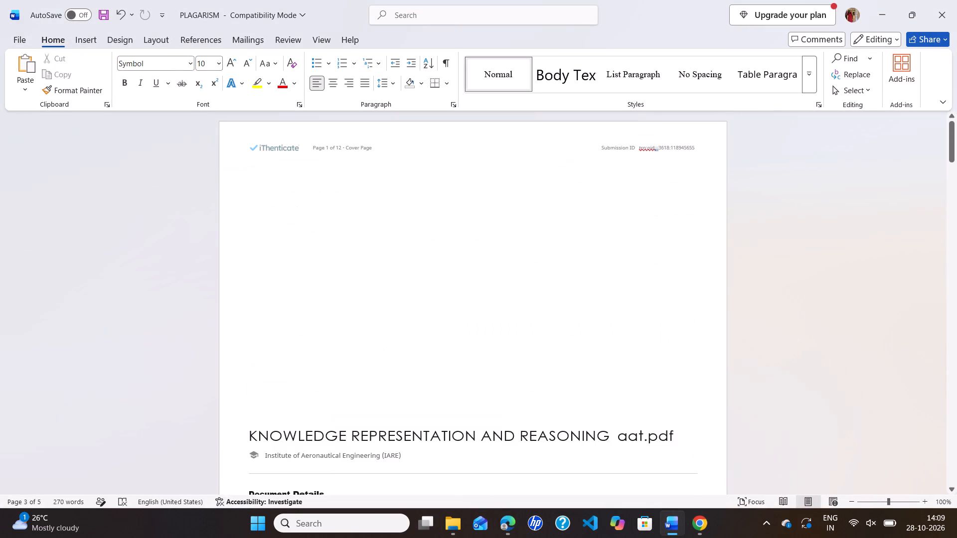
scroll(522, 241, down, 2)
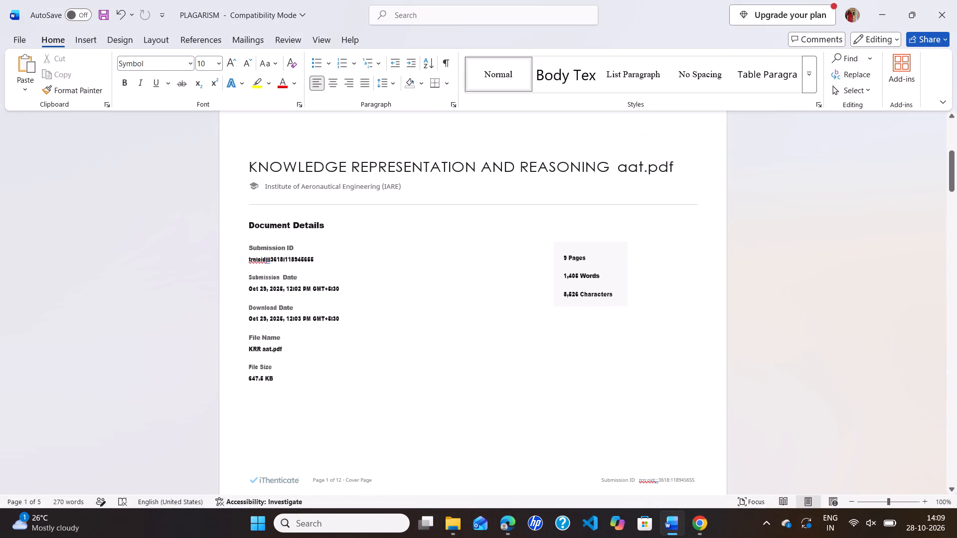
drag(613, 173, 257, 164)
key(BackSpace)
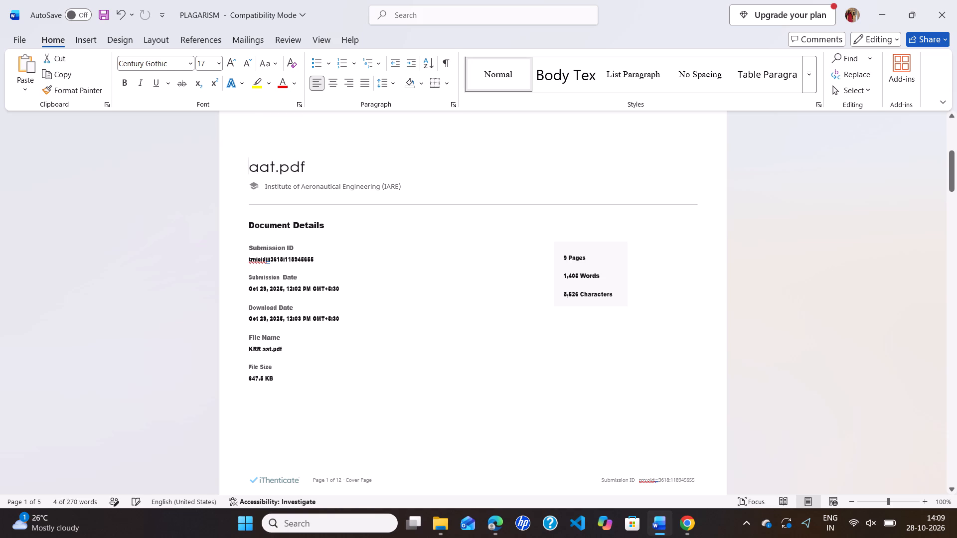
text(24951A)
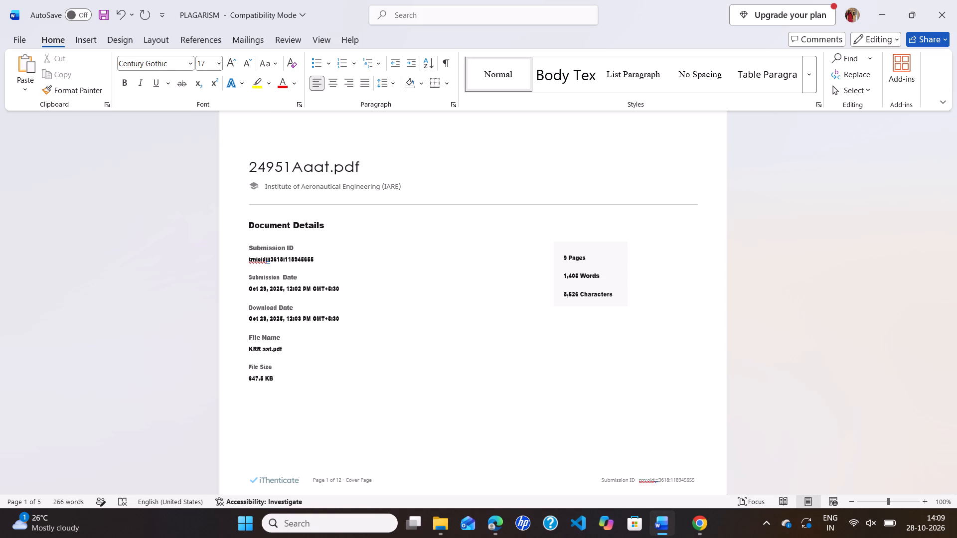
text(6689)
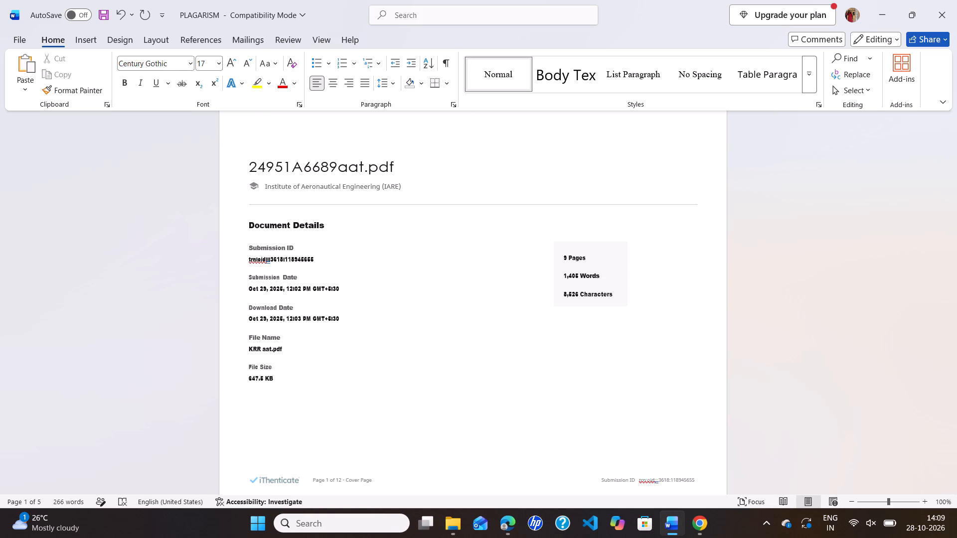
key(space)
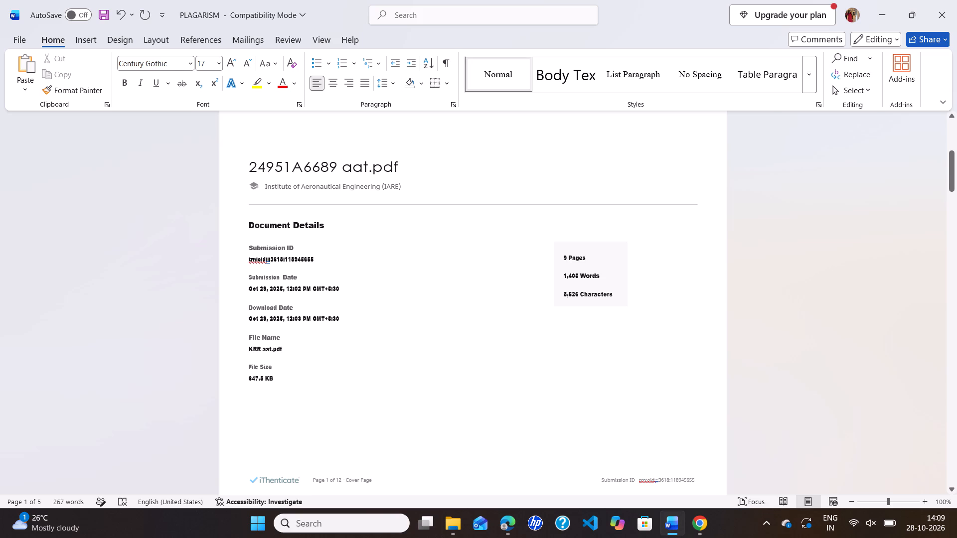
Show page thumbnails of the whole report in the Navigation view.
scroll(259, 224, down, 2)
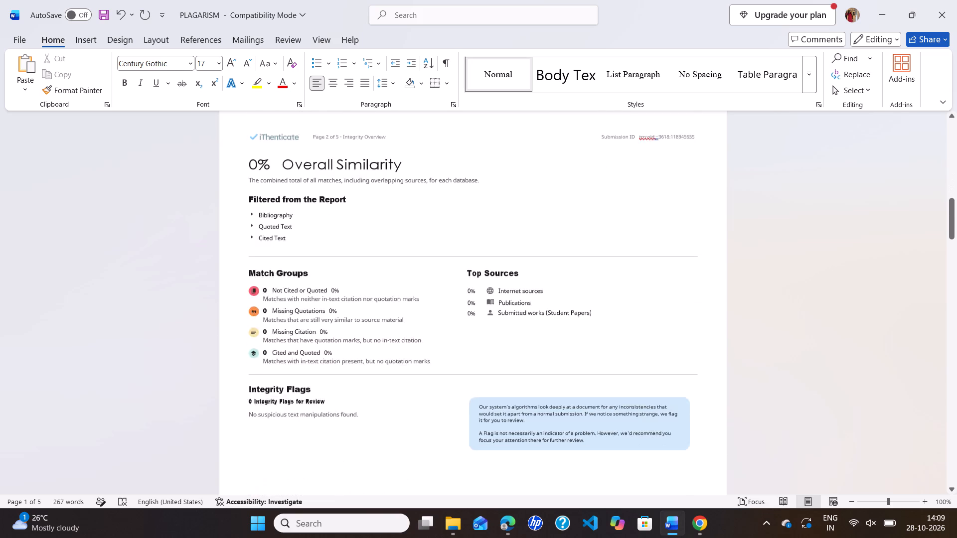
scroll(259, 224, down, 9)
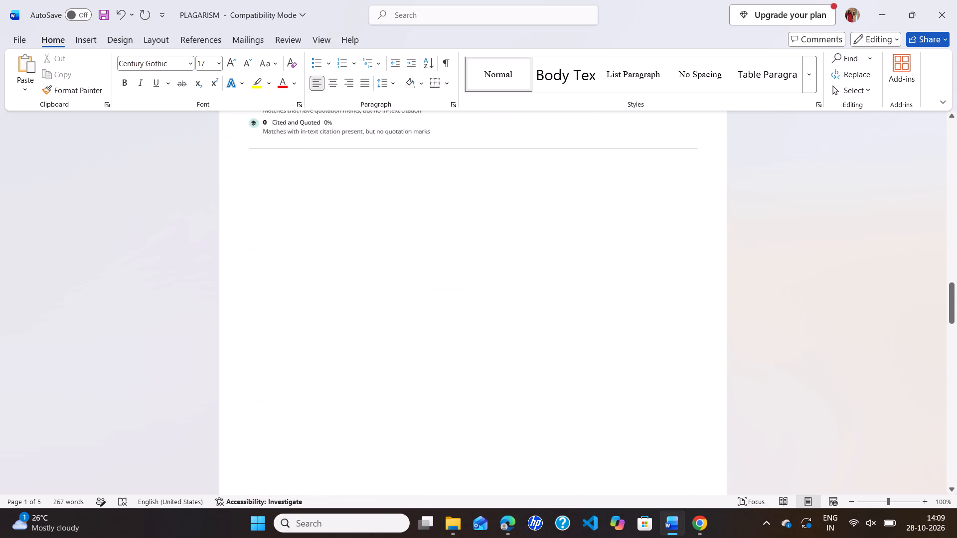
scroll(259, 224, down, 4)
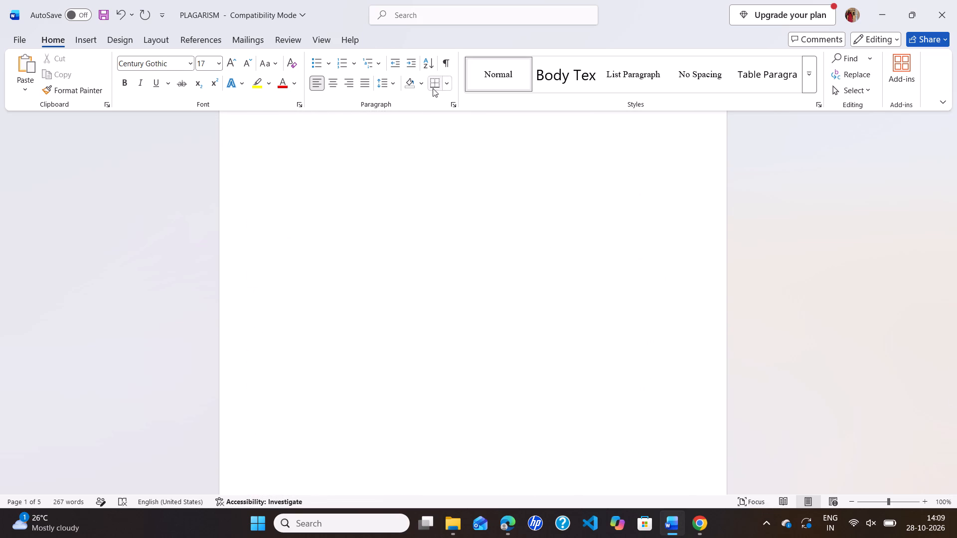
click(317, 38)
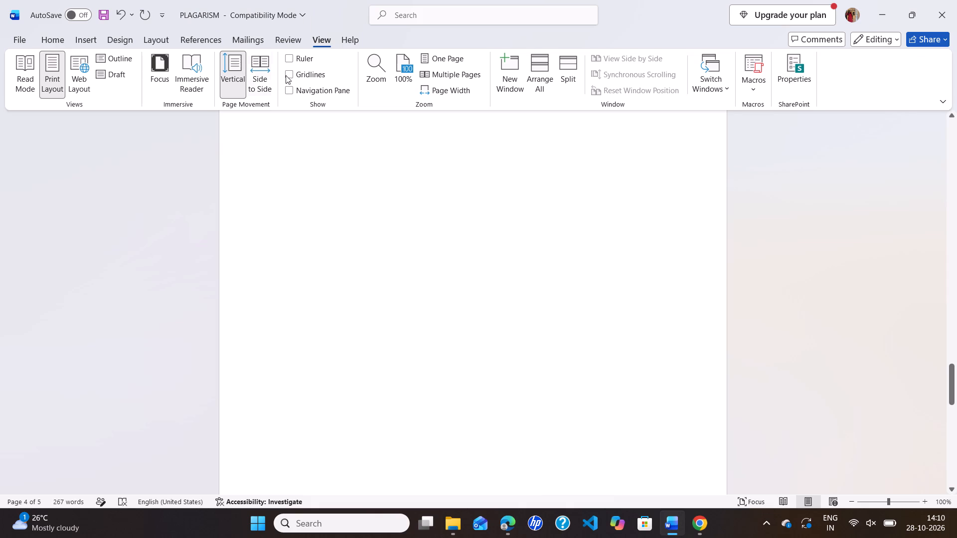
click(296, 93)
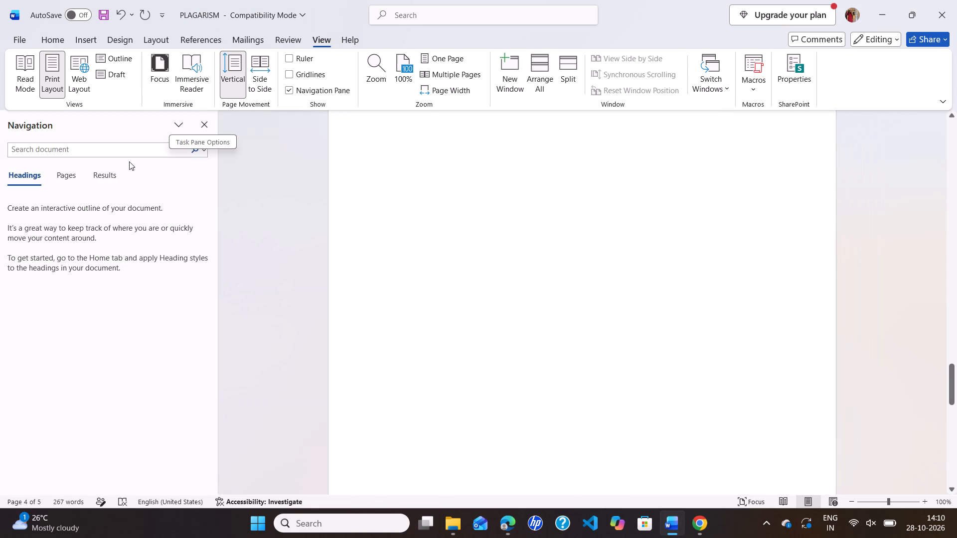
click(67, 182)
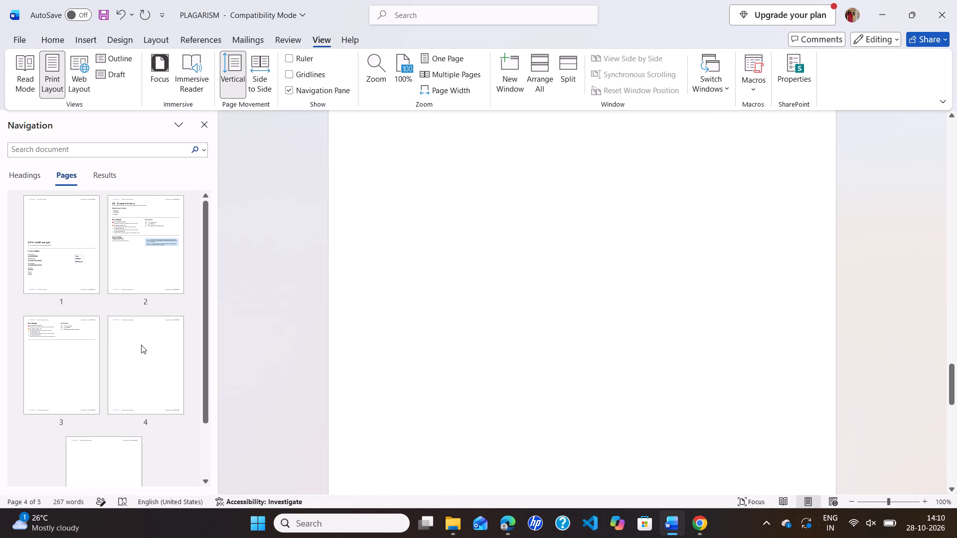
Delete one of the two blank submission pages at the end of the report.
click(141, 345)
key(Delete)
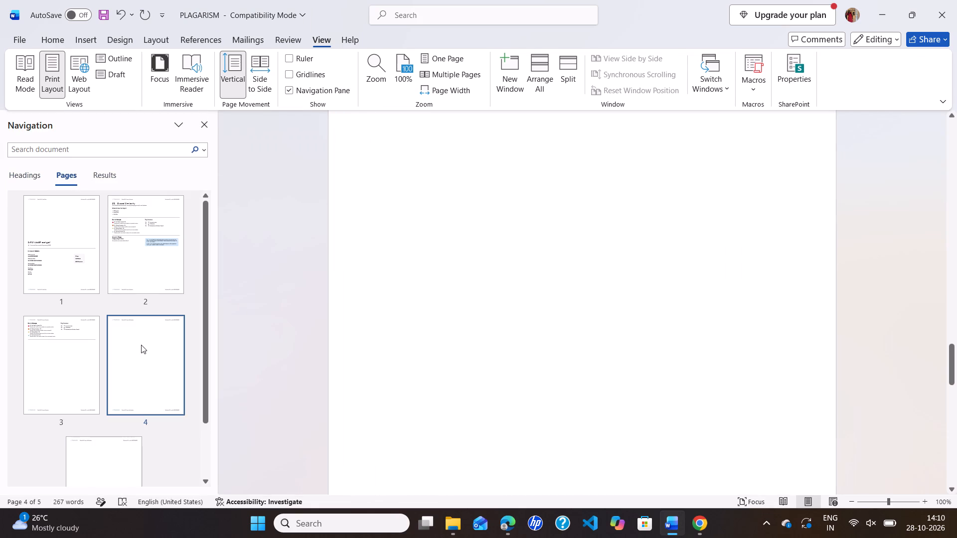
key(Delete)
key(Delete)
key(Delete)
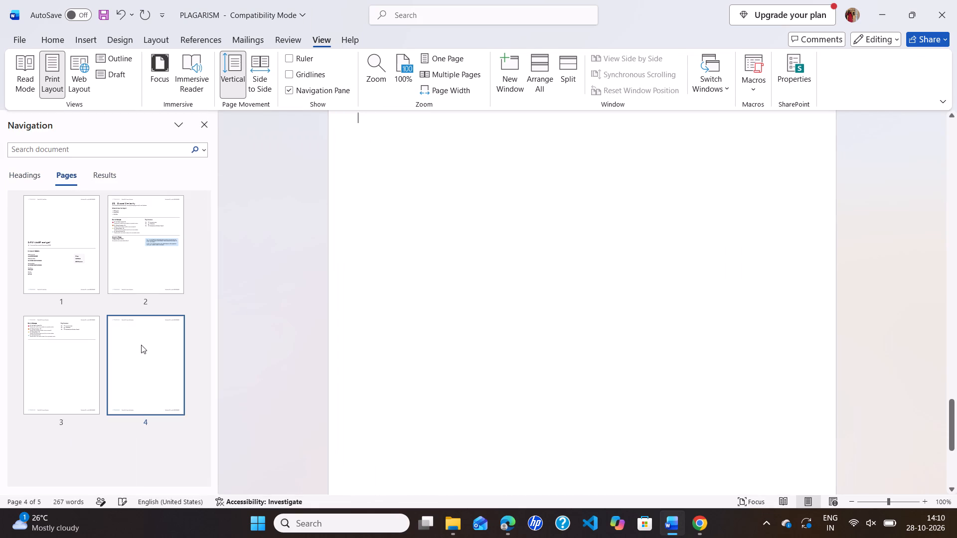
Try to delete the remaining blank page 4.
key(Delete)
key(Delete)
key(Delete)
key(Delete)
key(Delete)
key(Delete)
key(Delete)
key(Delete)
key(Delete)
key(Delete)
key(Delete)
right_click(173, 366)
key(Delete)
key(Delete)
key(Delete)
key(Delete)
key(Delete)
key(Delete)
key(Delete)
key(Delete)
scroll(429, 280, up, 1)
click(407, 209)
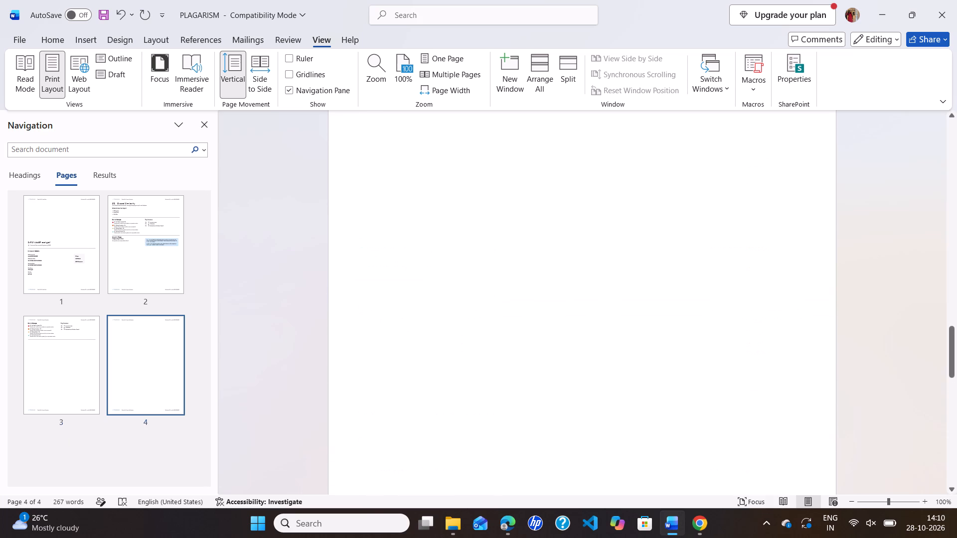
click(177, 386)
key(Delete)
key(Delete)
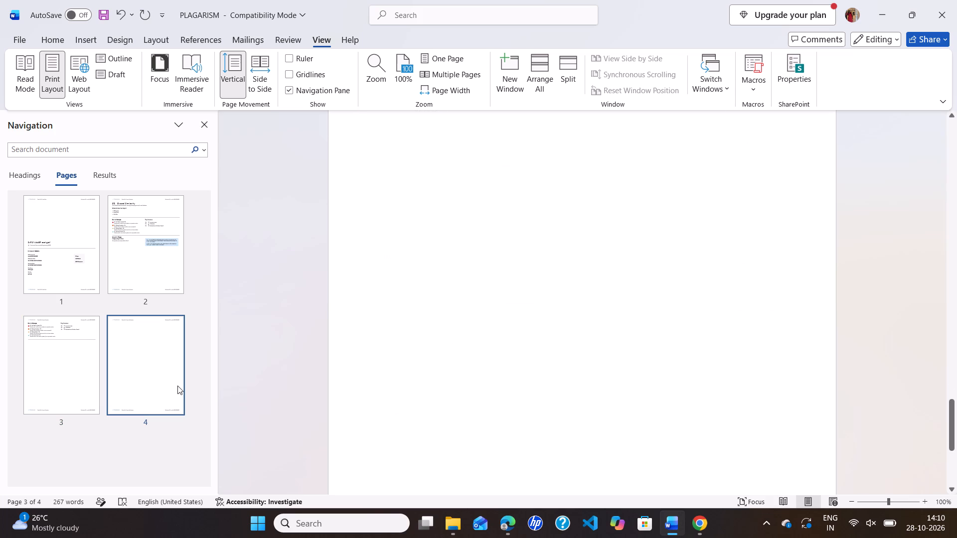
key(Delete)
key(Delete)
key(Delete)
Remove the empty lines above the cover page title so it sits directly below the iThenticate header.
click(65, 273)
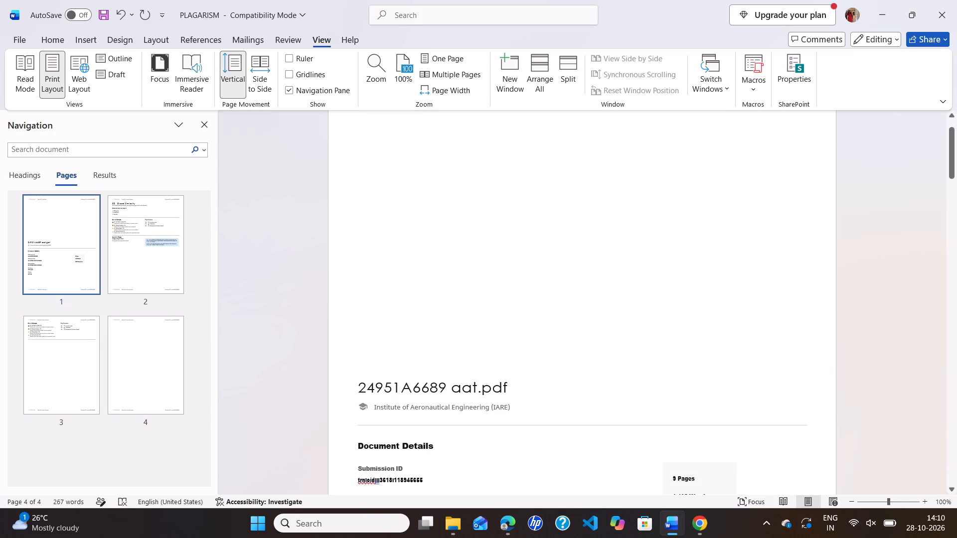
click(356, 381)
key(BackSpace)
key(BackSpace)
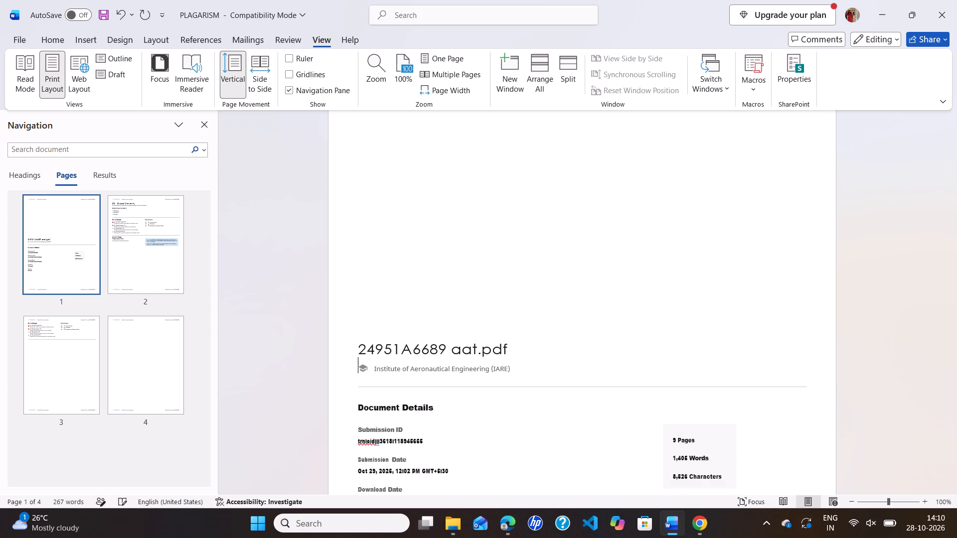
key(BackSpace)
key(BackSpace)
key(BackSpace)
key(BackSpace)
key(BackSpace)
key(BackSpace)
key(BackSpace)
key(BackSpace)
key(BackSpace)
key(BackSpace)
key(BackSpace)
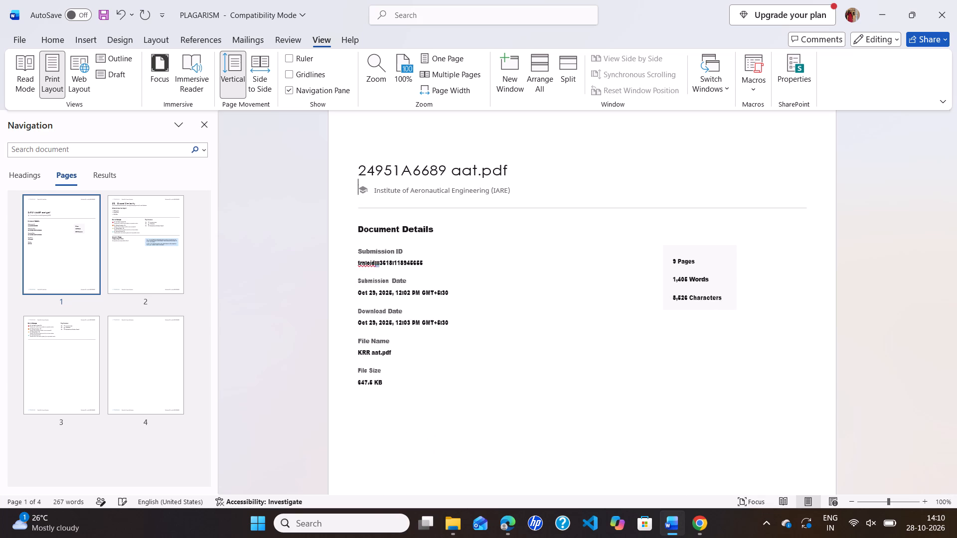
key(BackSpace)
key(BackSpace)
key(BackSpace)
scroll(356, 381, up, 1)
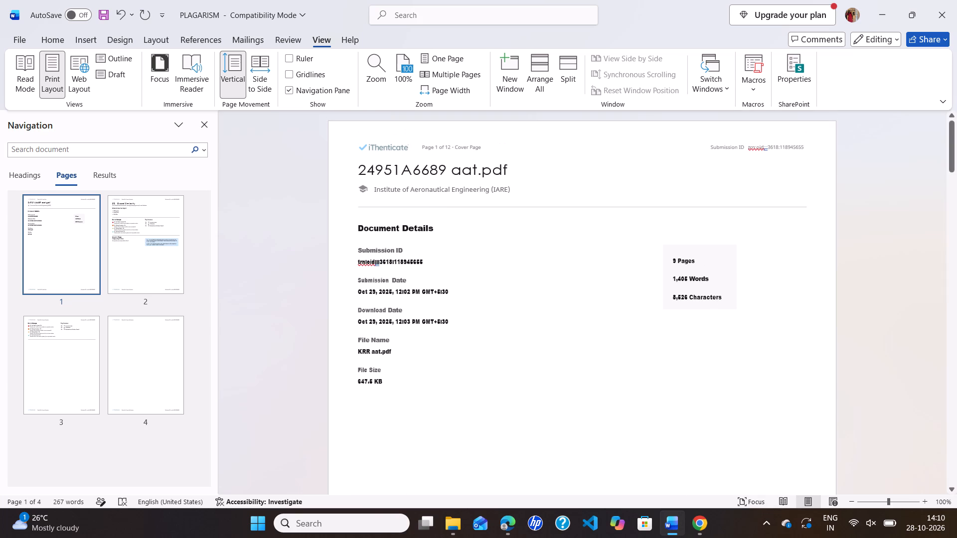
scroll(356, 381, up, 1)
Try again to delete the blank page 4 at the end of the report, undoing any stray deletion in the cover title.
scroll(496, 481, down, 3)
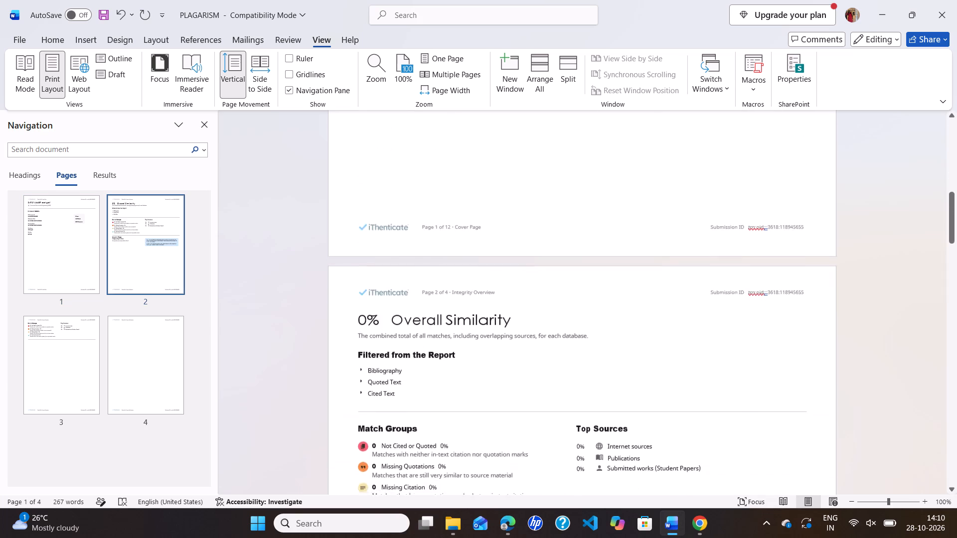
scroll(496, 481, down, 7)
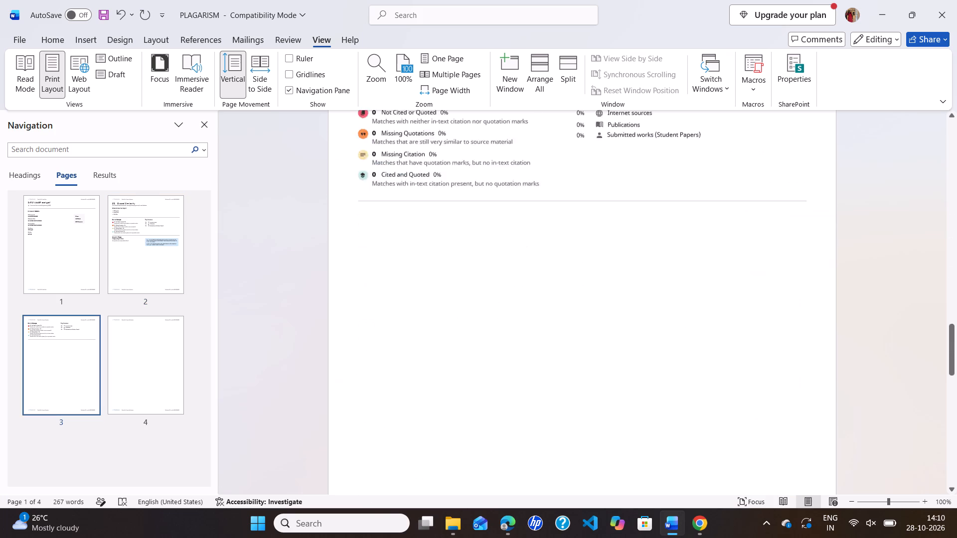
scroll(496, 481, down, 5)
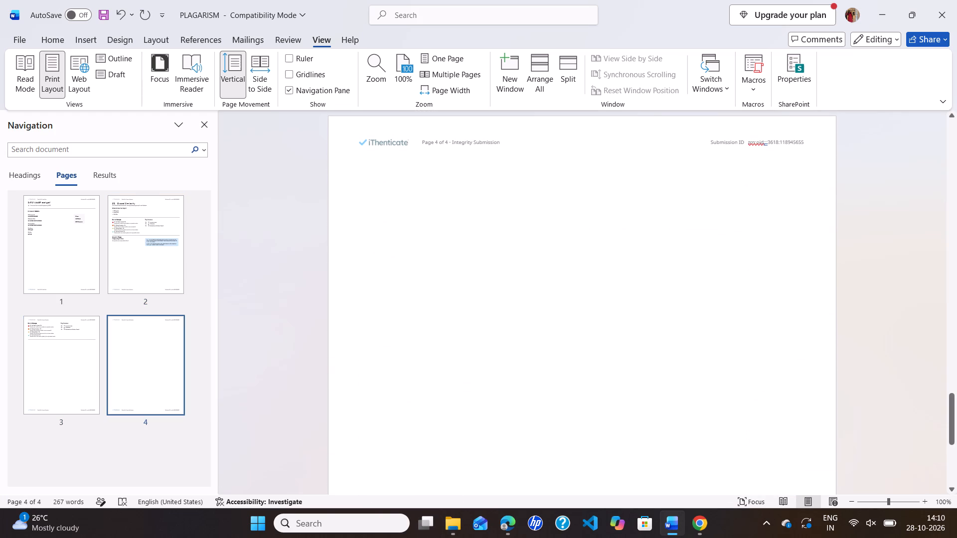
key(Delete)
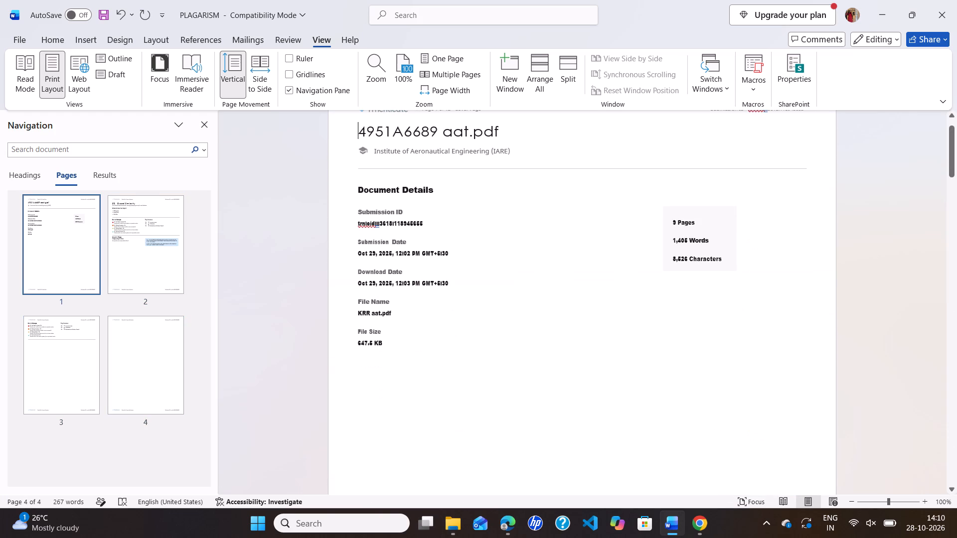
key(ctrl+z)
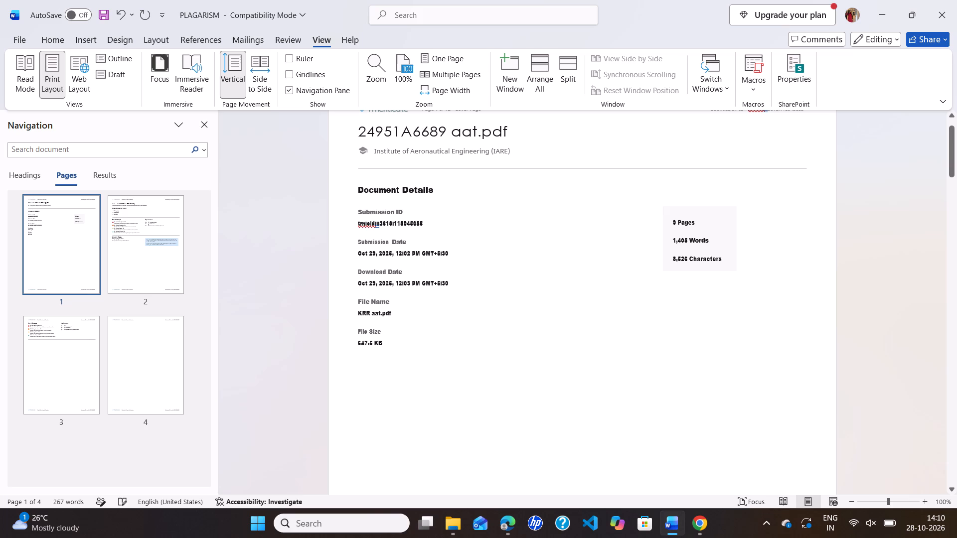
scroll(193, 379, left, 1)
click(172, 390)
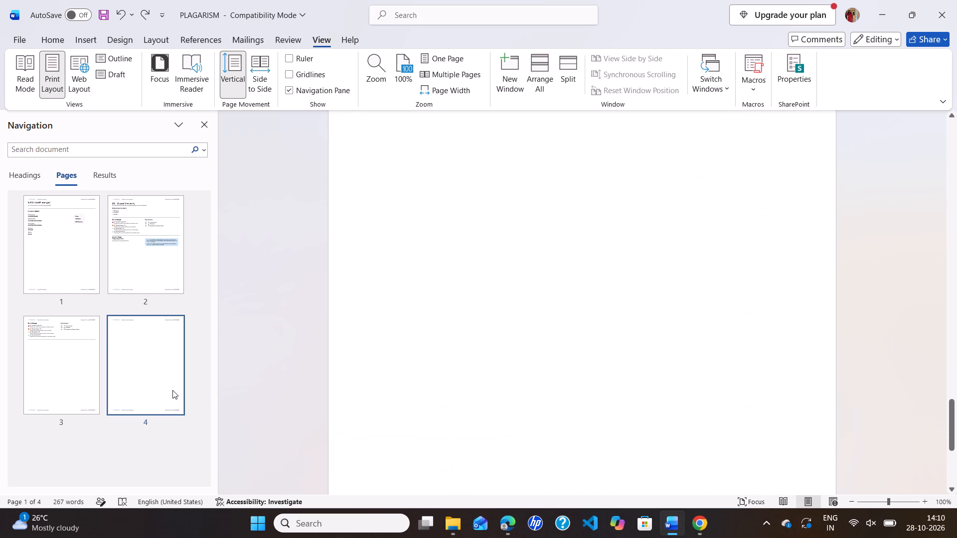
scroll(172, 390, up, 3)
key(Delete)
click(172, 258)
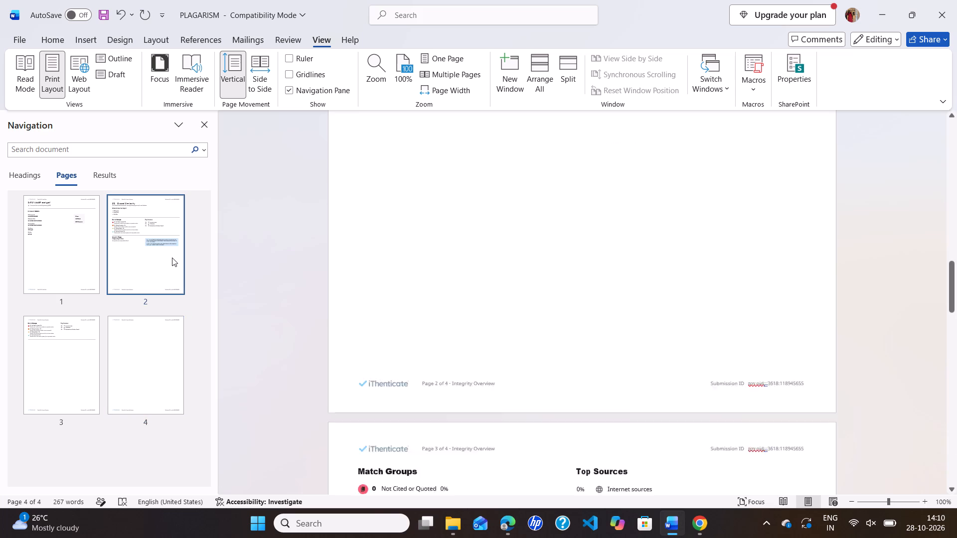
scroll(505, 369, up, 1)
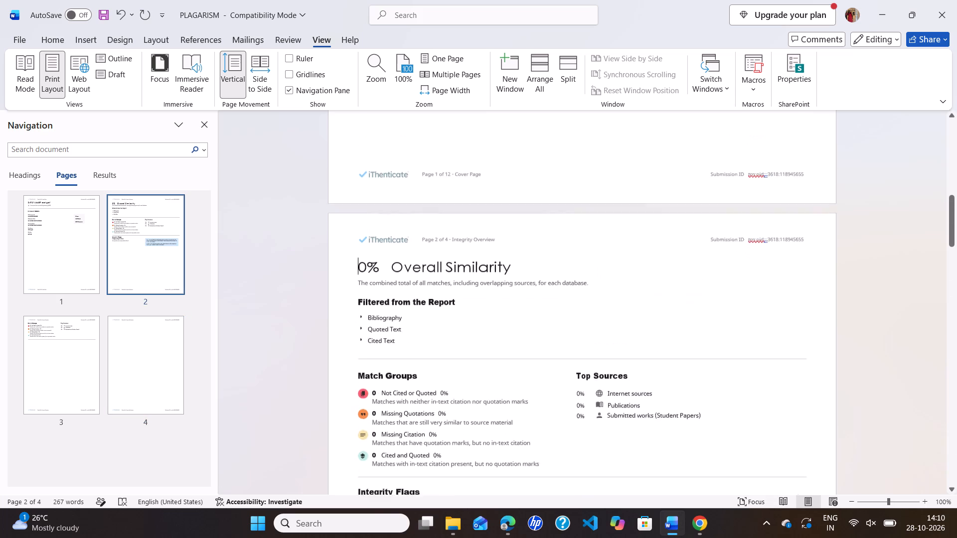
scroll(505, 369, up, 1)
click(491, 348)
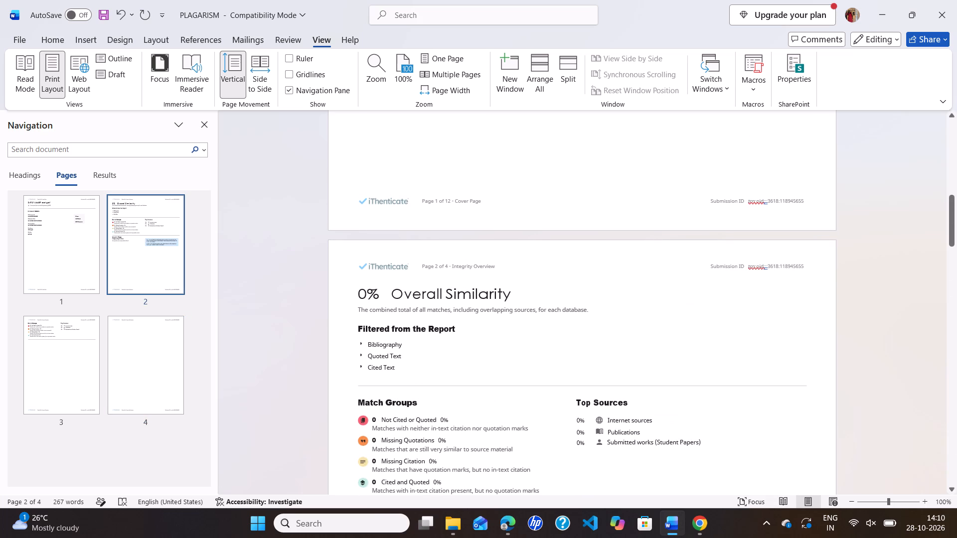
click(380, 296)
Save the edited report under its existing file name.
key(ctrl+s)
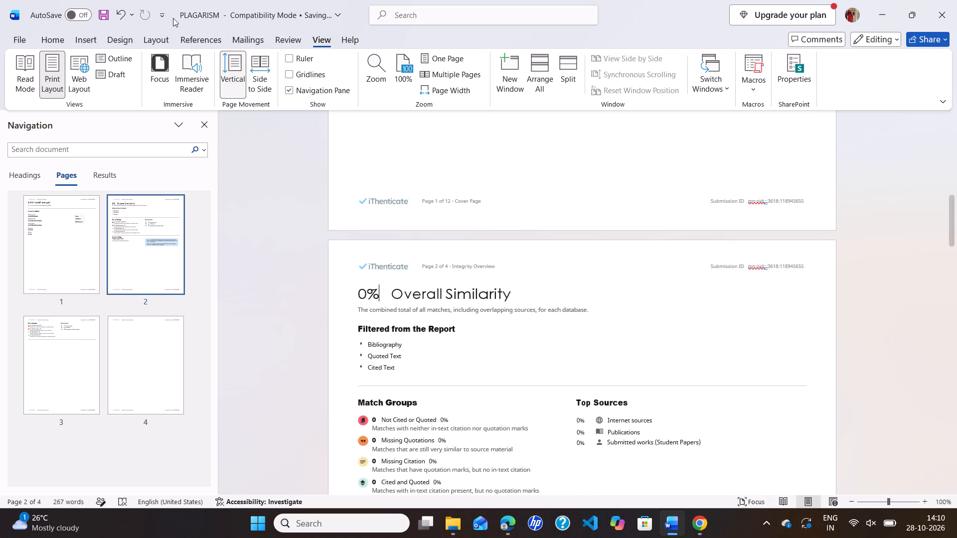
Save a PDF copy of the report in the Downloads folder with the file name PLAGARI8SM FINAL.
click(9, 34)
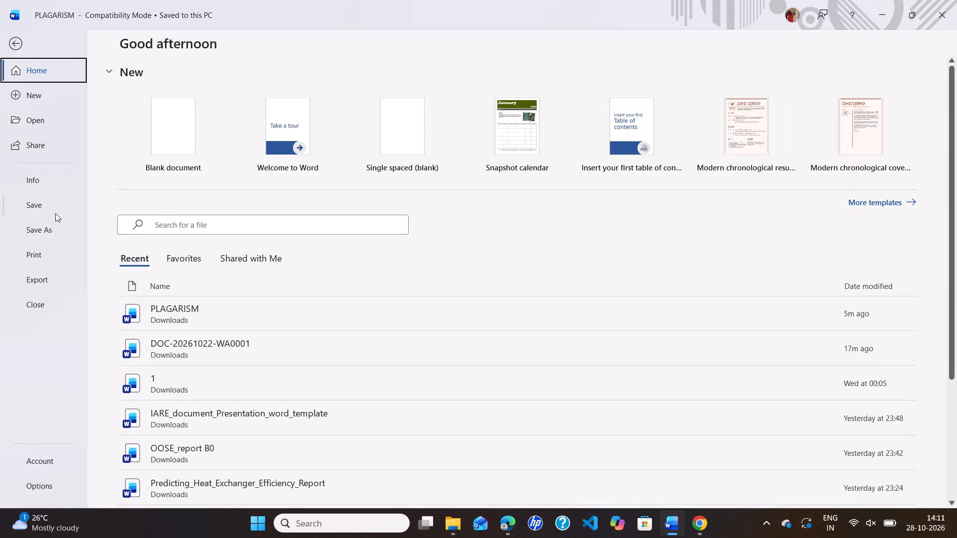
click(56, 233)
click(232, 347)
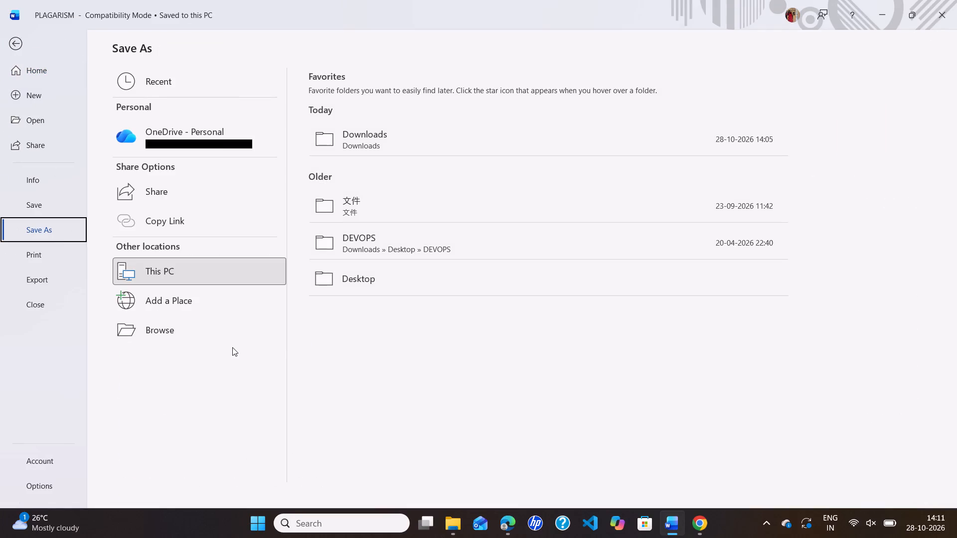
click(224, 343)
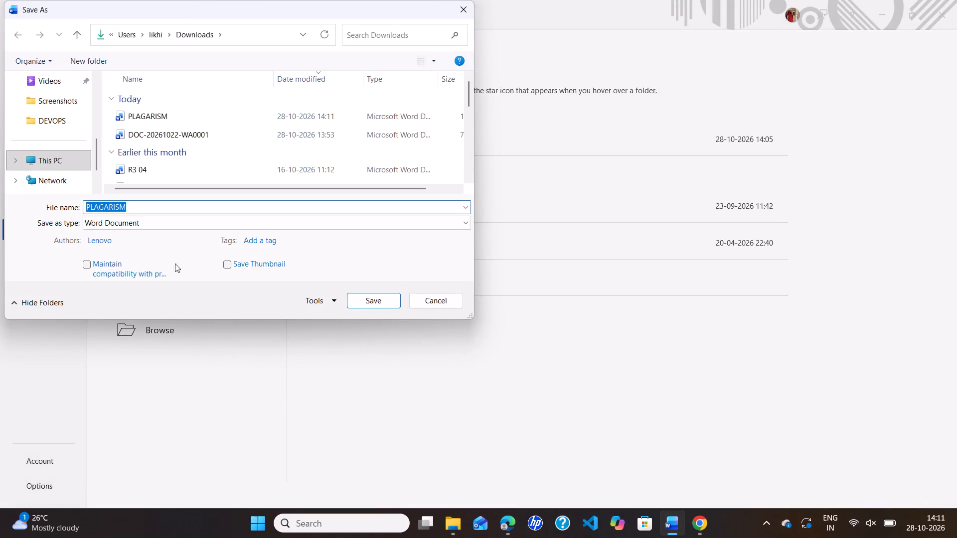
key(BackSpace)
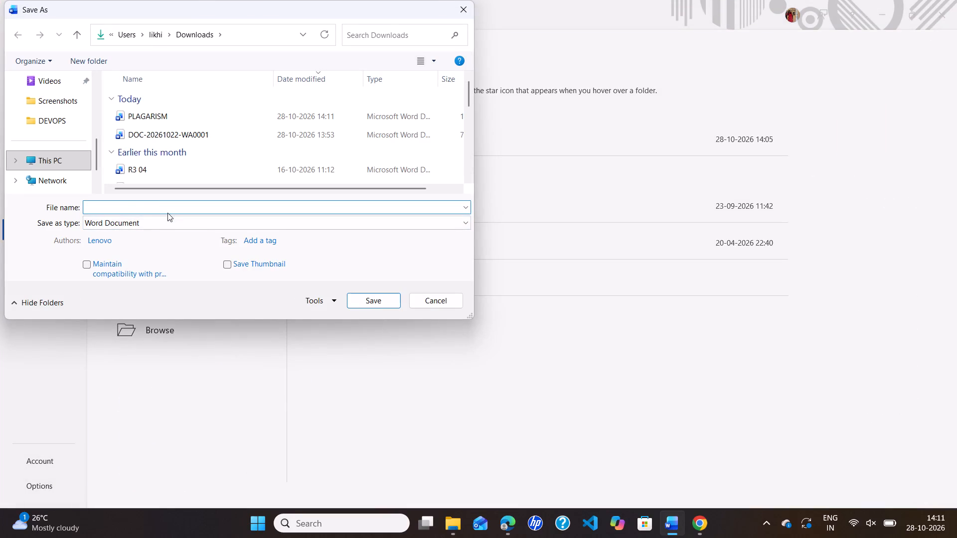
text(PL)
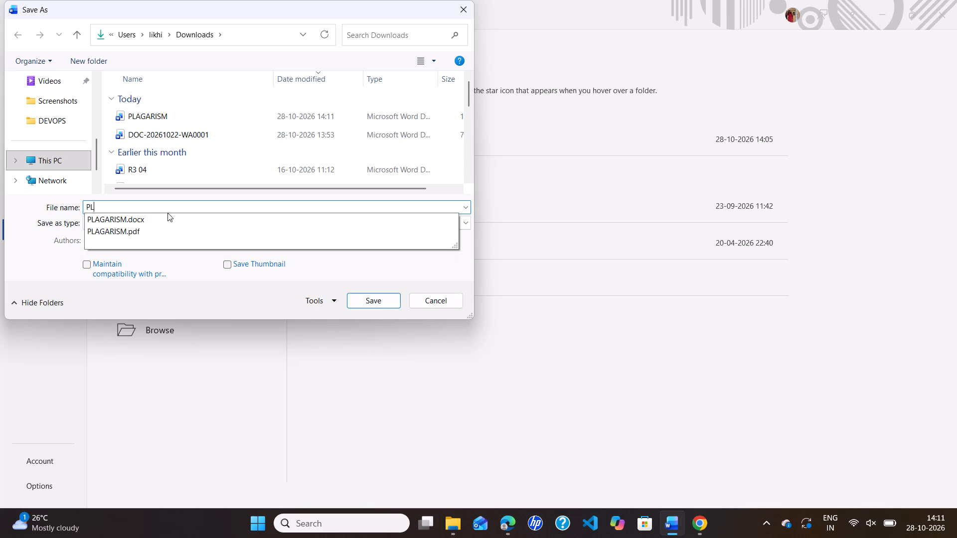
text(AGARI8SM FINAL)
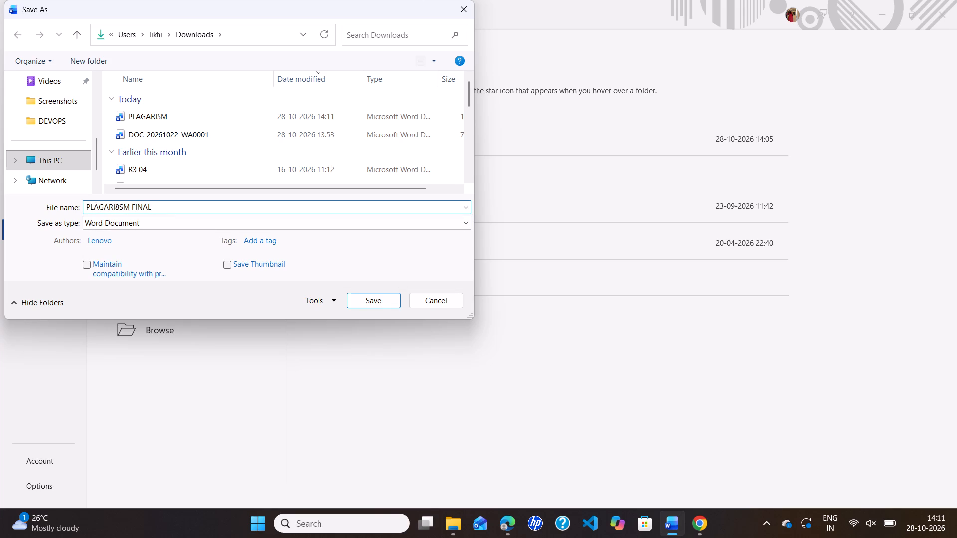
click(146, 220)
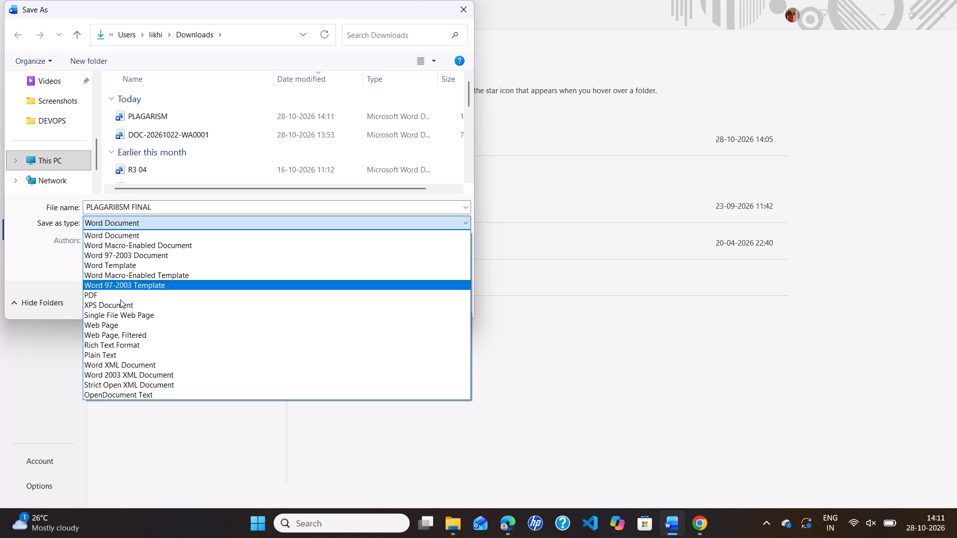
click(117, 293)
scroll(51, 177, down, 1)
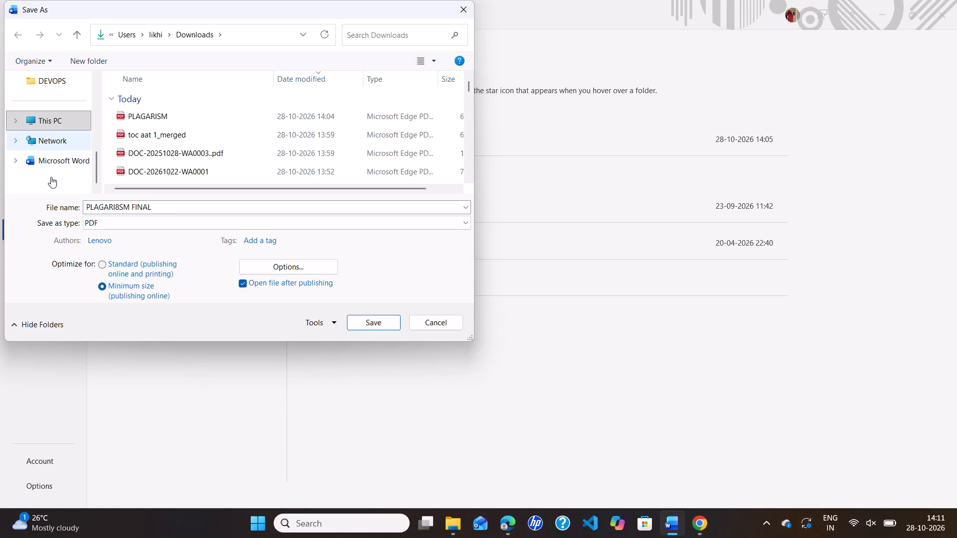
scroll(51, 177, down, 1)
scroll(59, 140, up, 1)
scroll(58, 181, down, 1)
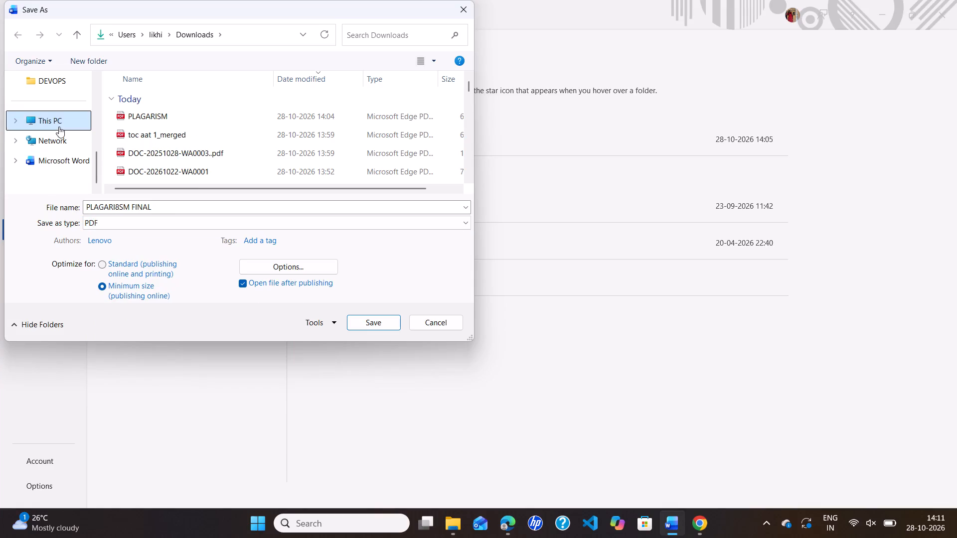
scroll(59, 127, up, 1)
click(58, 139)
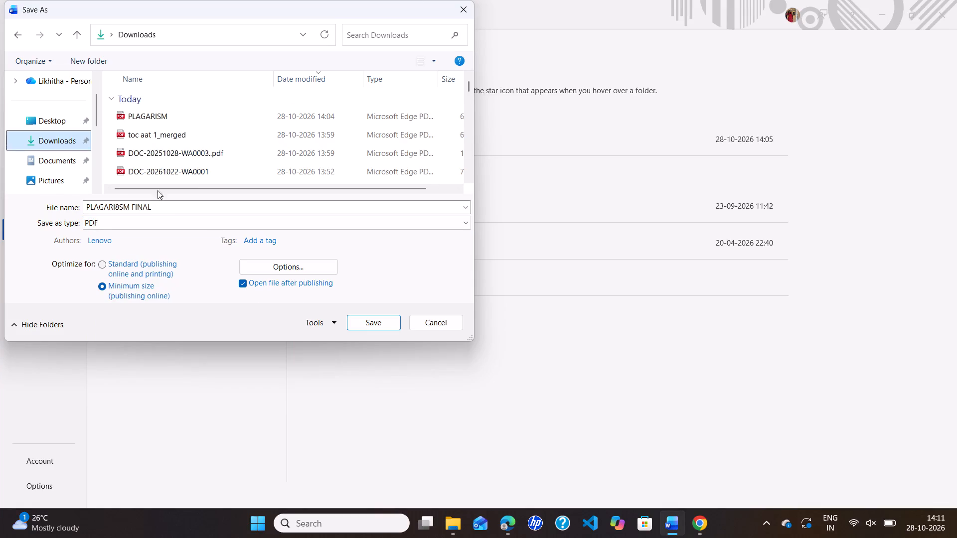
click(374, 319)
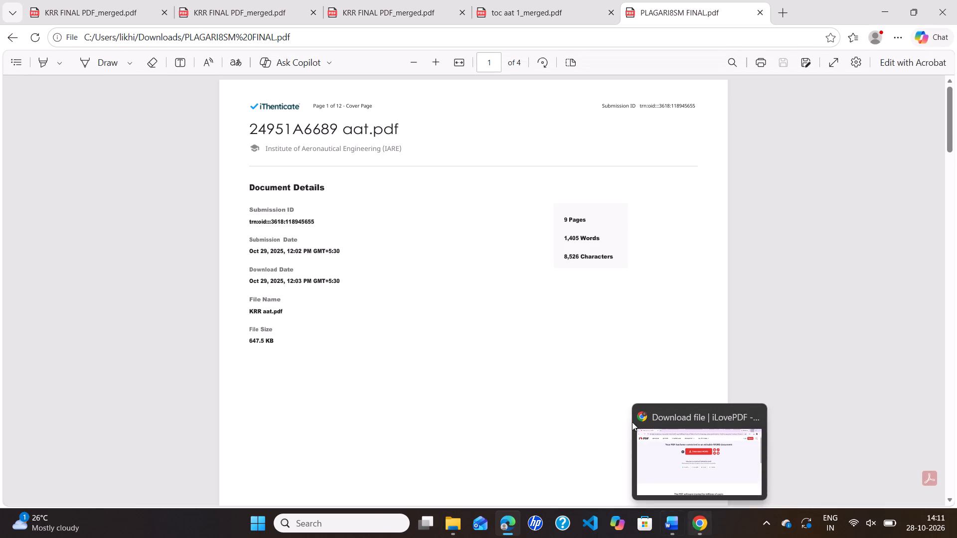
Look through all pages of the exported PDF to check the cover, the similarity overview and the last page.
scroll(552, 325, down, 4)
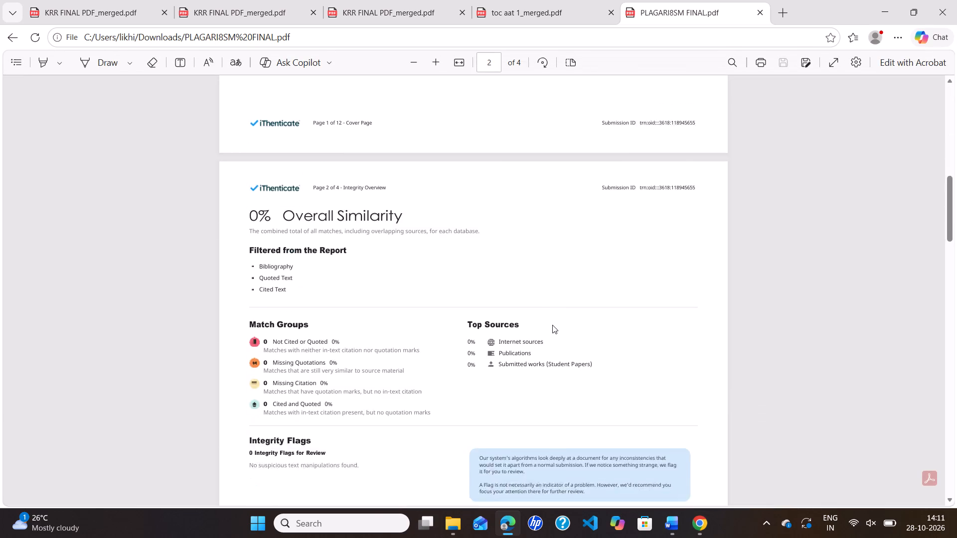
scroll(552, 325, down, 13)
scroll(552, 325, up, 3)
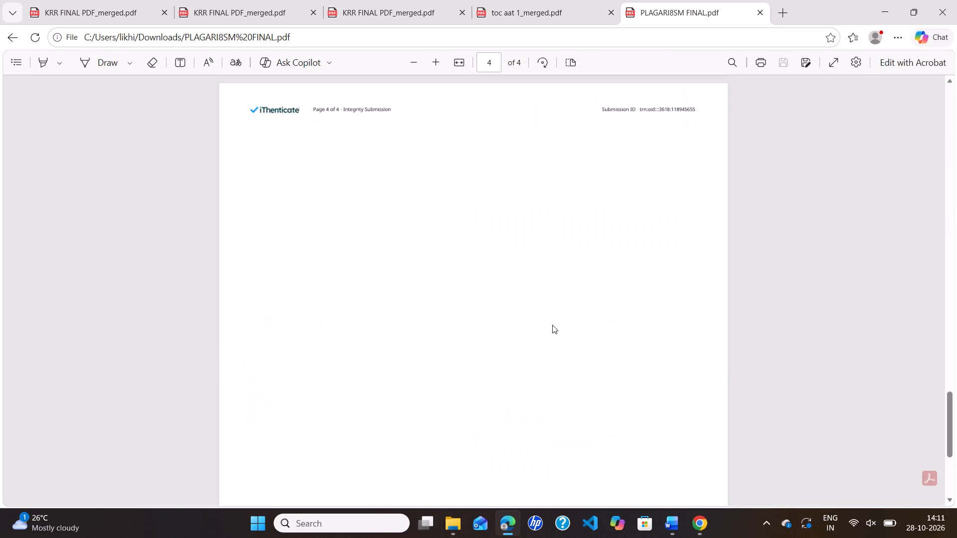
scroll(552, 325, up, 1)
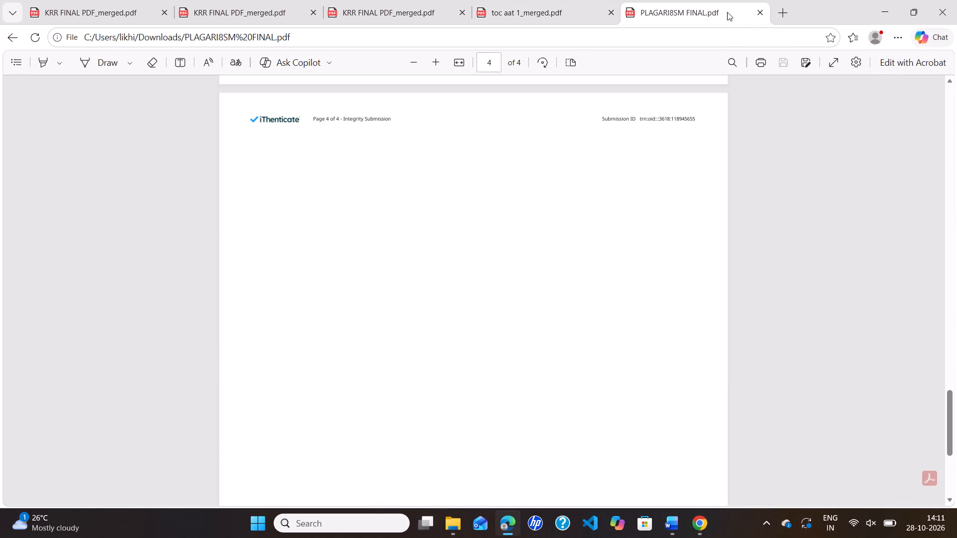
Close the PDF viewer, the Word report and the Downloads folder window.
click(939, 18)
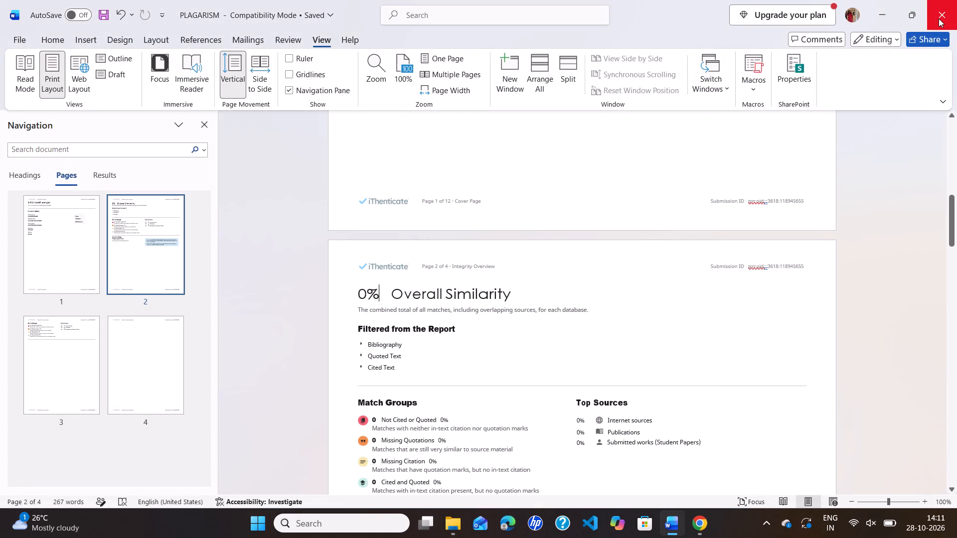
click(938, 13)
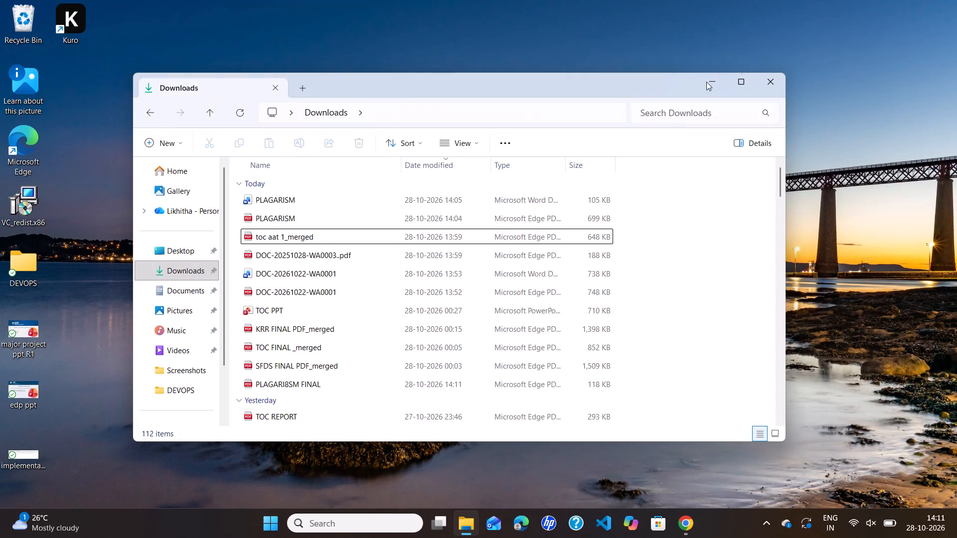
click(773, 75)
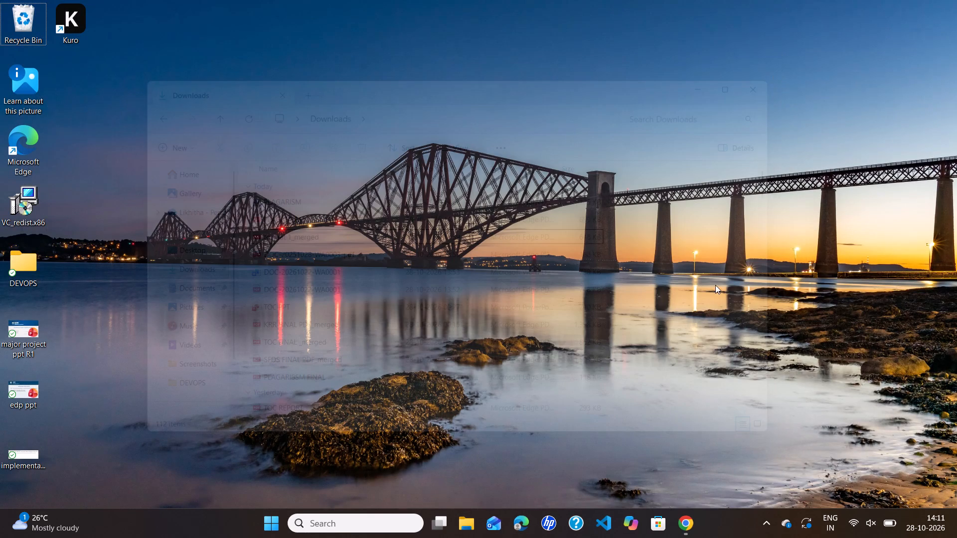
Switch to Chrome, search the web for "remove pages from pdf" in a new tab, and open iLovePDF's Remove PDF pages tool.
click(678, 522)
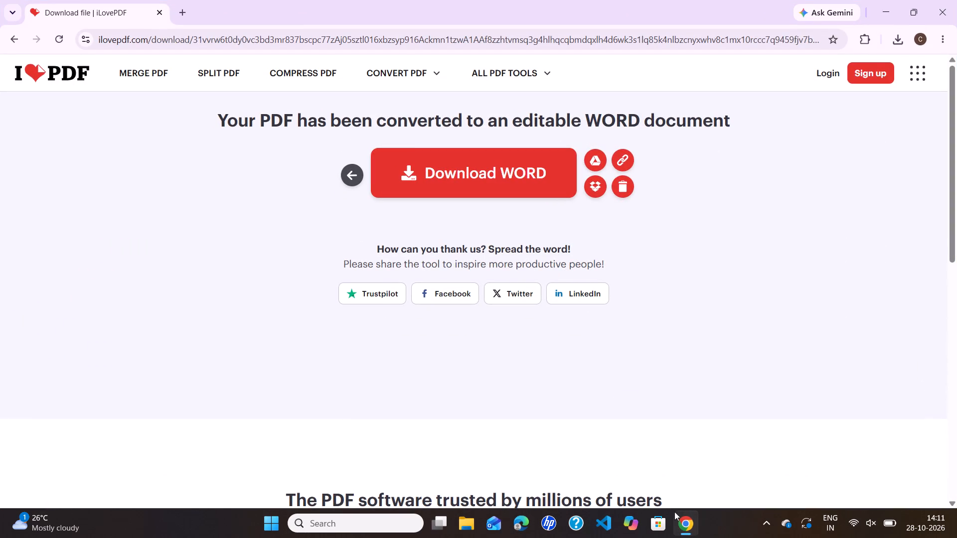
click(185, 13)
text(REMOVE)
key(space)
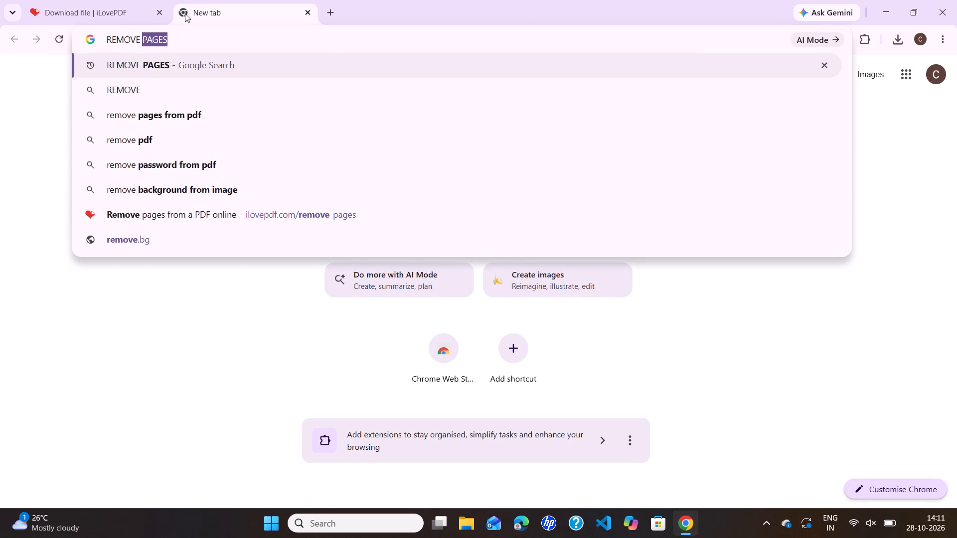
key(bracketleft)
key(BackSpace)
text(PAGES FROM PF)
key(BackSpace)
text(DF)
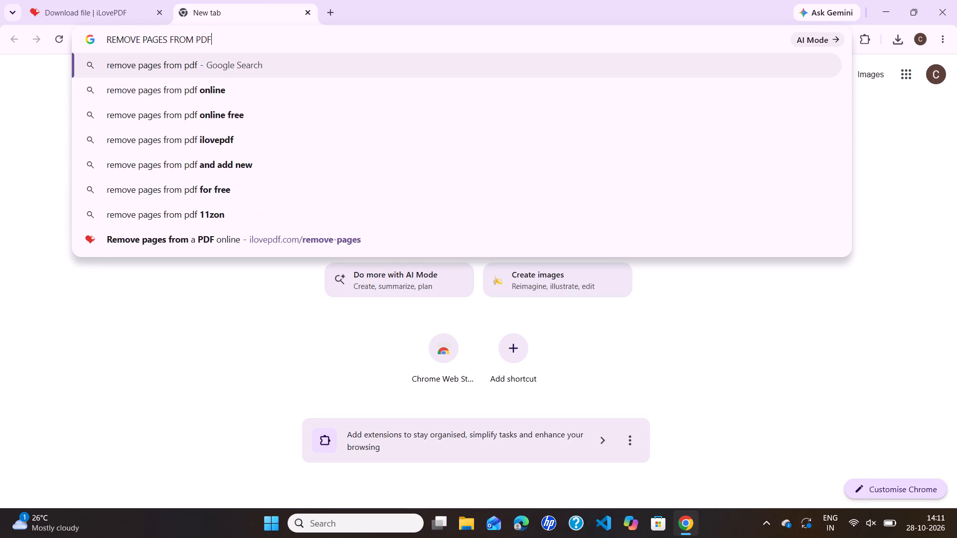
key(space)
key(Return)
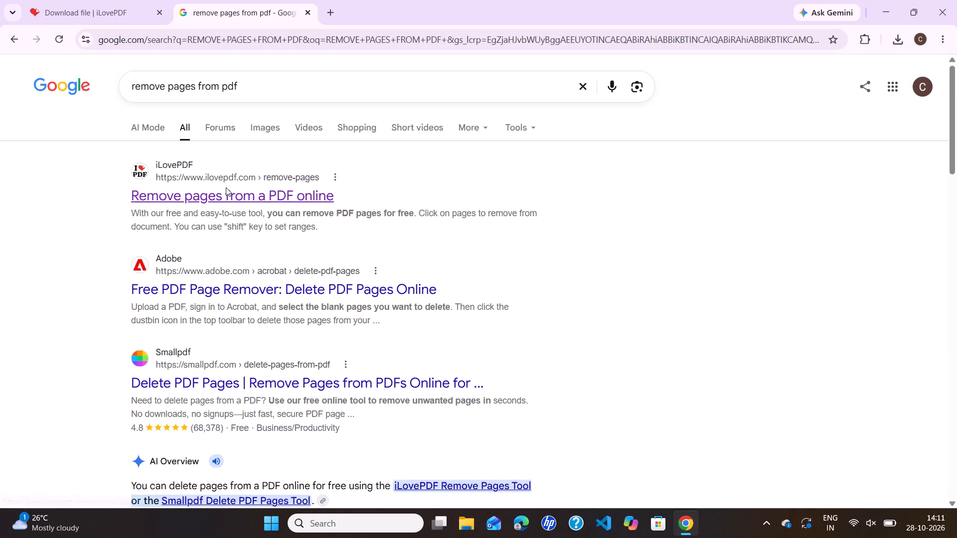
double_click(226, 187)
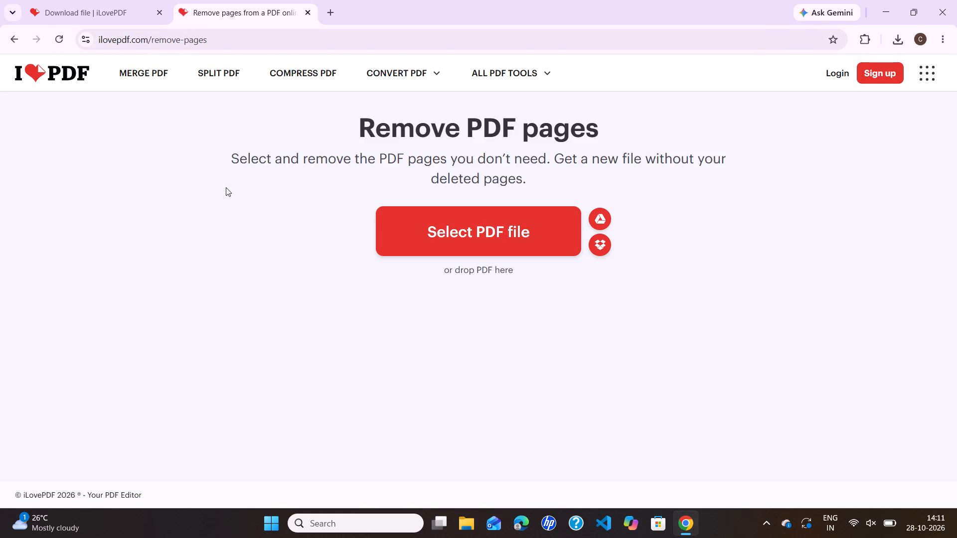
Load PLAGARI8SM FINAL from Downloads, remove page 4 from it, and download the resulting PDF.
click(433, 225)
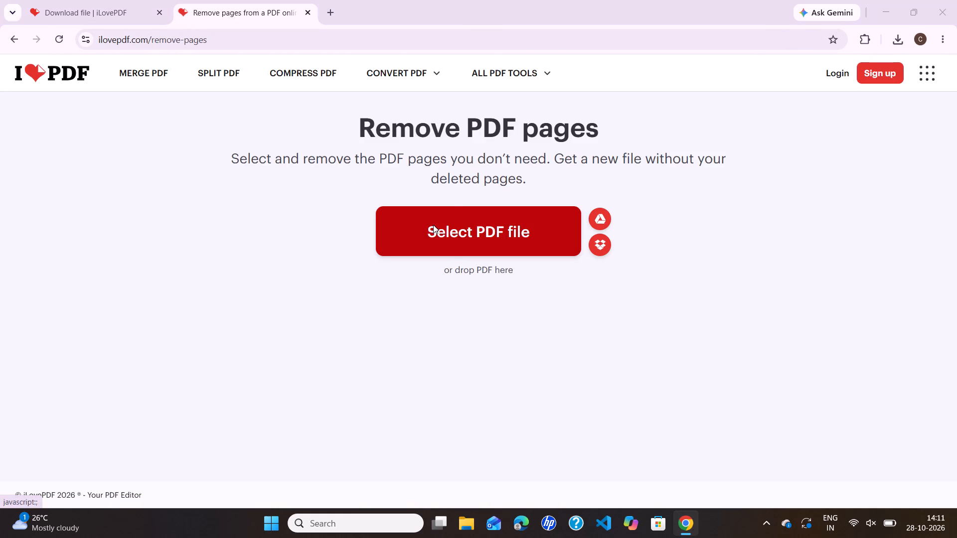
click(303, 117)
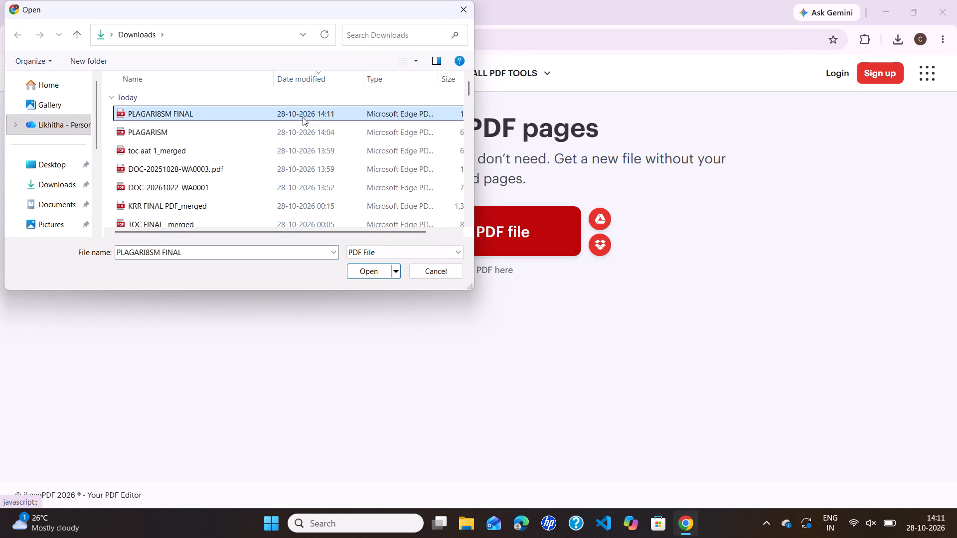
click(369, 265)
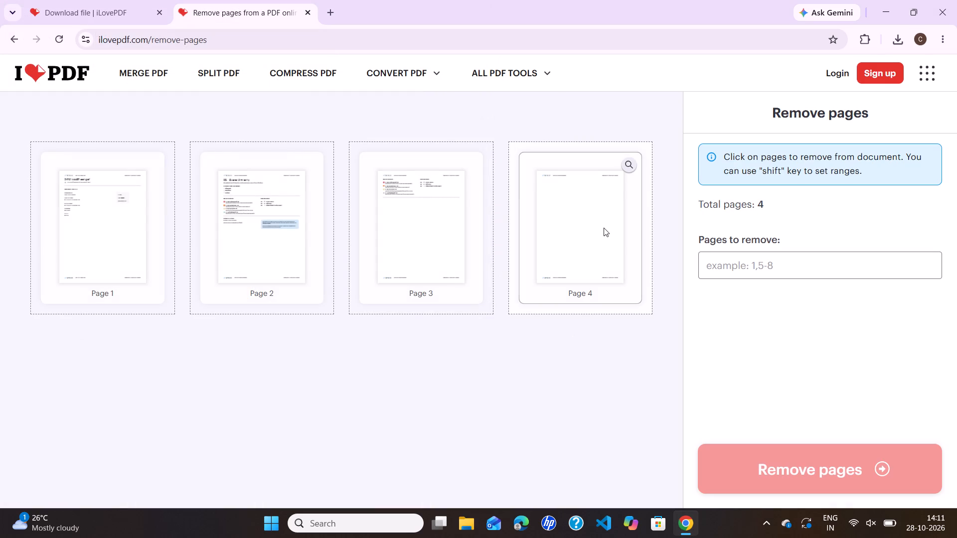
click(730, 266)
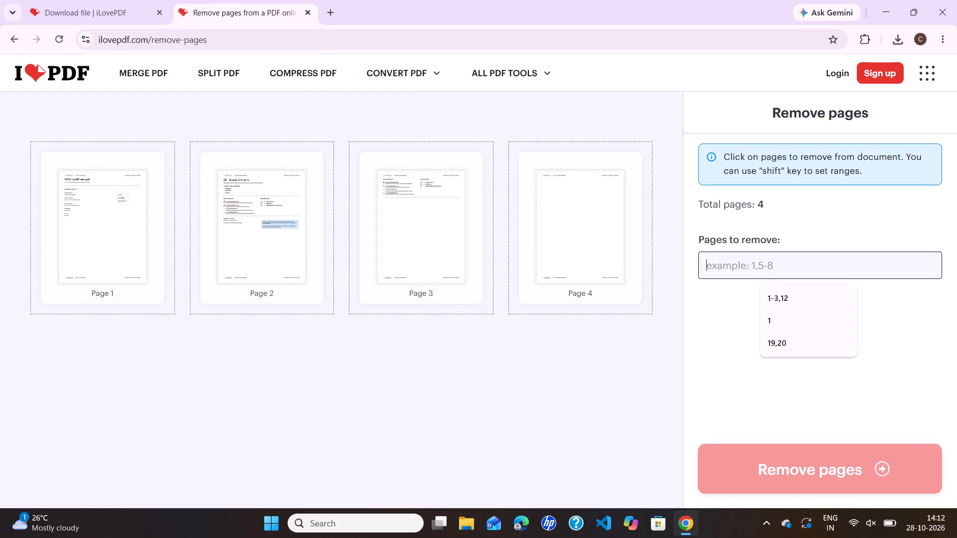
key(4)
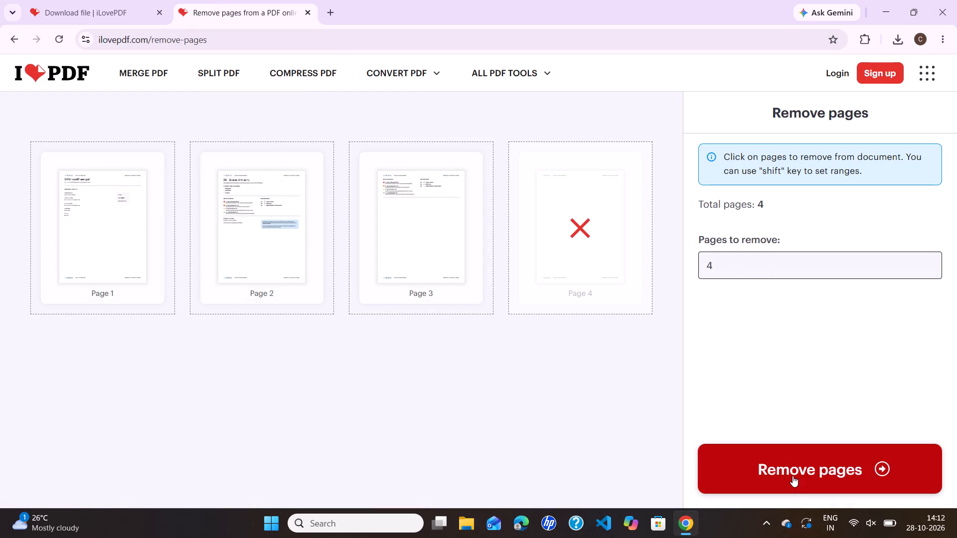
click(793, 476)
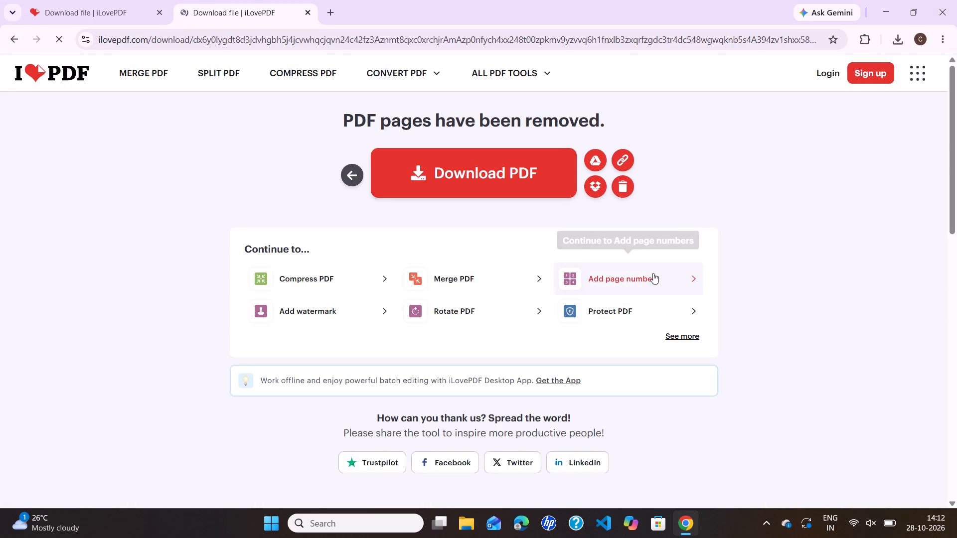
click(501, 159)
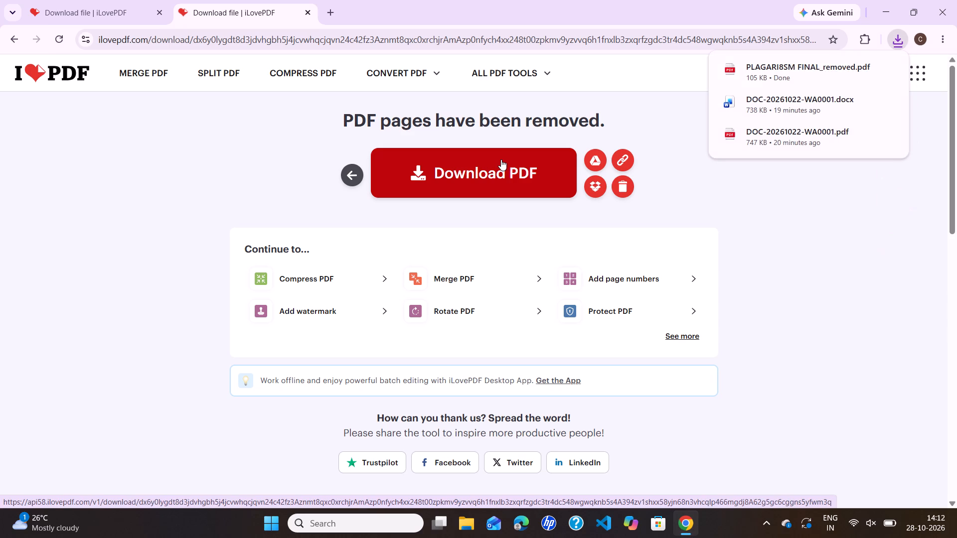
Open the downloaded PLAGARI8SM FINAL_removed PDF and look through all its pages to check the result.
double_click(769, 84)
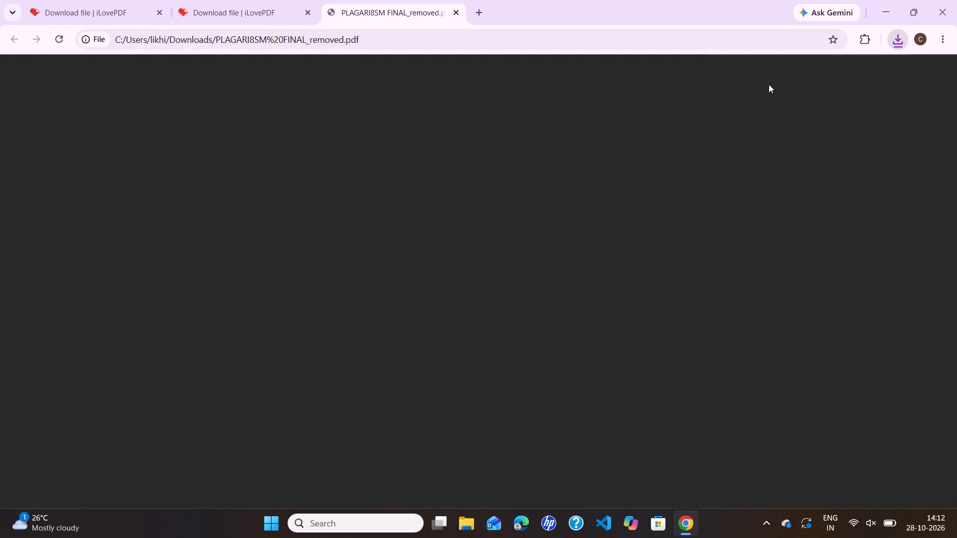
scroll(691, 184, down, 5)
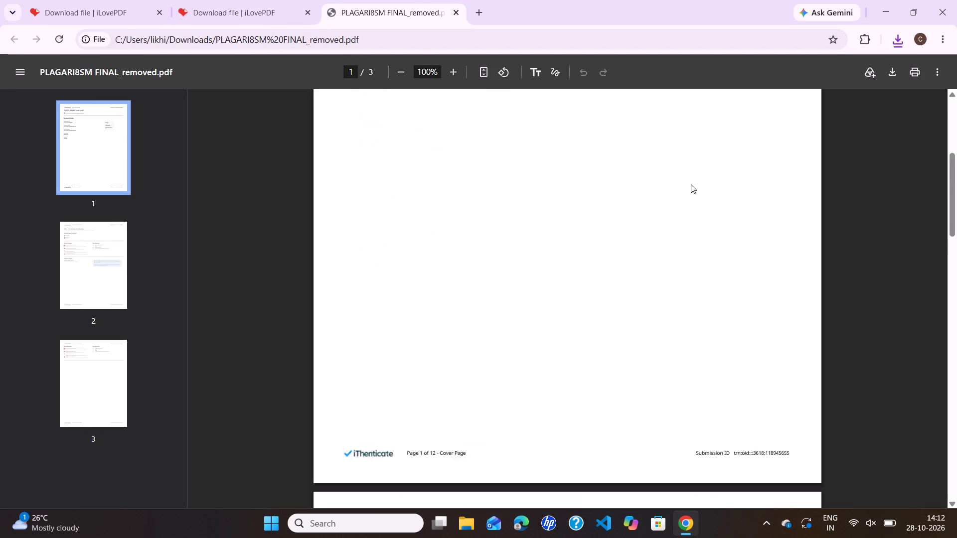
scroll(691, 184, down, 11)
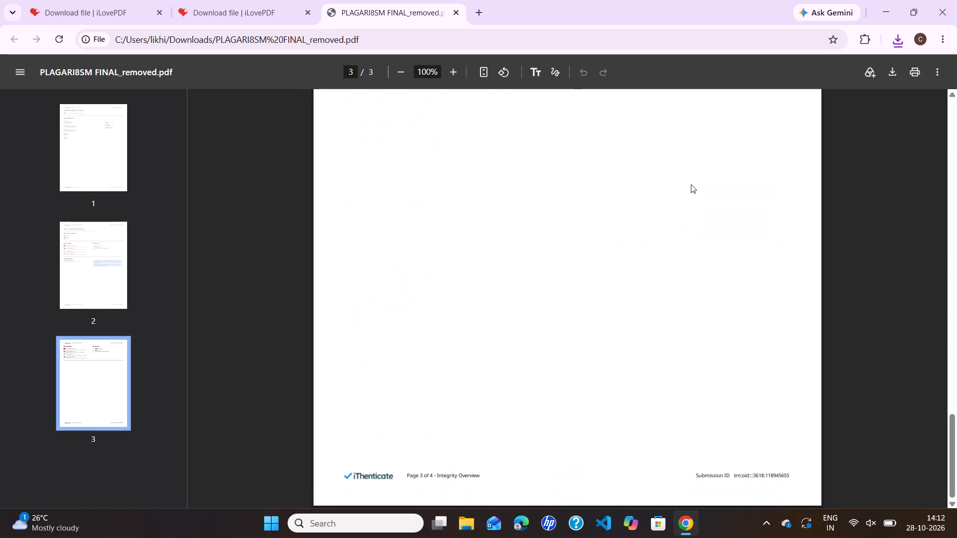
scroll(691, 184, up, 11)
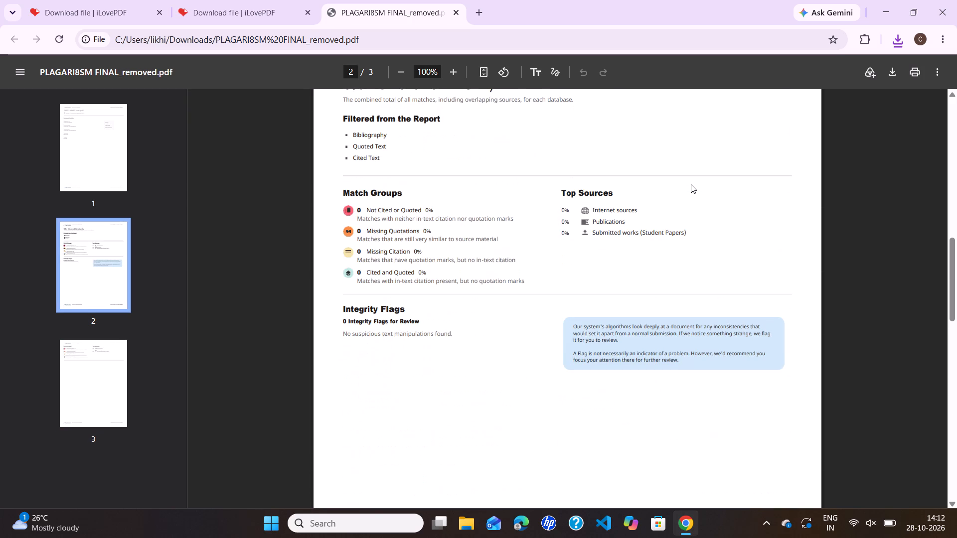
scroll(691, 184, up, 7)
Close the Chrome window containing the checked PDF and the iLovePDF pages.
triple_click(884, 0)
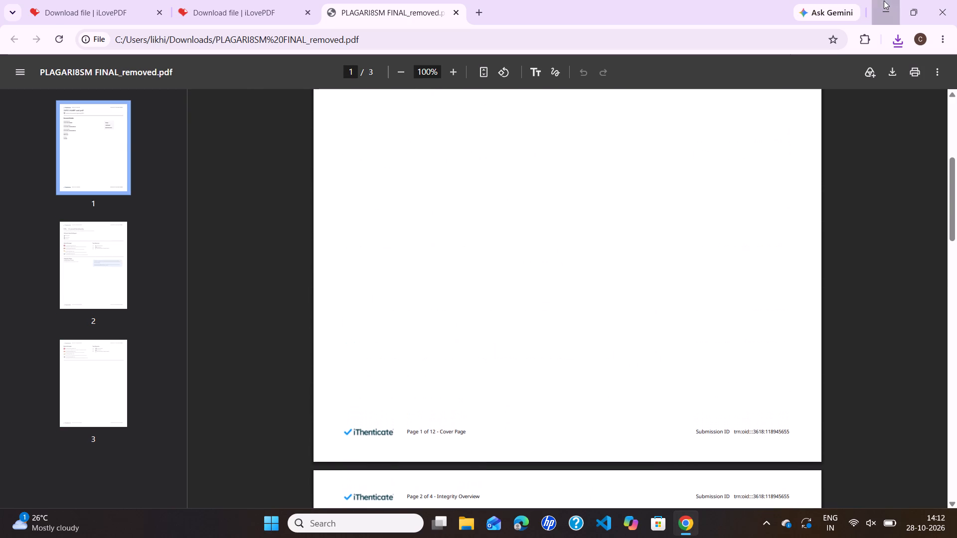
click(884, 0)
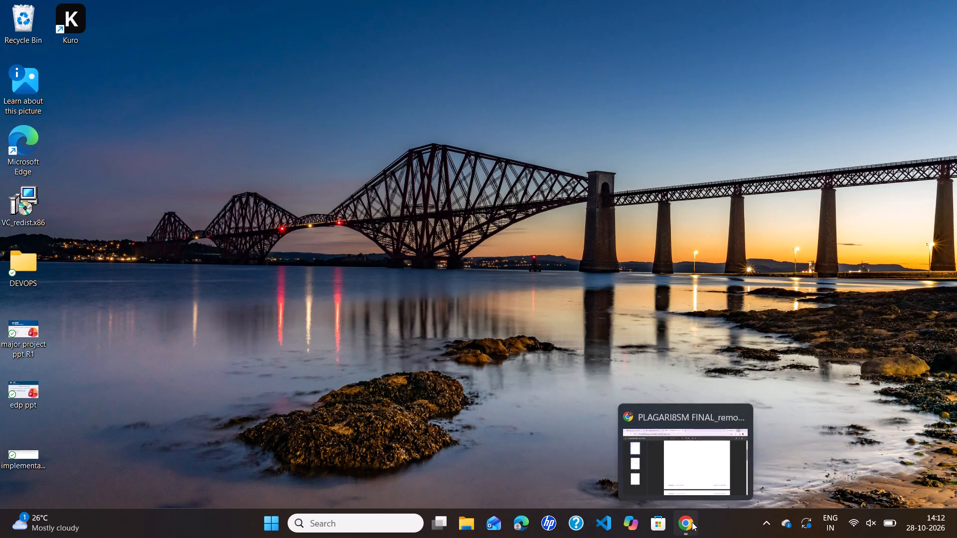
click(743, 414)
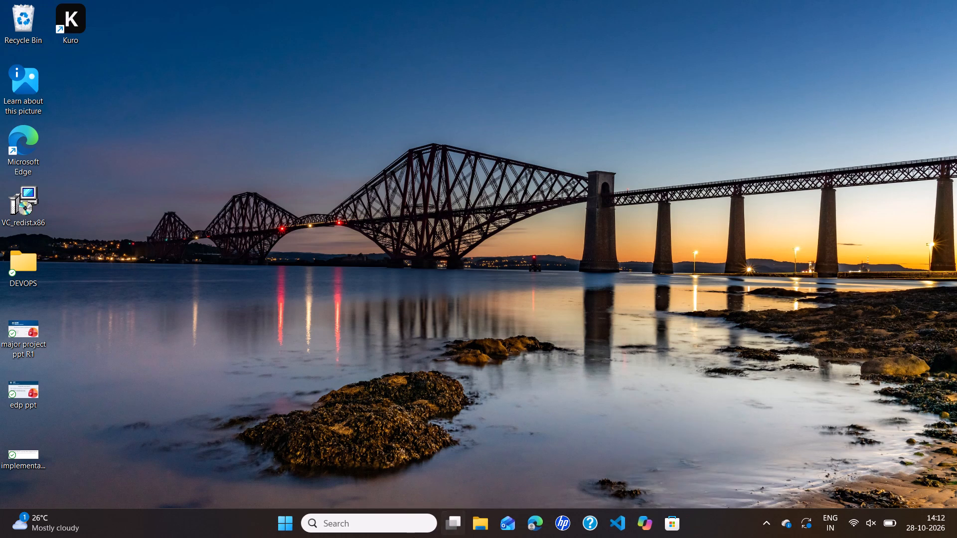
Reopen Chrome, search the web for "MERGE PDFS", and open iLovePDF's Merge PDF tool in the maximized window.
click(379, 522)
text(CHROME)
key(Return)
double_click(323, 264)
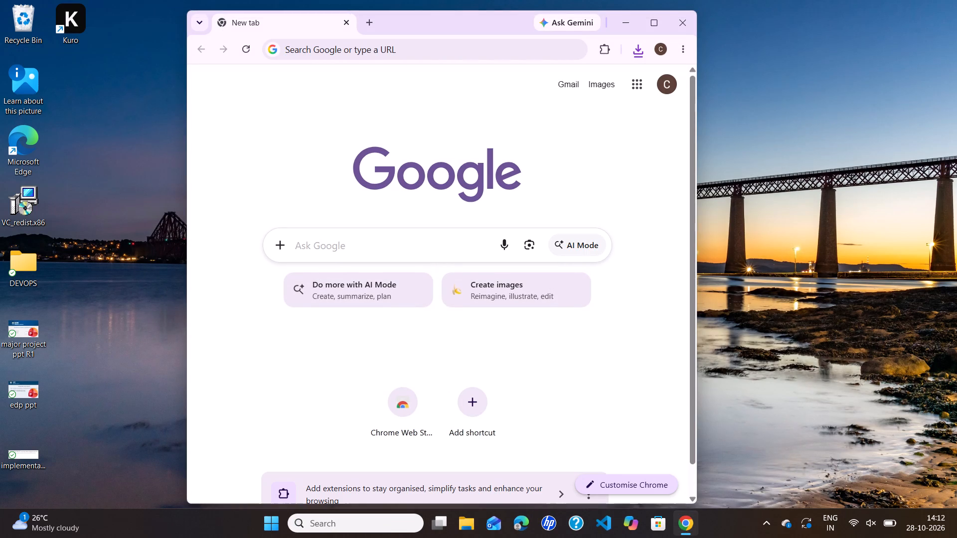
click(329, 247)
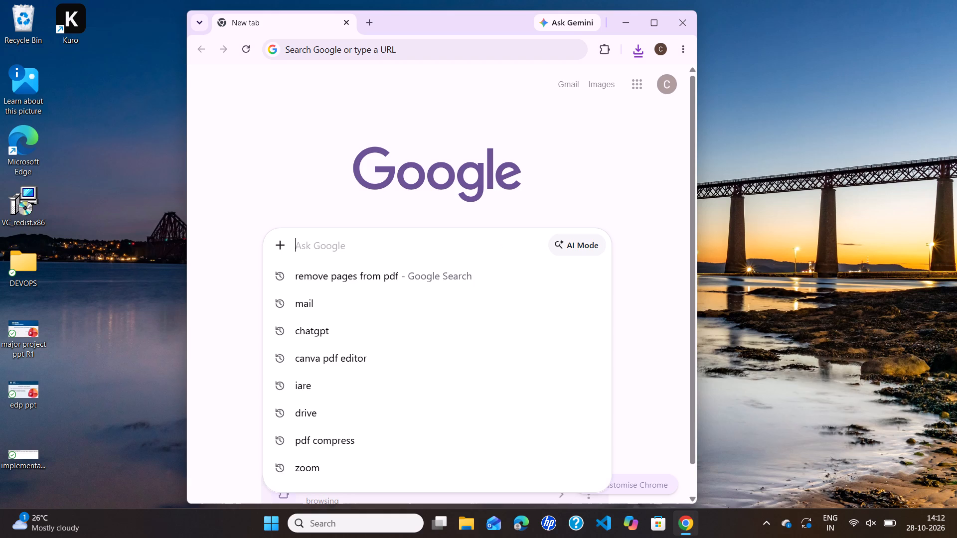
click(366, 245)
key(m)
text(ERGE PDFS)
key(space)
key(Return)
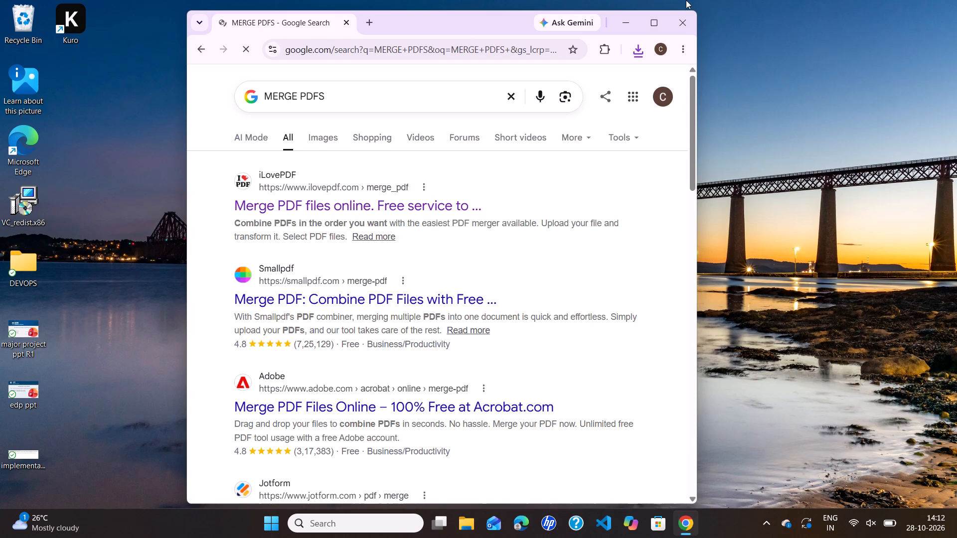
click(658, 22)
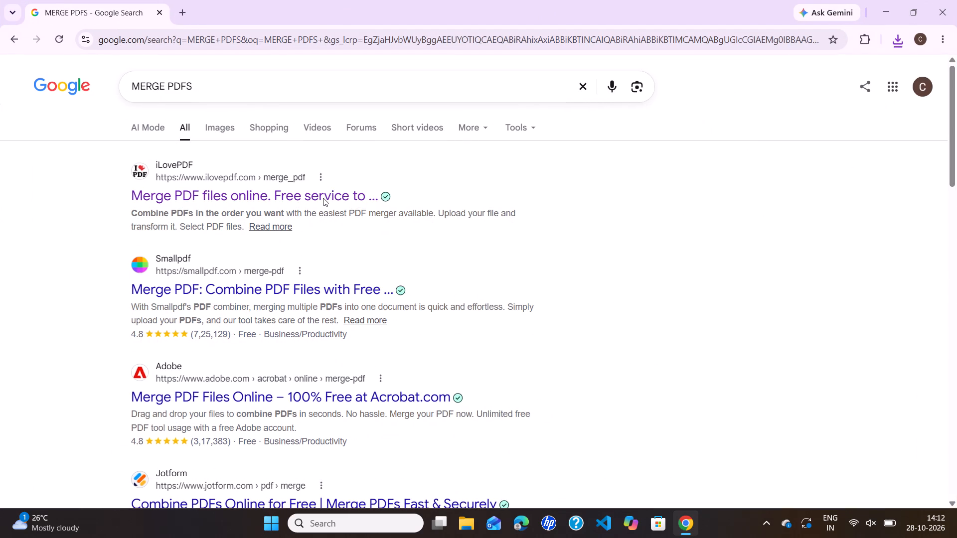
double_click(323, 199)
click(471, 256)
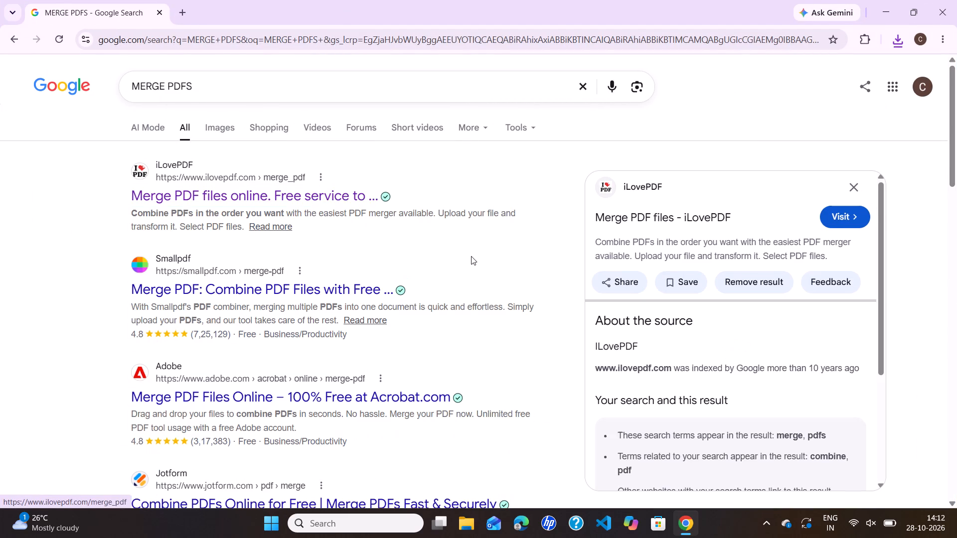
double_click(275, 191)
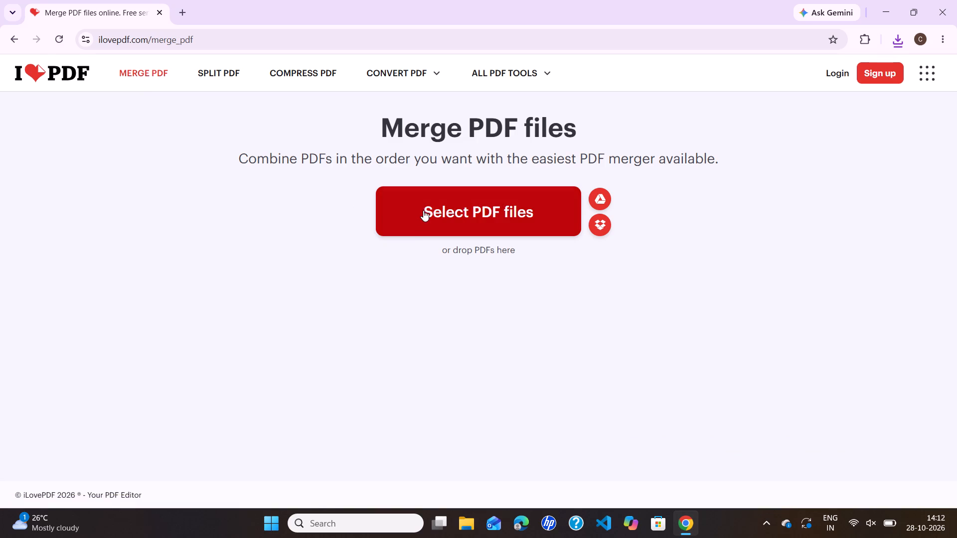
Add PLAGARI8SM FINAL_removed from Downloads as the first file of the merge.
click(426, 209)
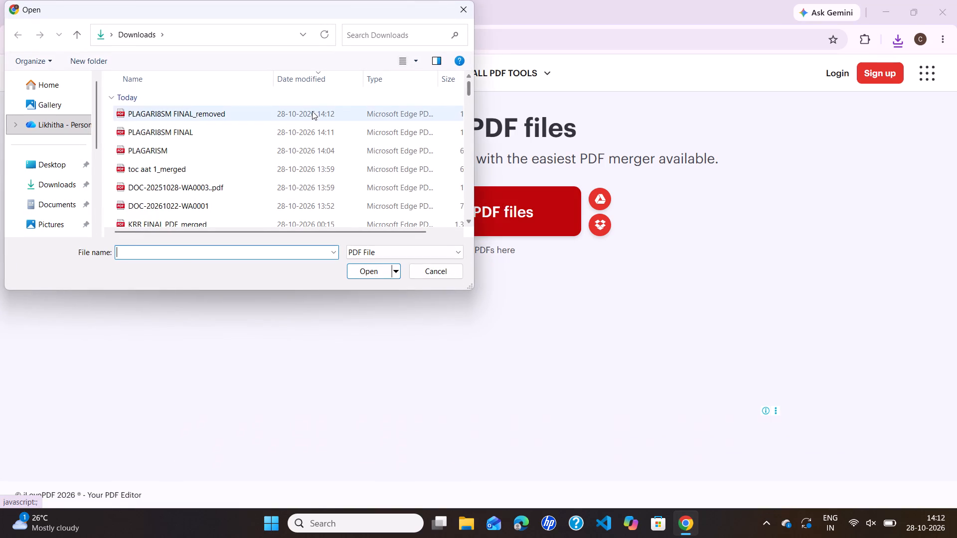
click(305, 111)
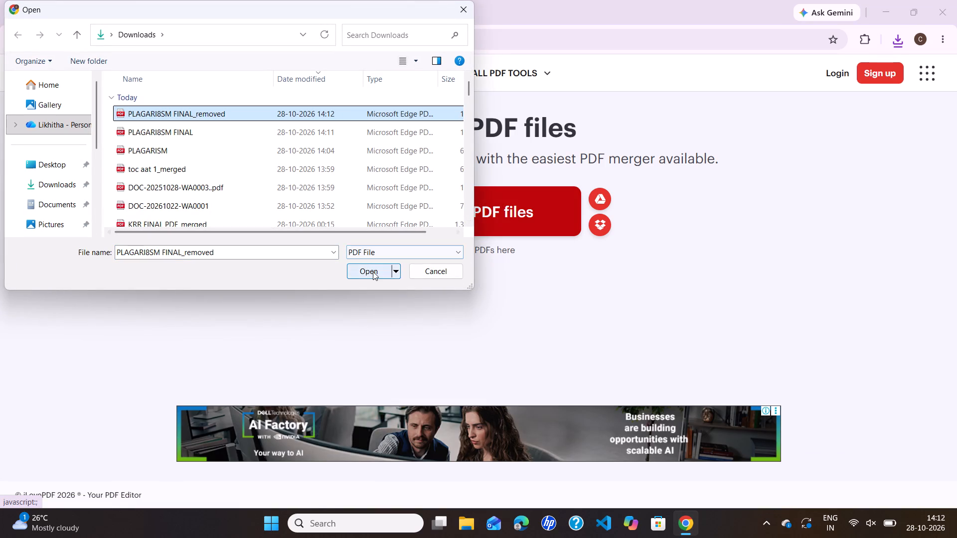
click(373, 271)
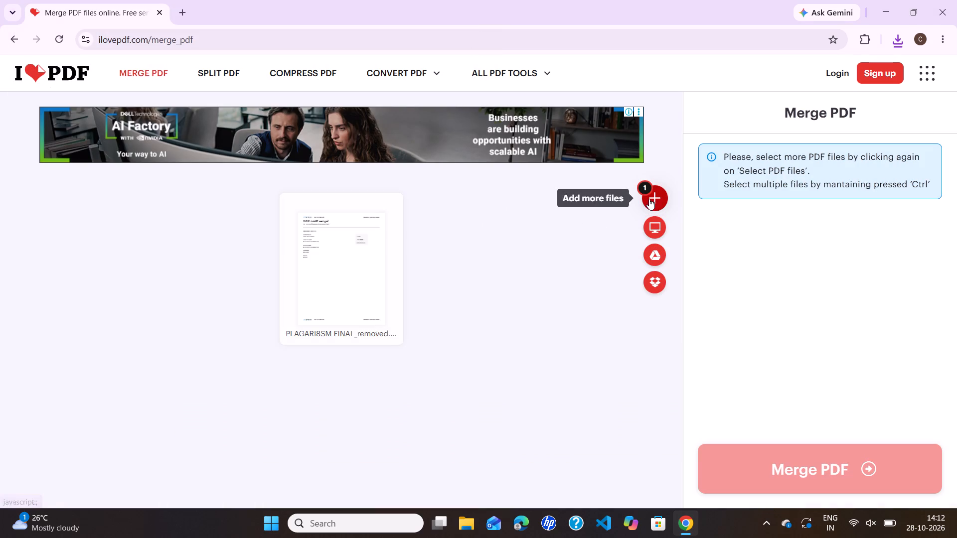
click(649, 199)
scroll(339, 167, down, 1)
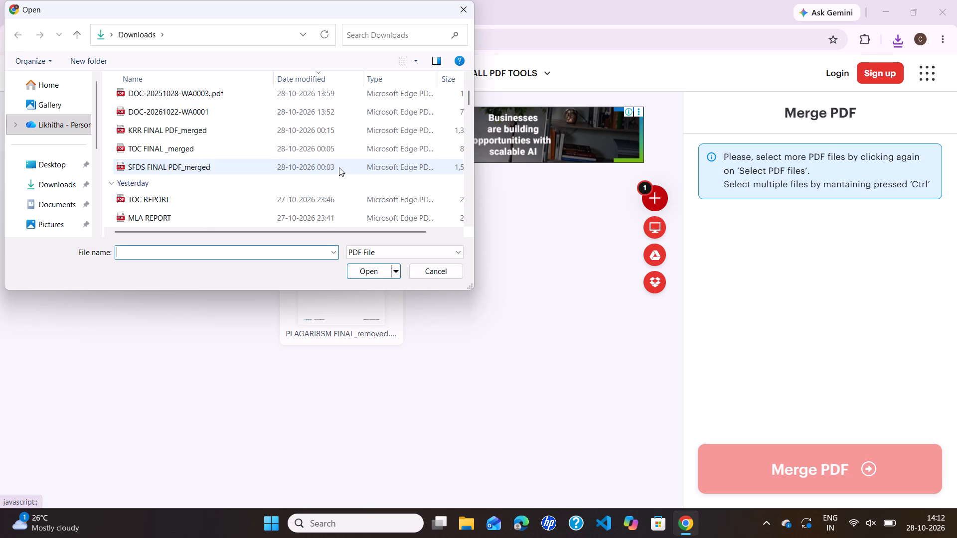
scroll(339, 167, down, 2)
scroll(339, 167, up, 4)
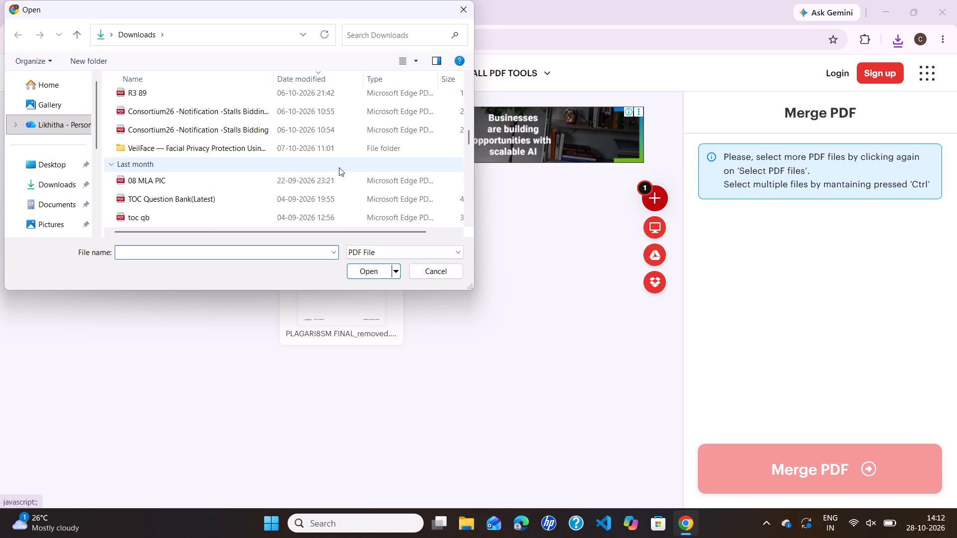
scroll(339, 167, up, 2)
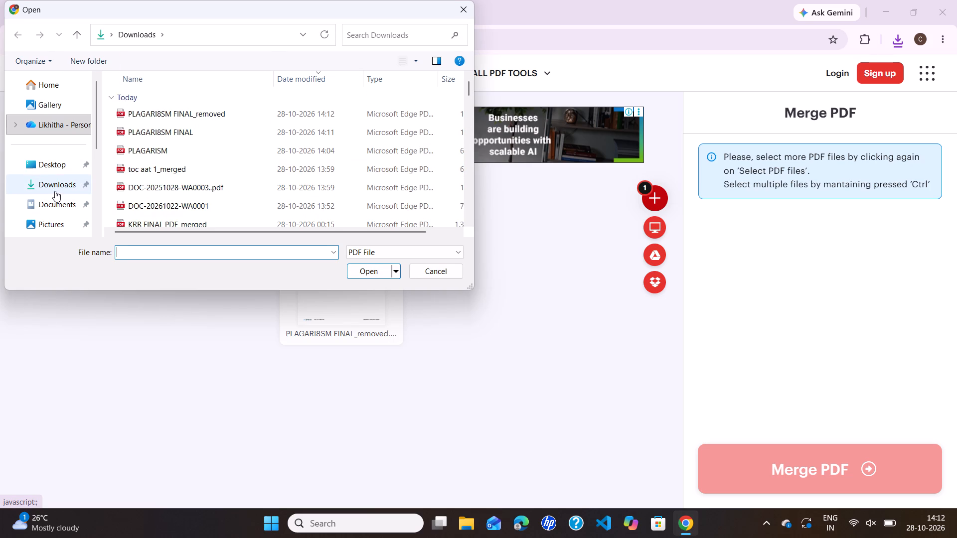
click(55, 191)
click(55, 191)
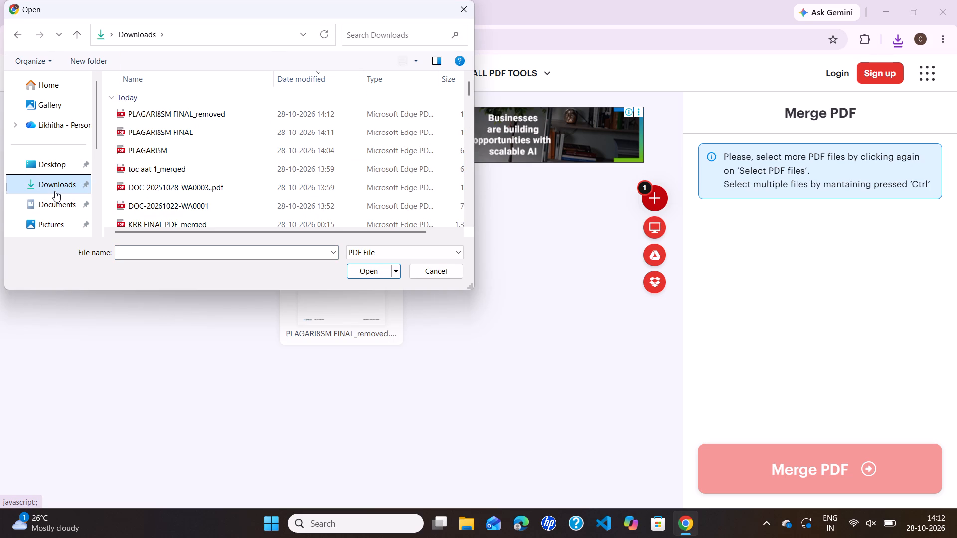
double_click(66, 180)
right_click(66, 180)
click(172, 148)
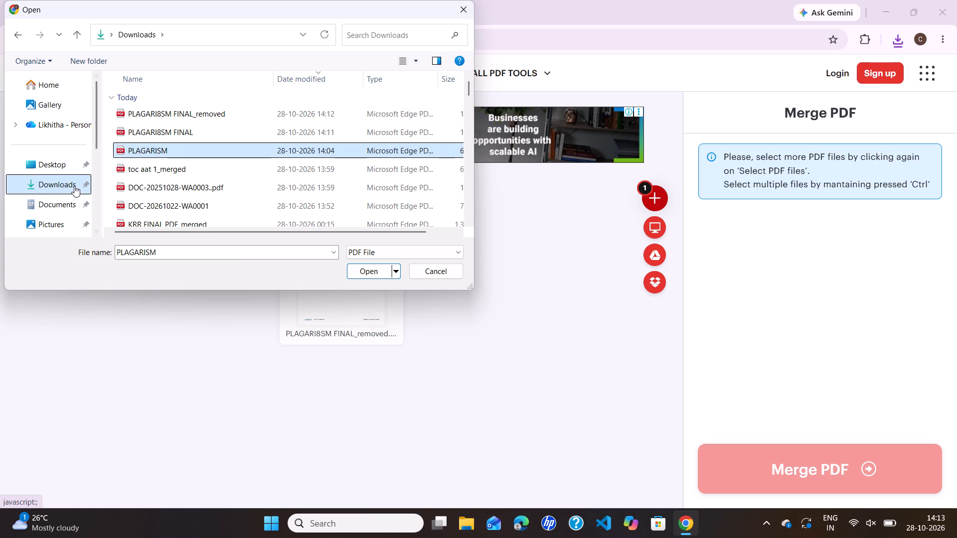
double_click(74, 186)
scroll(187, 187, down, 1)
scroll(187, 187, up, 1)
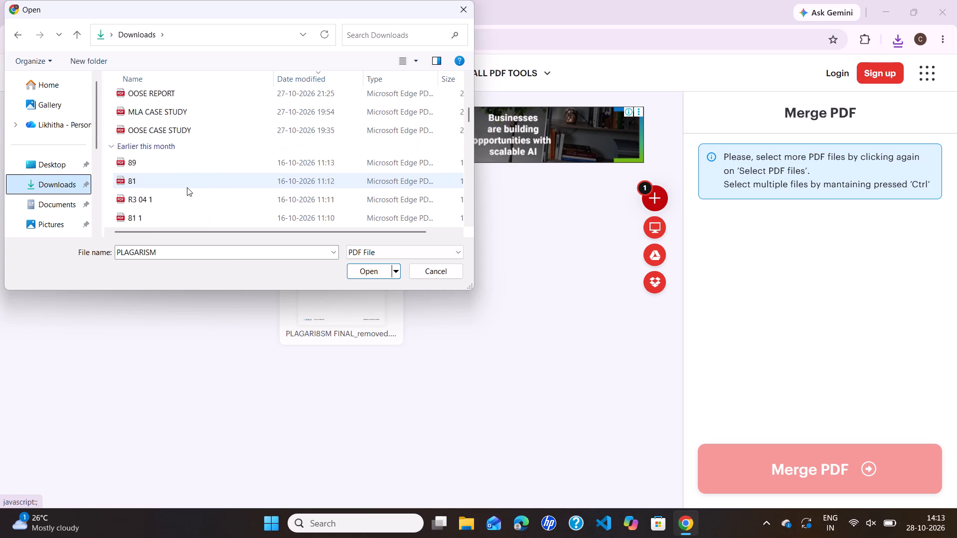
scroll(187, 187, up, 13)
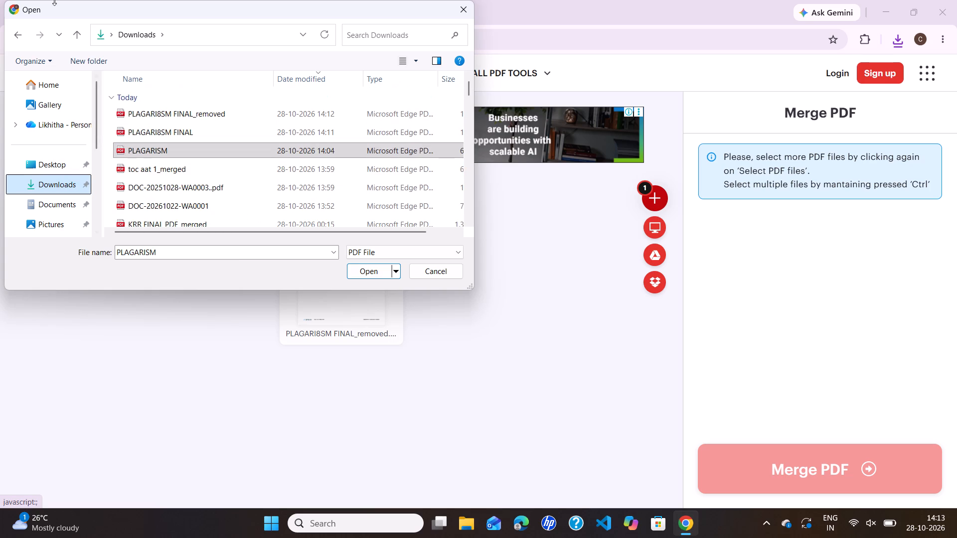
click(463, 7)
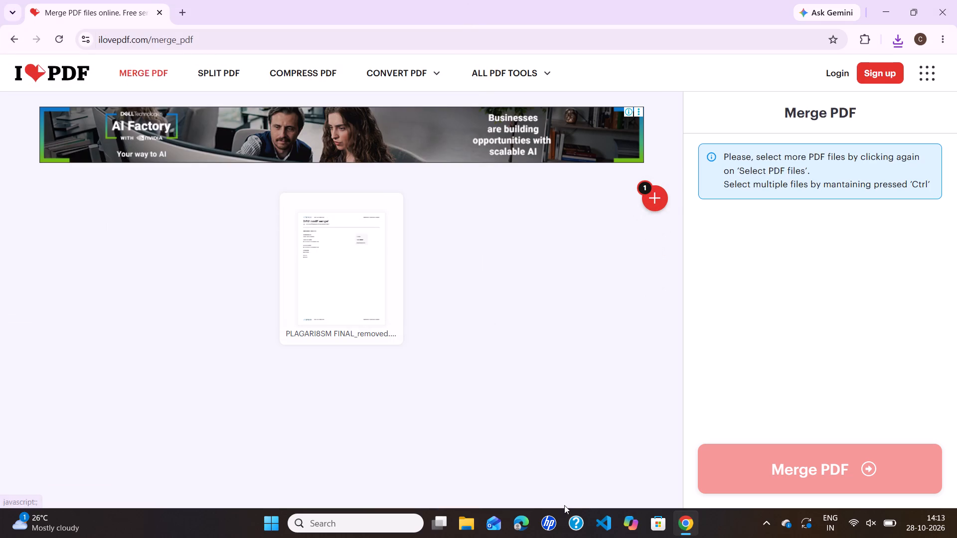
Add KRR FINAL PDF_merged from Downloads as the second file of the merge.
click(651, 189)
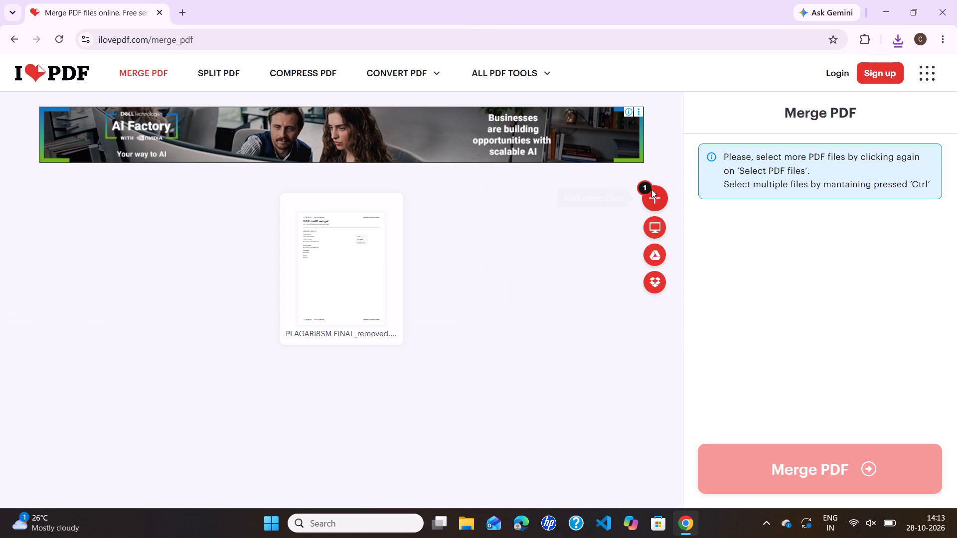
click(646, 199)
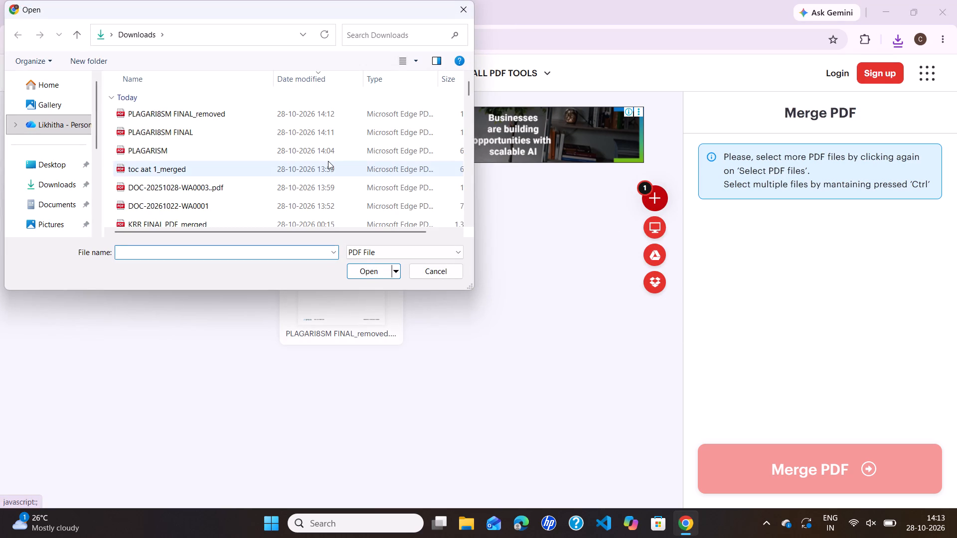
scroll(328, 159, down, 1)
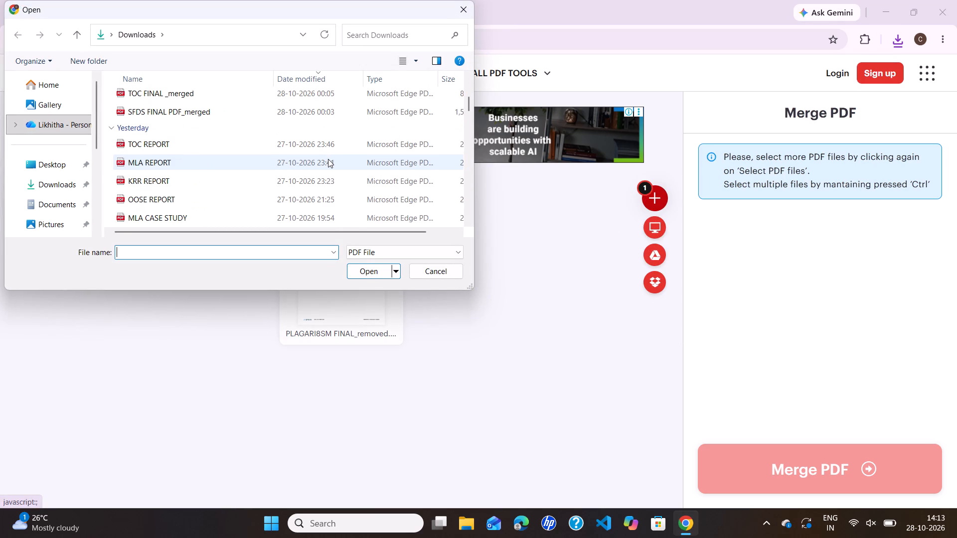
scroll(323, 129, up, 2)
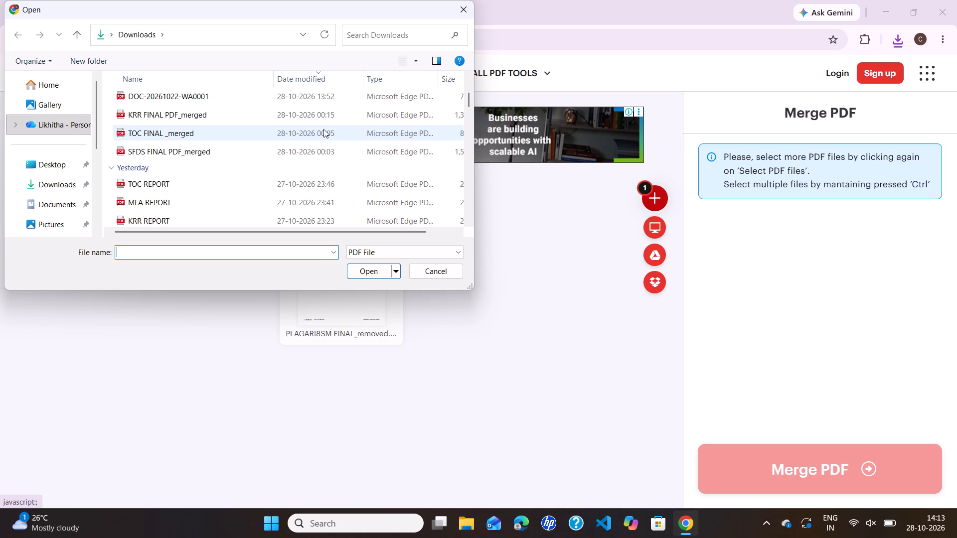
click(292, 119)
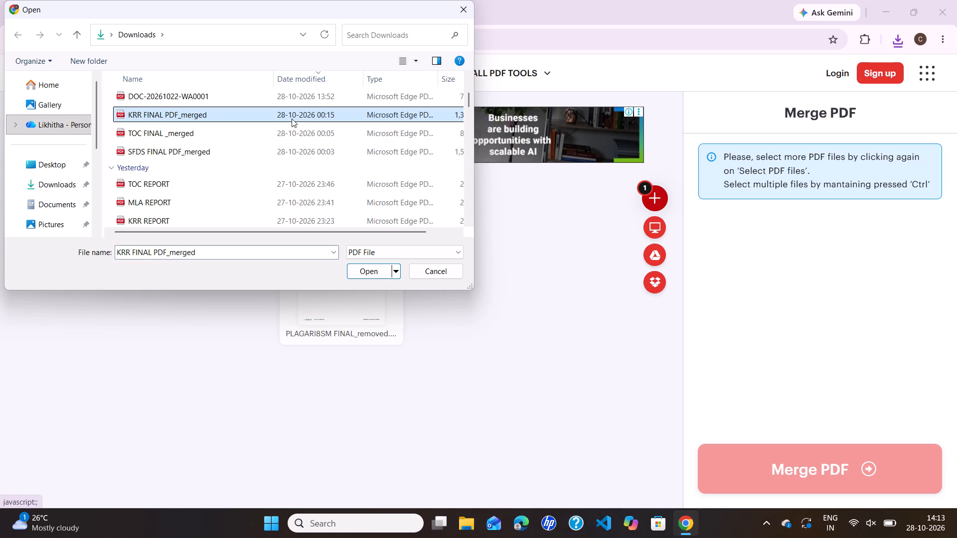
click(292, 119)
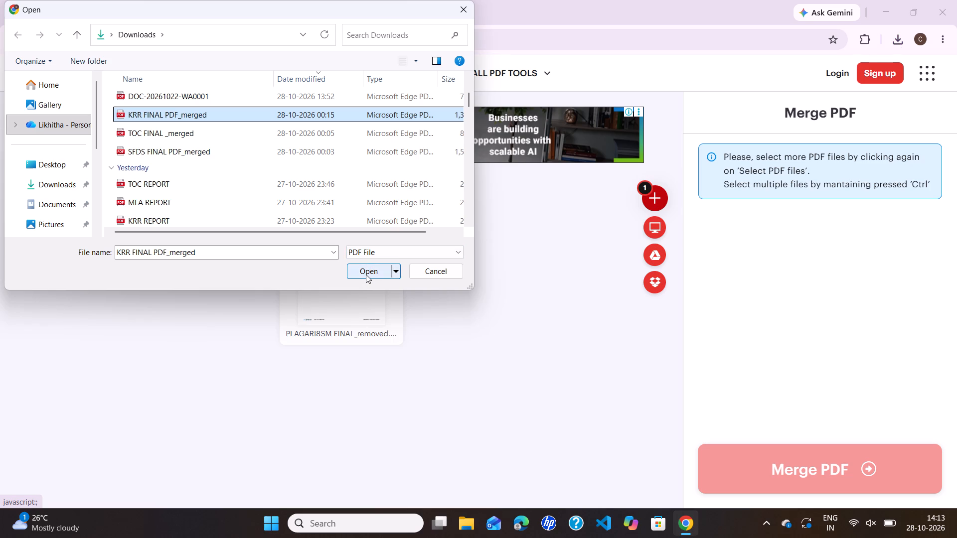
click(366, 274)
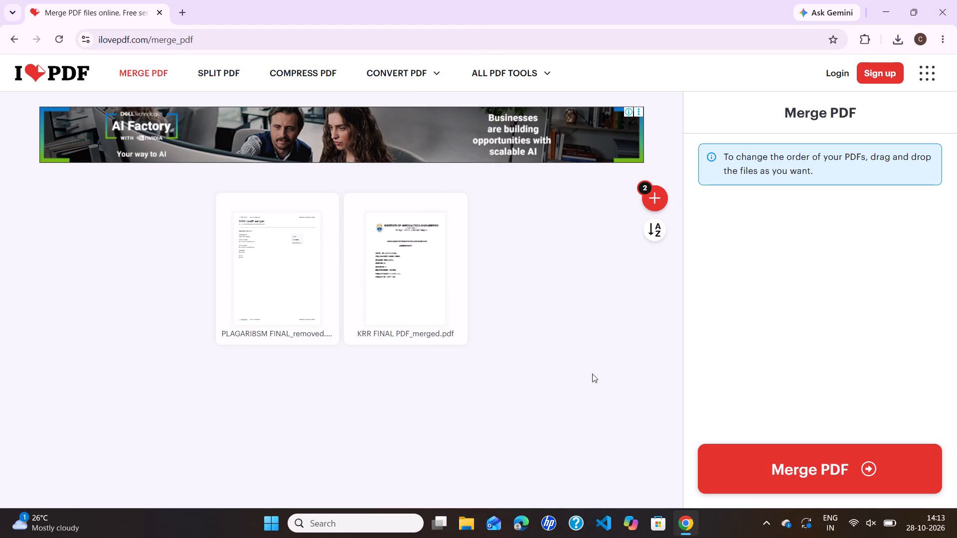
Merge the two PDFs, download the merged file, and minimize the Chrome window.
click(745, 471)
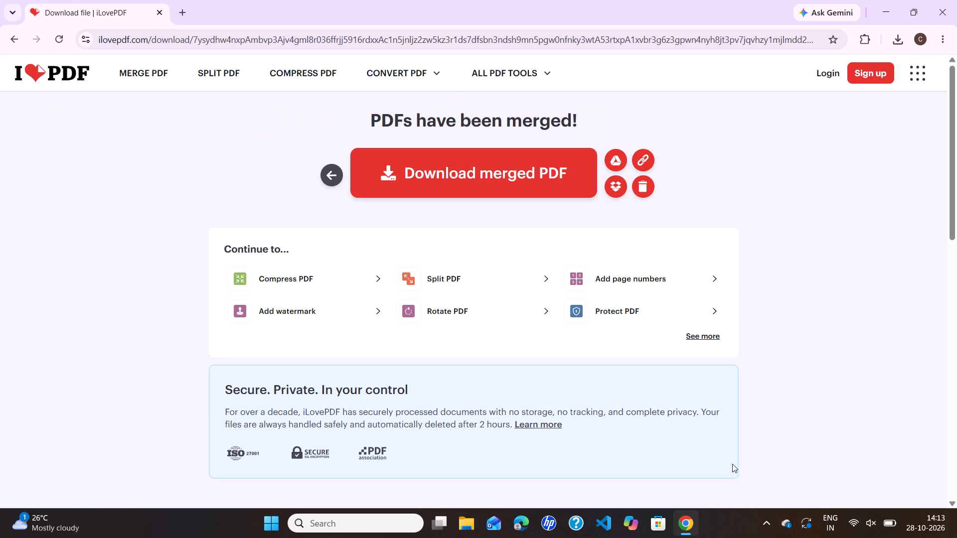
click(566, 179)
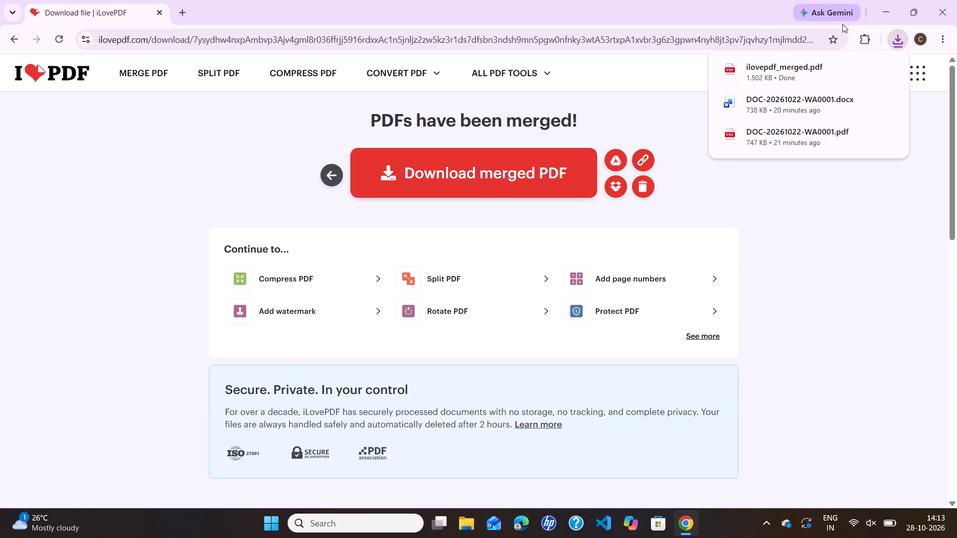
click(881, 21)
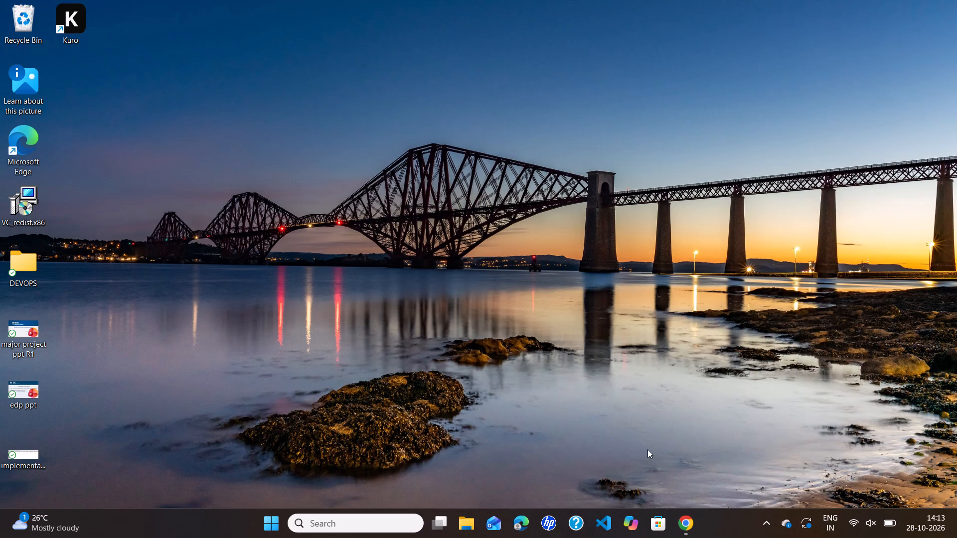
Open KRR FINAL PDF_merged from File Explorer's recent files and look through its first and last pages.
click(462, 514)
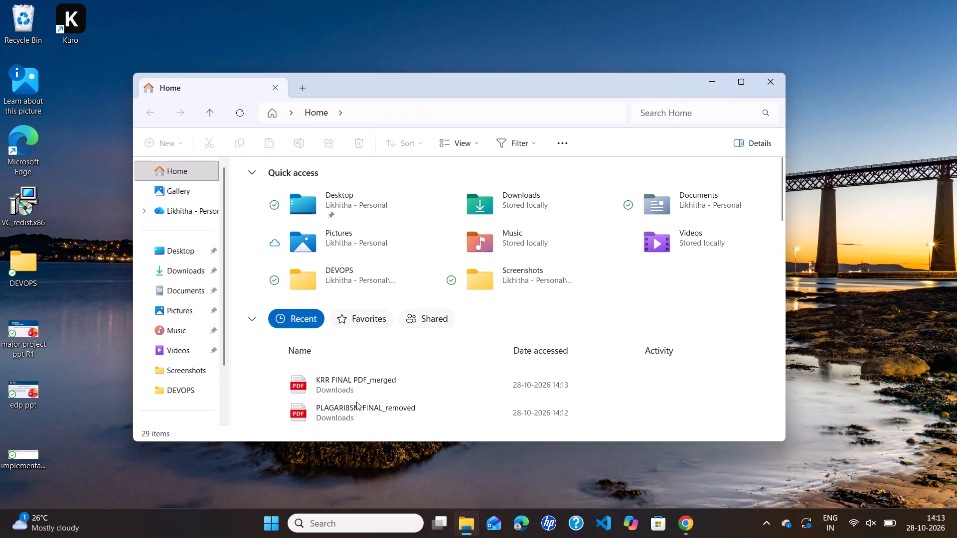
double_click(336, 377)
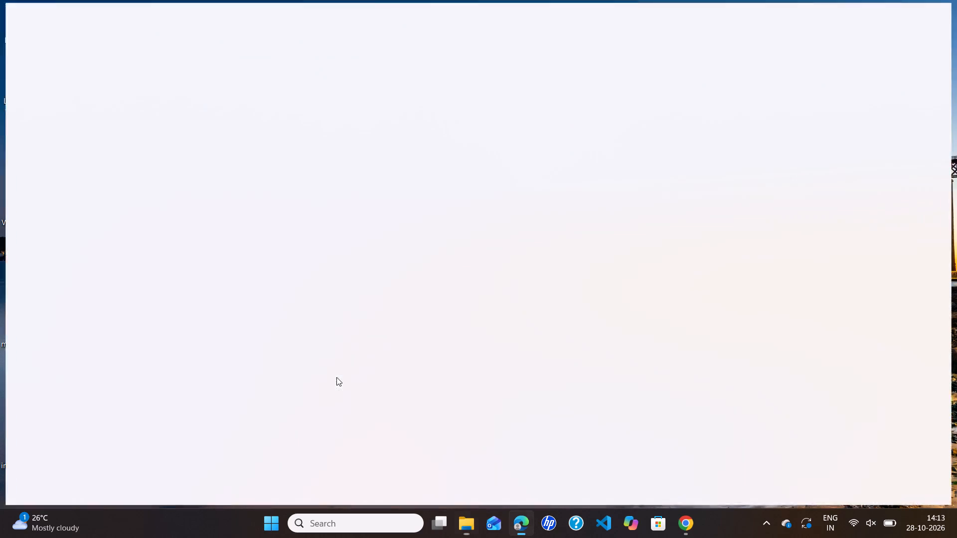
scroll(361, 270, up, 5)
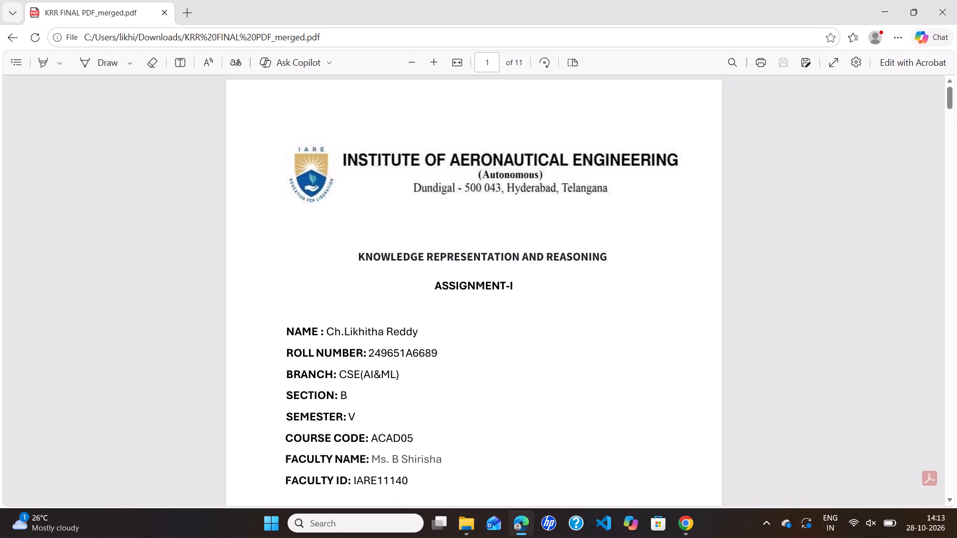
scroll(519, 266, down, 20)
scroll(519, 266, down, 20)
scroll(519, 266, down, 20)
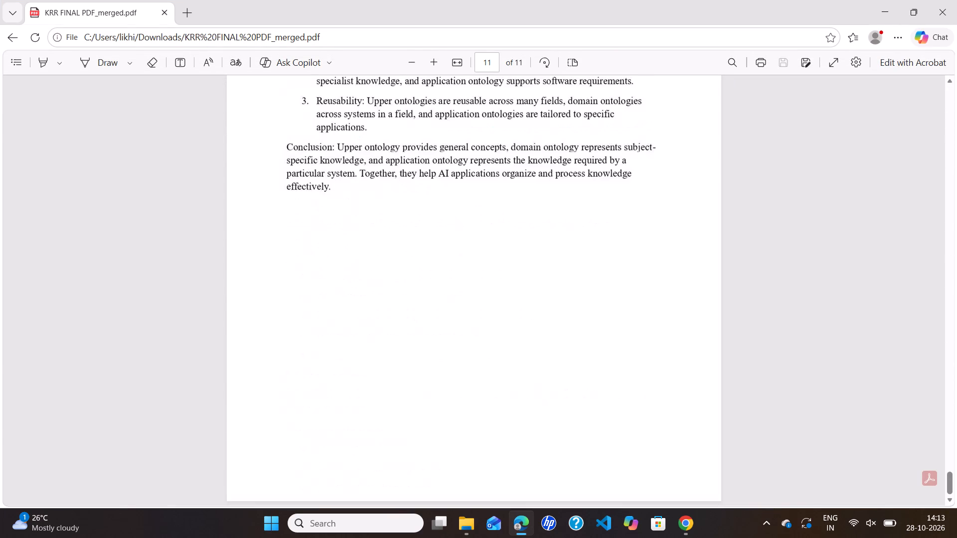
click(875, 18)
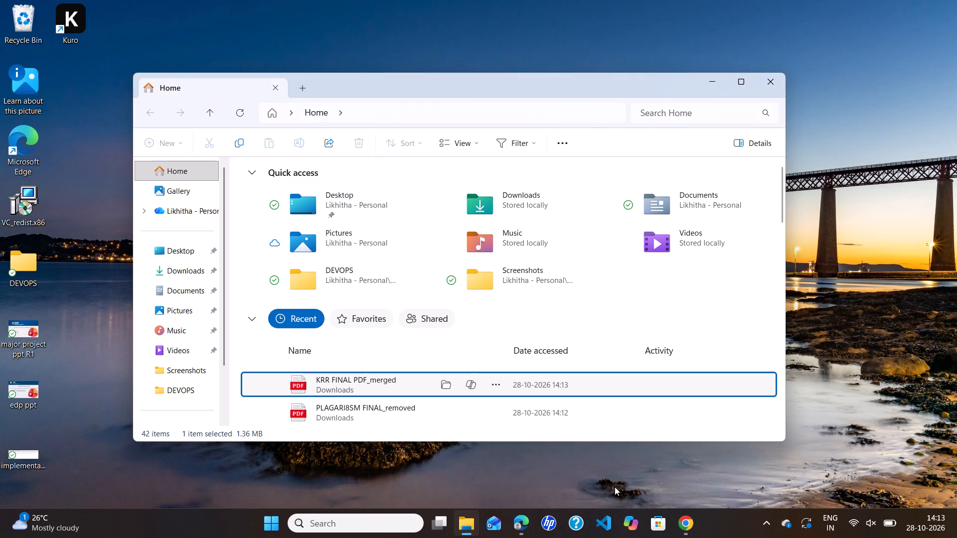
Open the downloaded ilovepdf_merged PDF from the Downloads folder and look through its pages to check the merge.
click(188, 268)
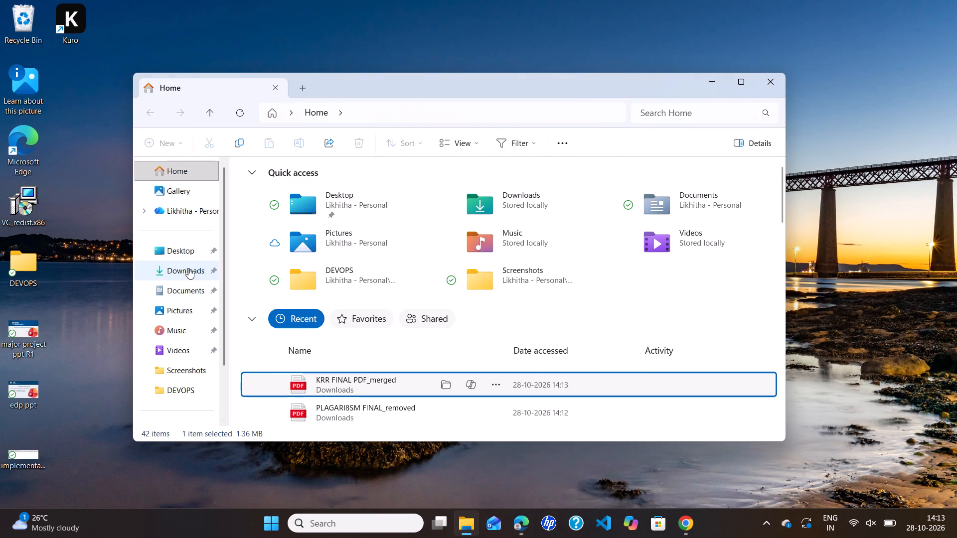
double_click(300, 197)
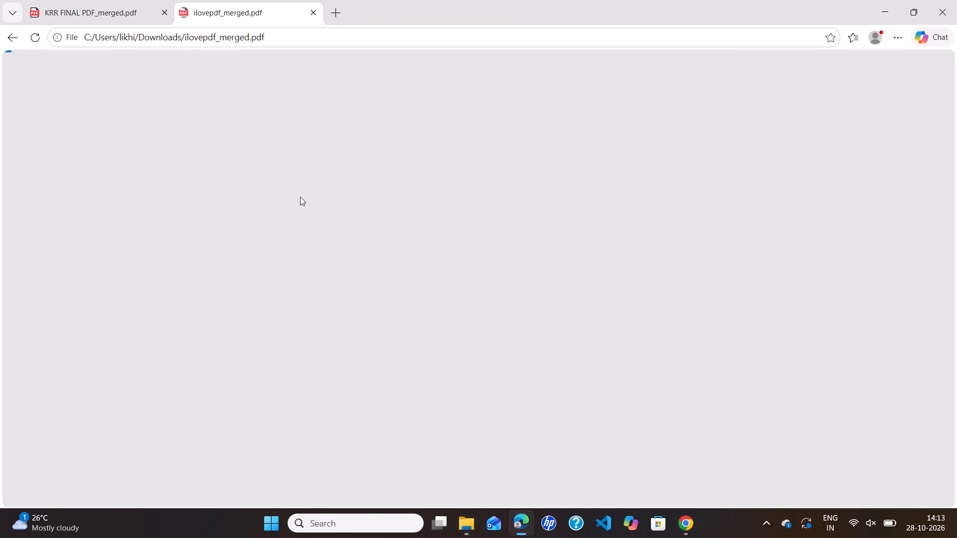
scroll(348, 171, up, 20)
scroll(348, 171, up, 8)
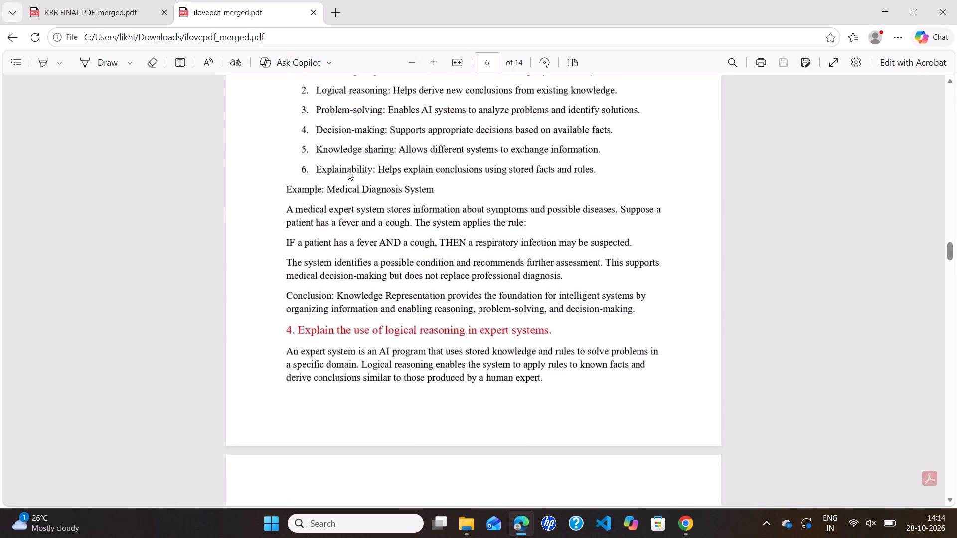
scroll(348, 171, up, 4)
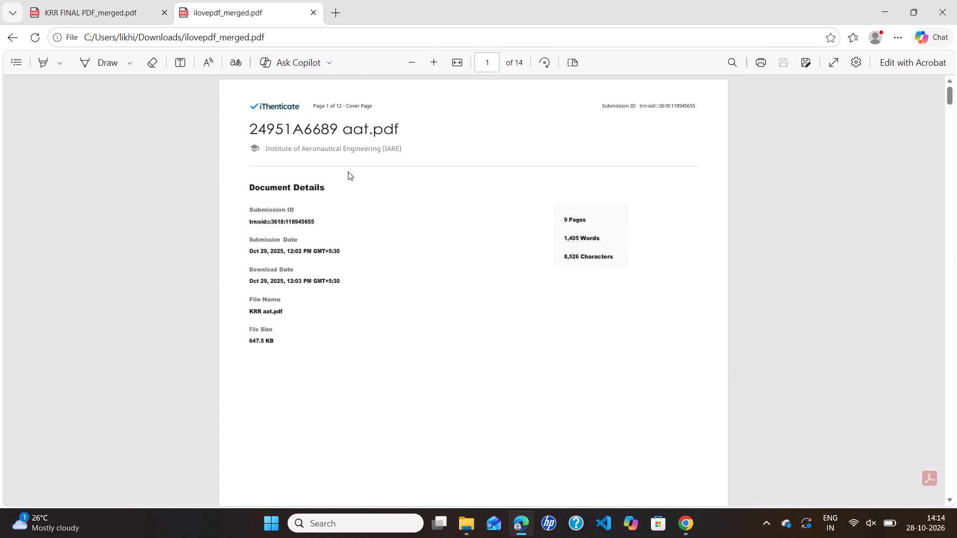
scroll(348, 171, down, 7)
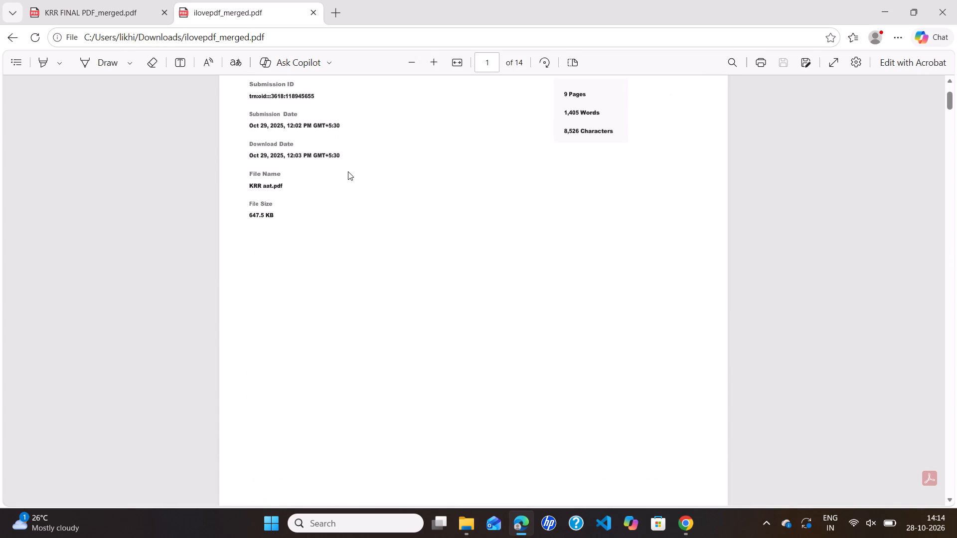
scroll(348, 171, down, 20)
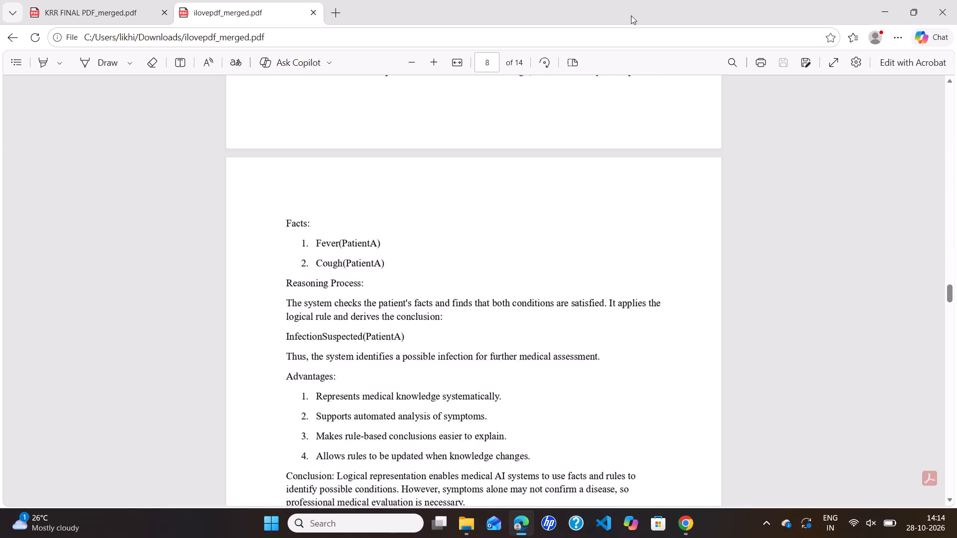
click(871, 15)
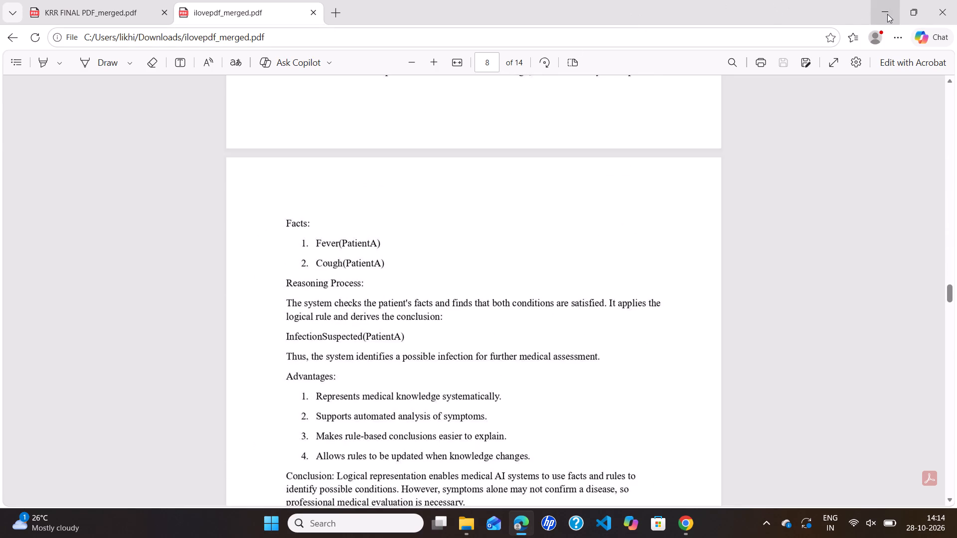
click(887, 14)
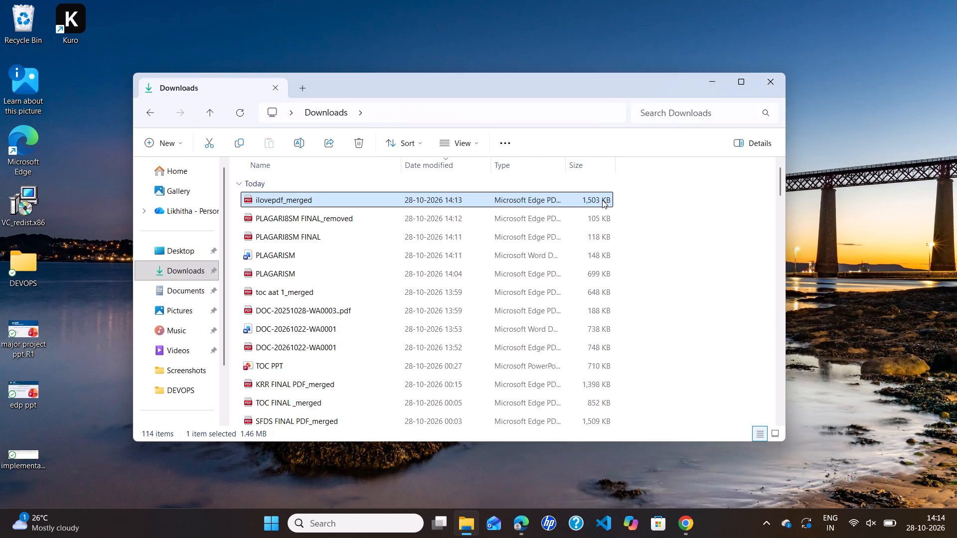
Rename the ilovepdf_merged file in Downloads as KRR ASSIGNMENT FINAL PDF.
right_click(602, 200)
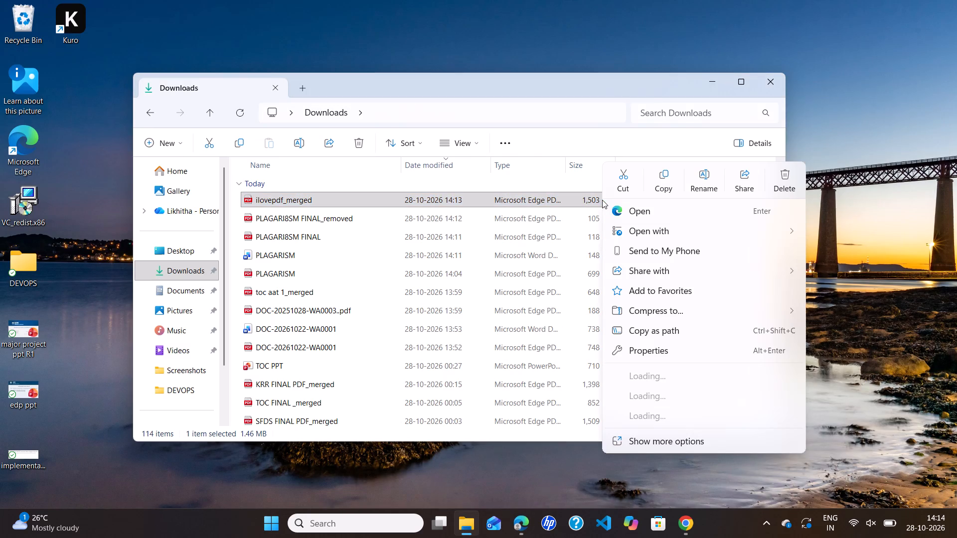
click(706, 177)
key(BackSpace)
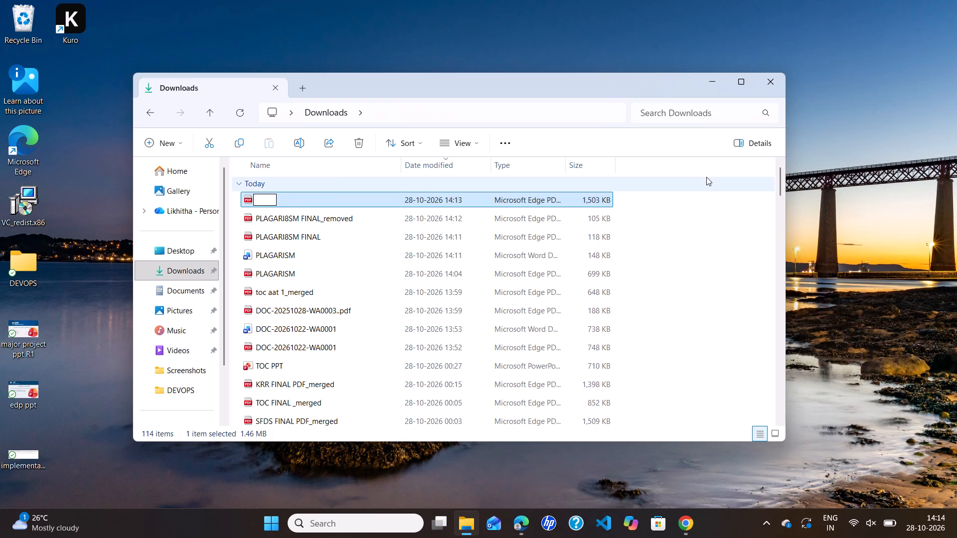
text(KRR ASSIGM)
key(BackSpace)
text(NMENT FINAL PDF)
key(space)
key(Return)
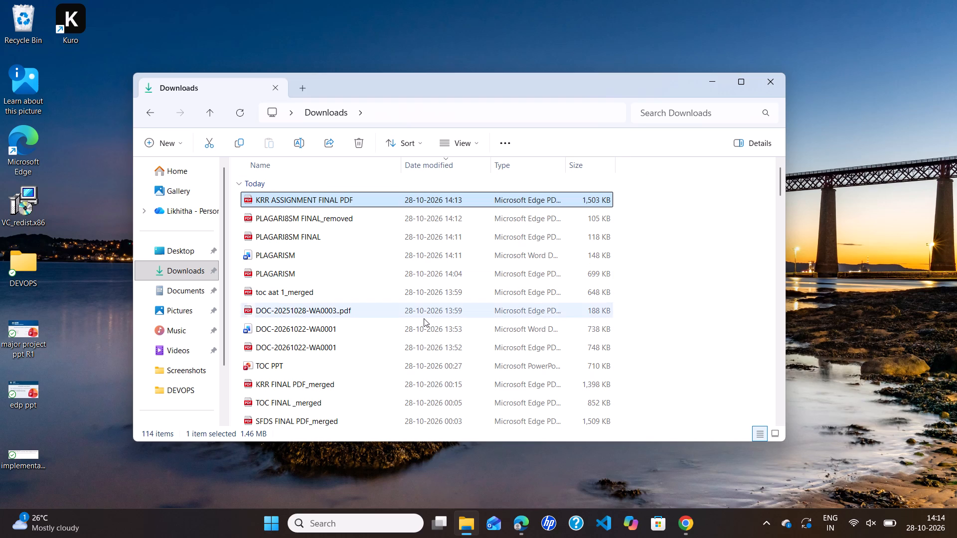
Look through the files in the Downloads folder, then minimize the File Explorer window.
scroll(424, 318, down, 2)
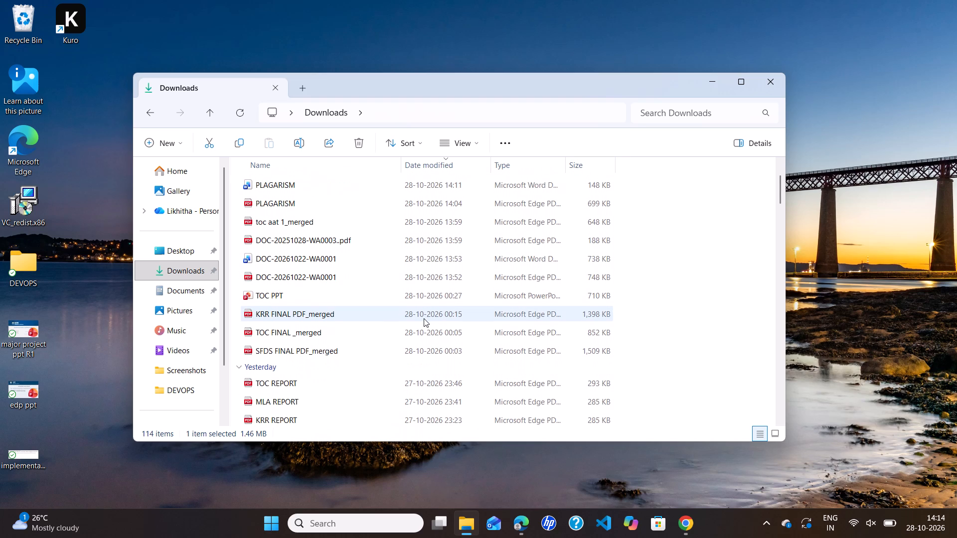
scroll(424, 318, down, 2)
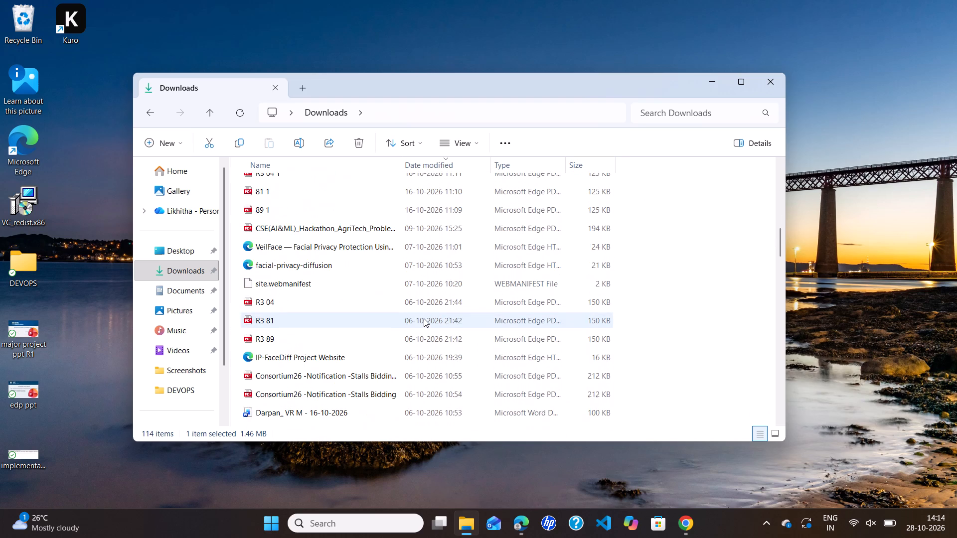
scroll(424, 318, up, 4)
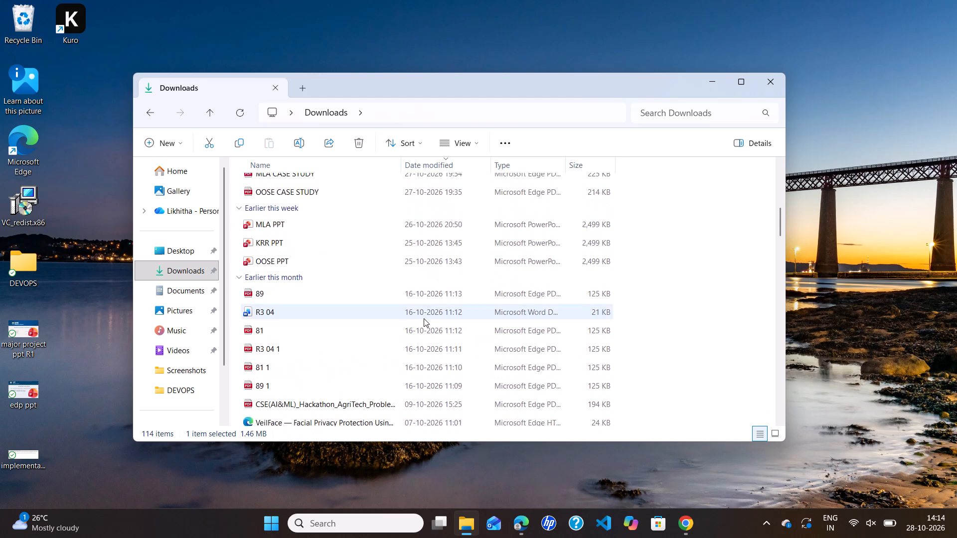
scroll(424, 318, up, 4)
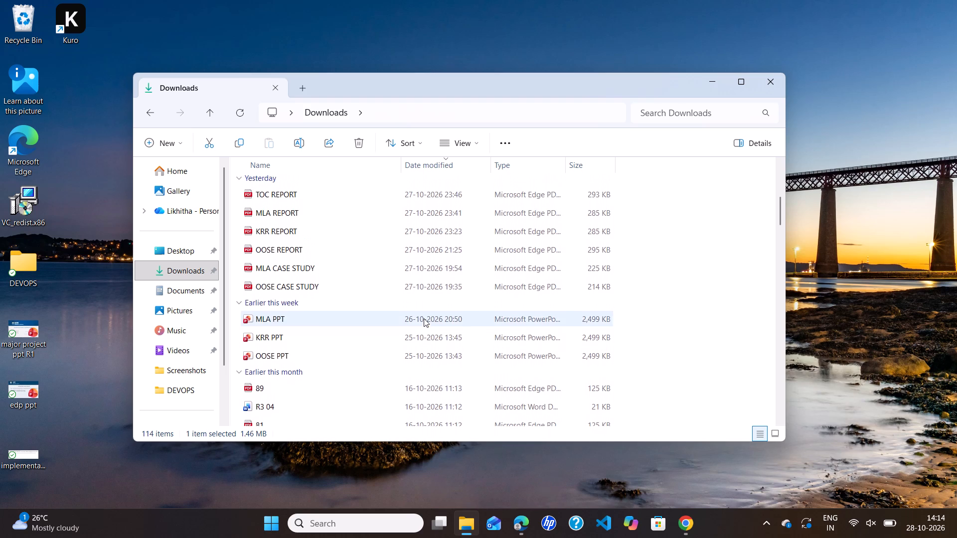
scroll(424, 318, up, 2)
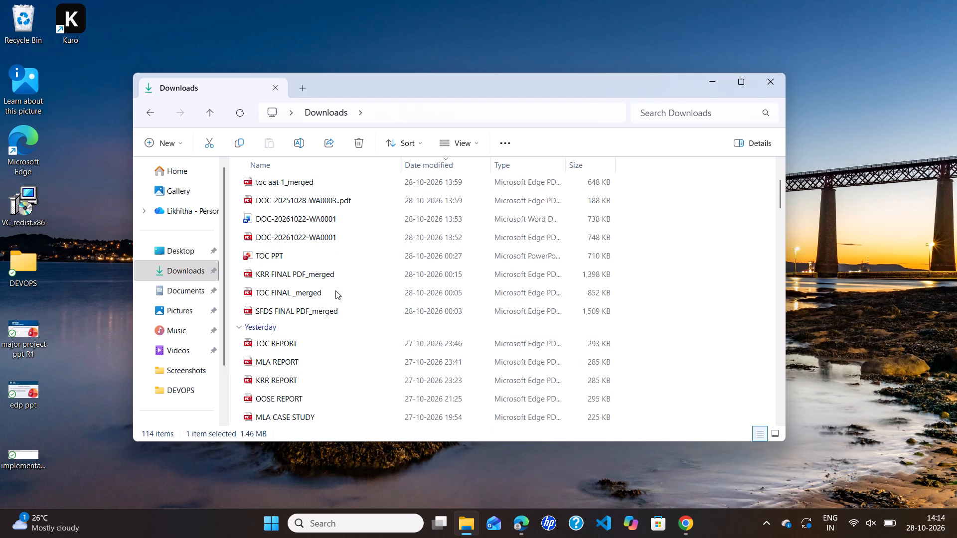
click(702, 88)
Switch back to Chrome and search the web for "MERGE PDF" in a new tab.
click(691, 518)
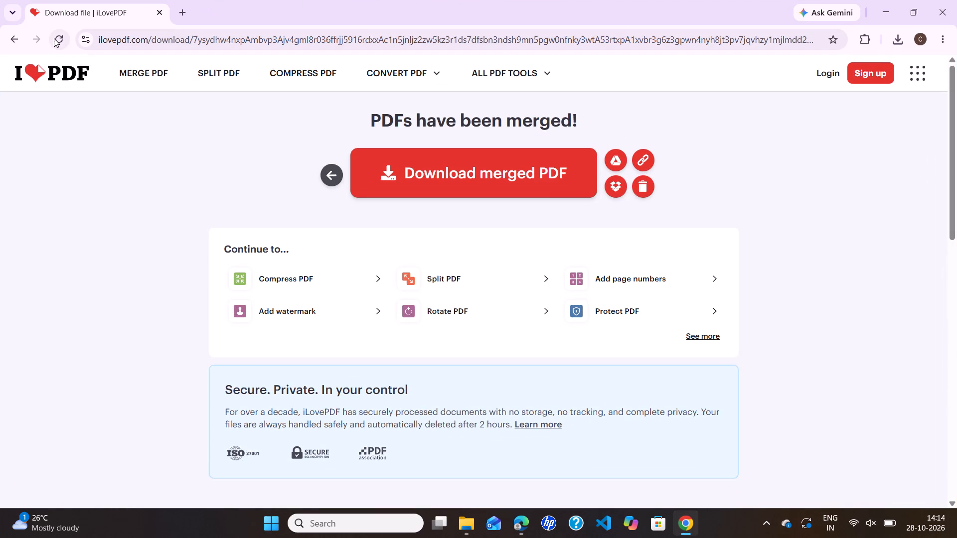
click(58, 38)
click(58, 38)
click(185, 12)
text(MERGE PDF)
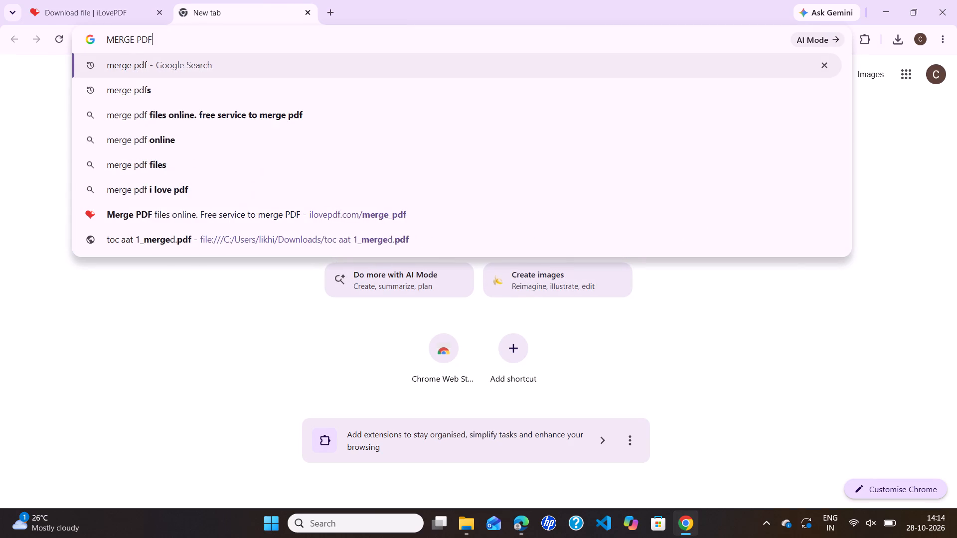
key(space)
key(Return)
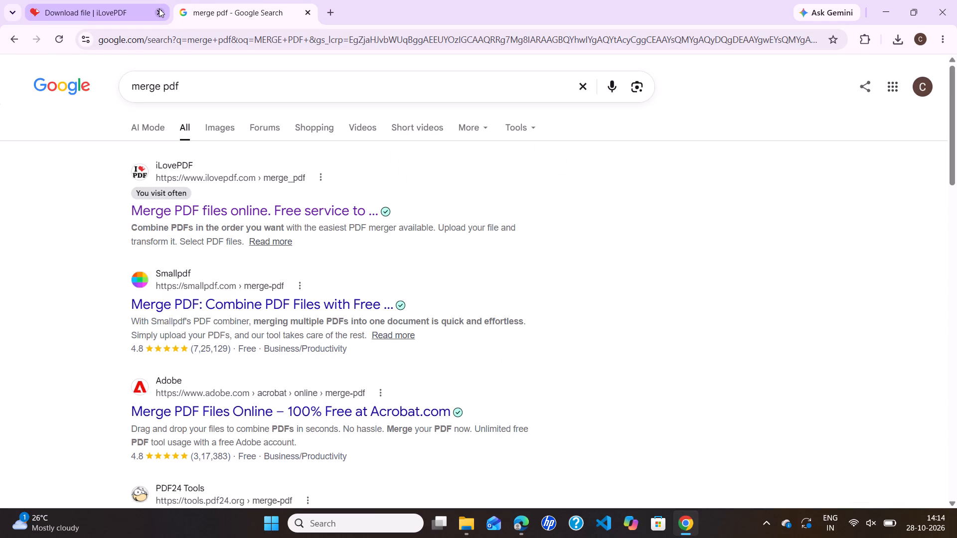
Open iLovePDF's Merge PDF page from the search results and close the old Download file tab.
click(195, 206)
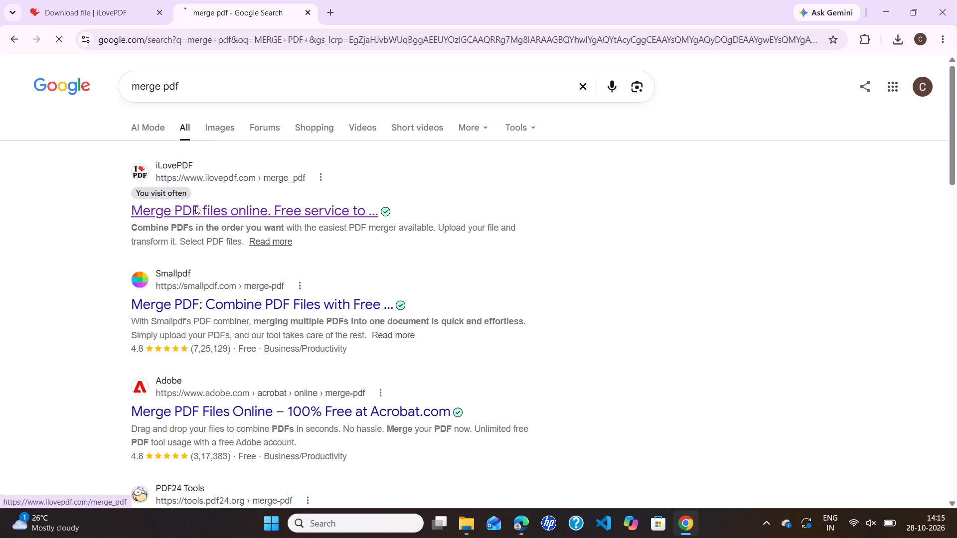
click(162, 14)
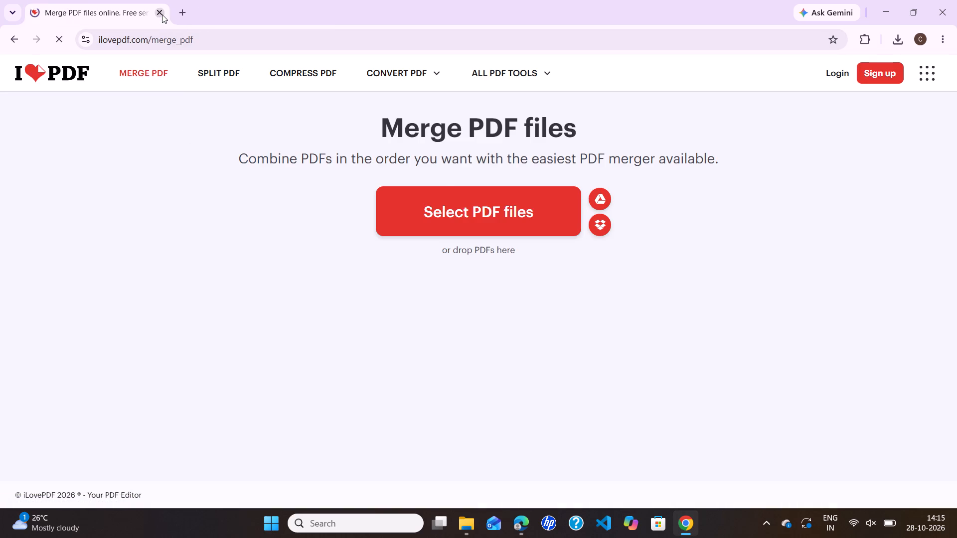
Merge PLAGARI8SM FINAL_removed with TOC FINAL _merged from the Downloads folder, in that order, and download the merged PDF.
click(457, 199)
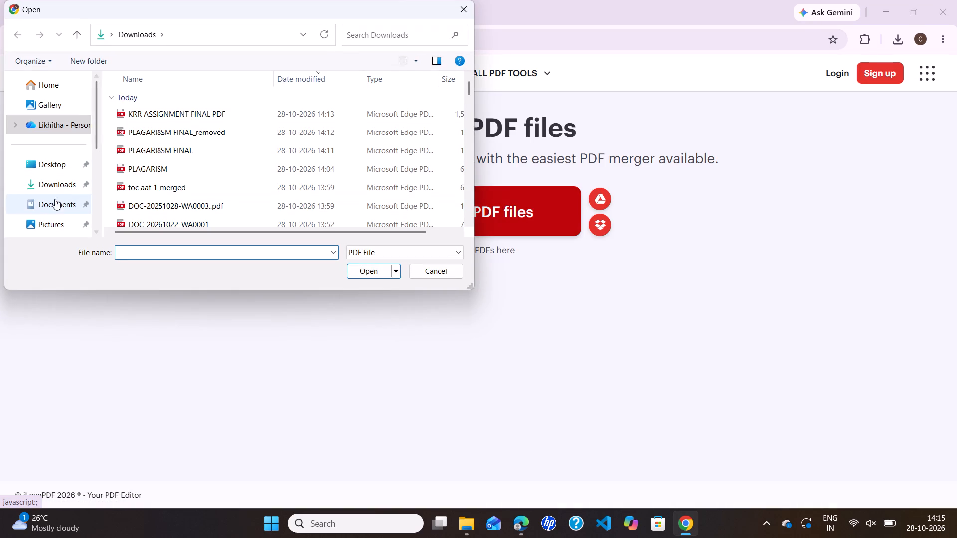
click(61, 183)
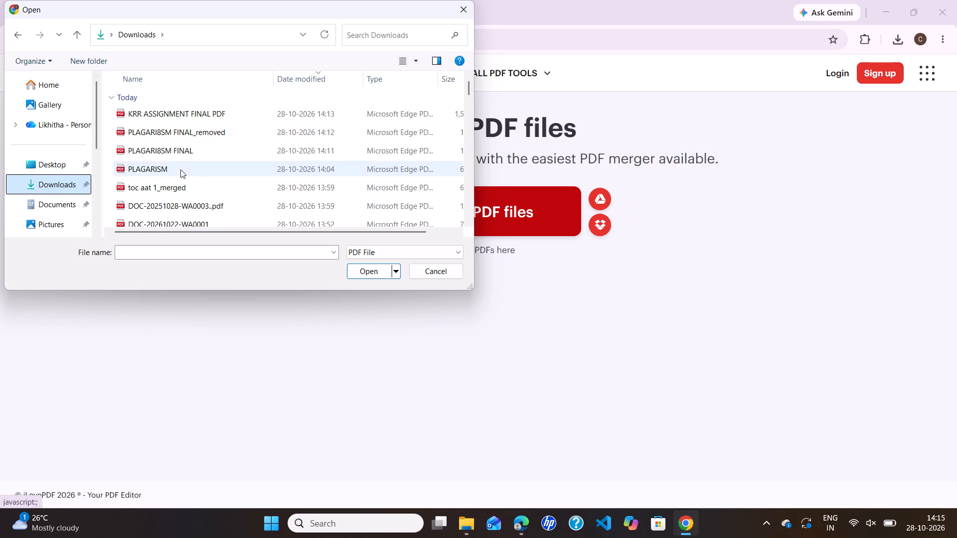
click(189, 153)
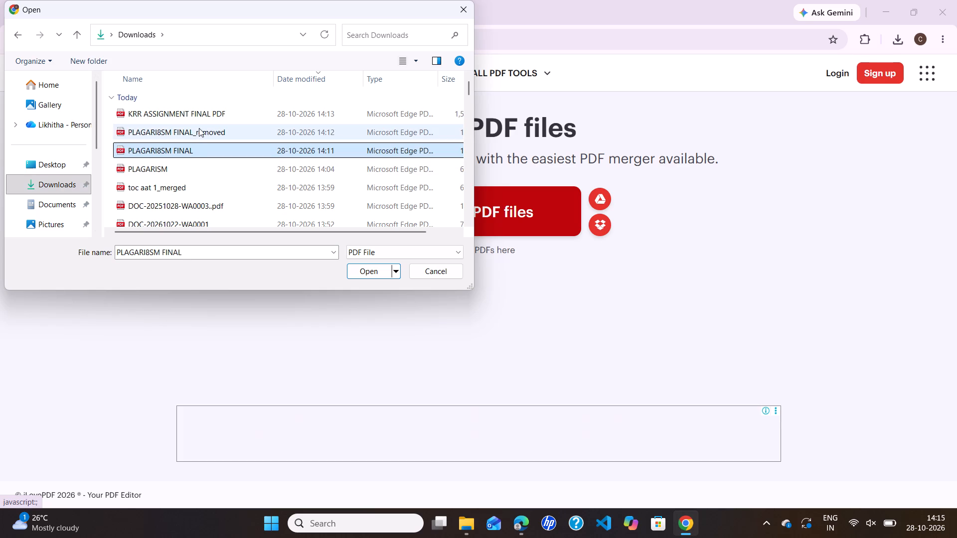
click(199, 128)
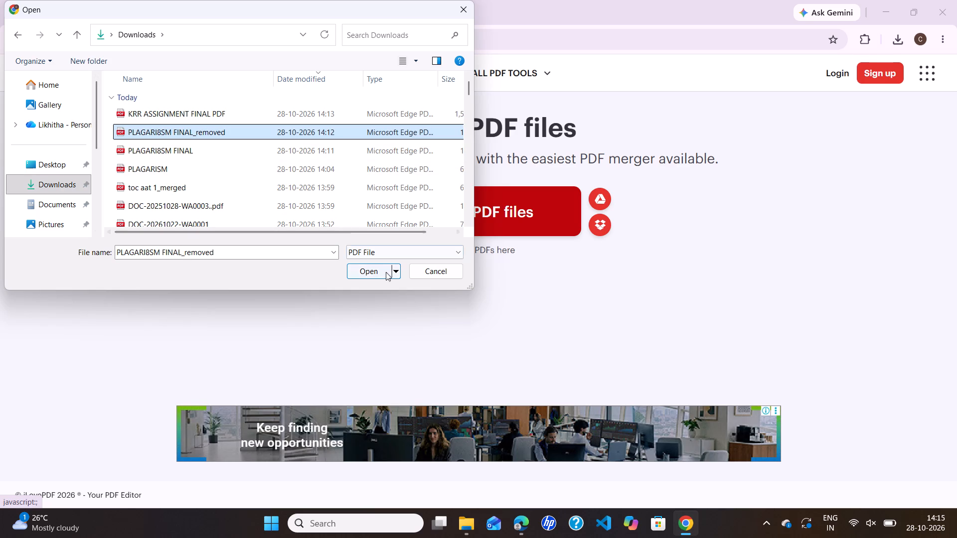
click(372, 272)
click(654, 191)
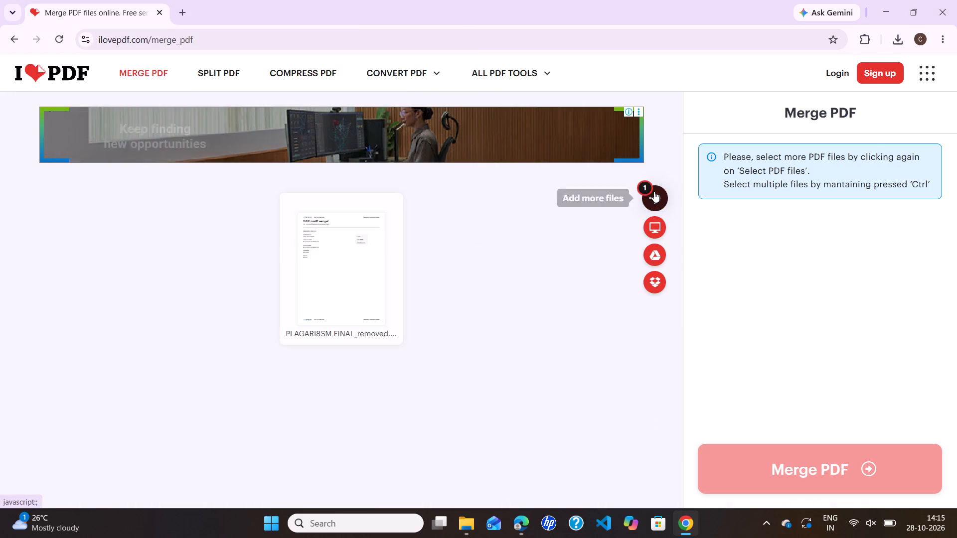
scroll(190, 181, down, 1)
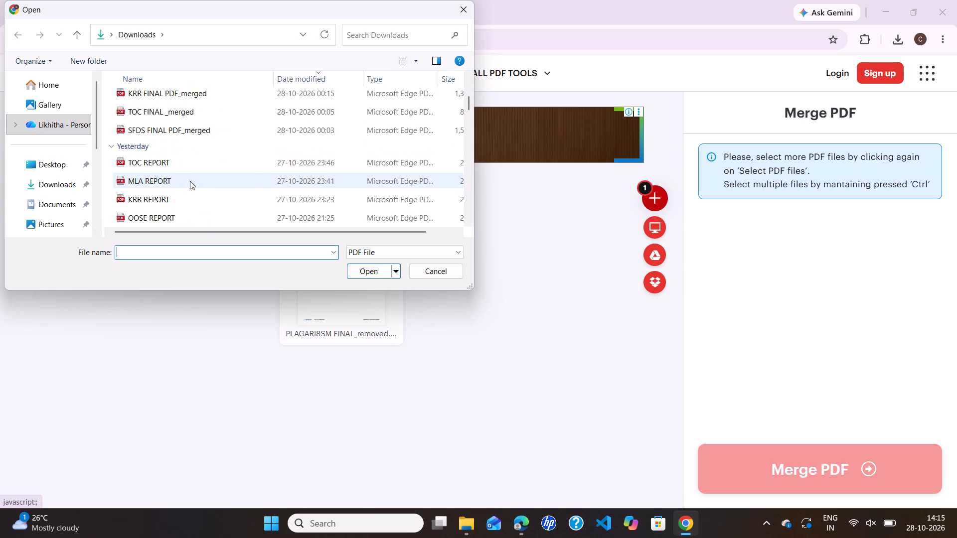
scroll(190, 181, down, 1)
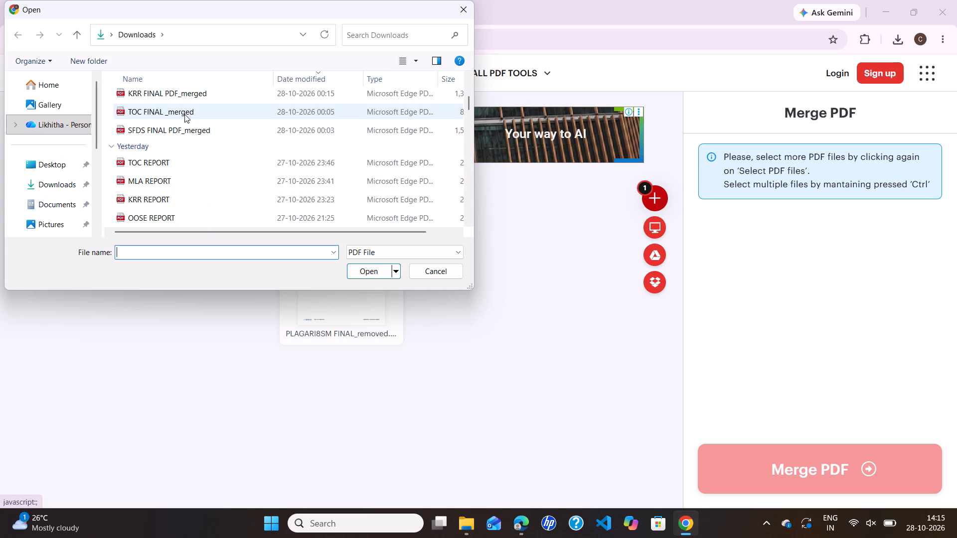
click(184, 114)
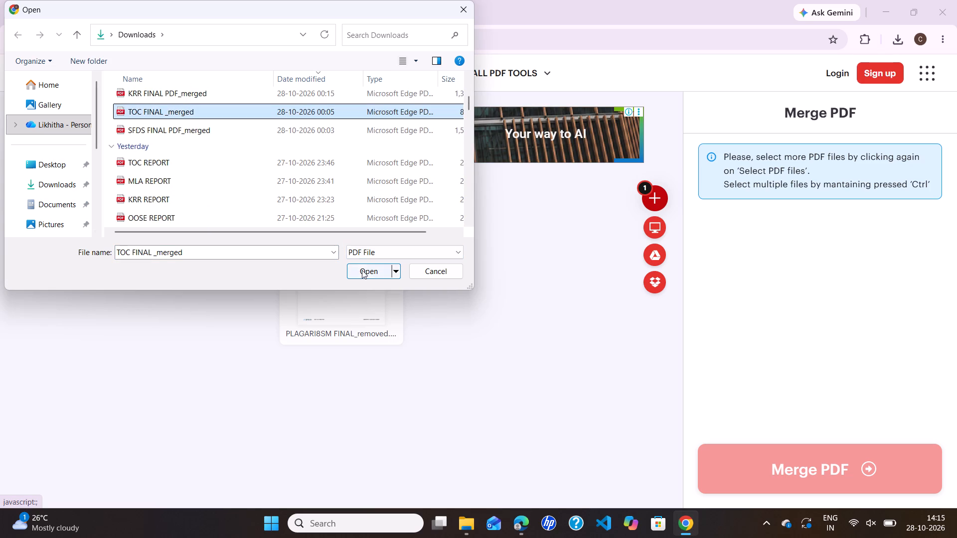
click(362, 269)
click(797, 470)
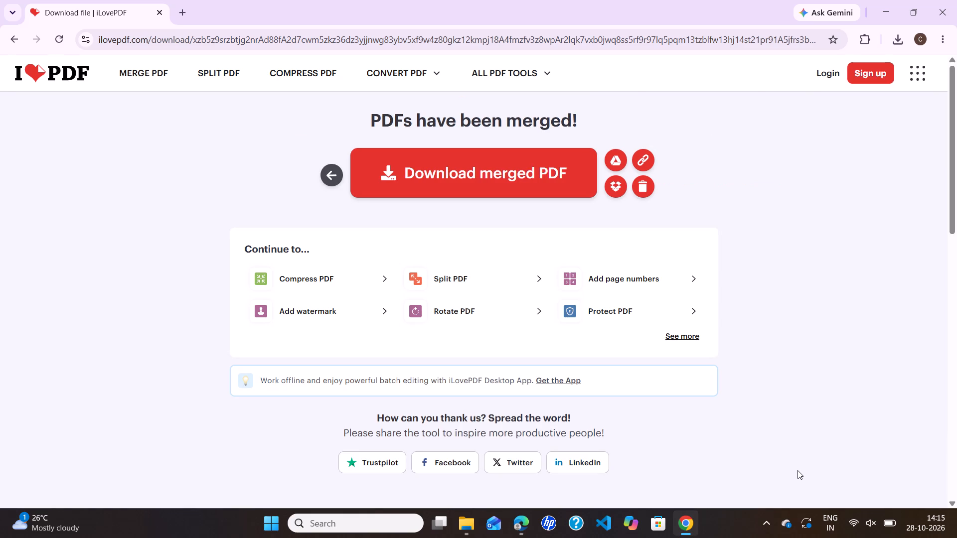
click(557, 159)
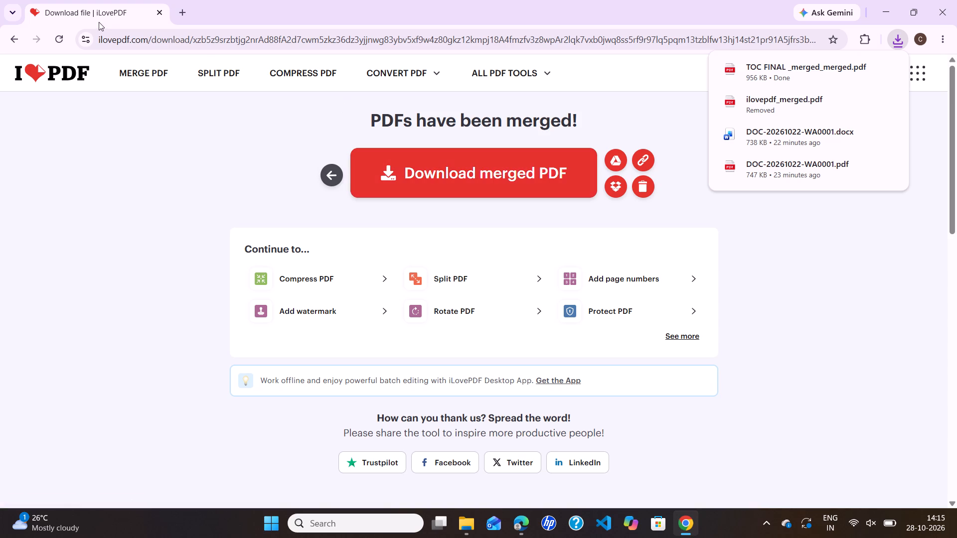
Return to the merge page, merge PLAGARI8SM FINAL_removed with SFDS FINAL PDF_merged and download the result, closing Chrome once done.
click(15, 36)
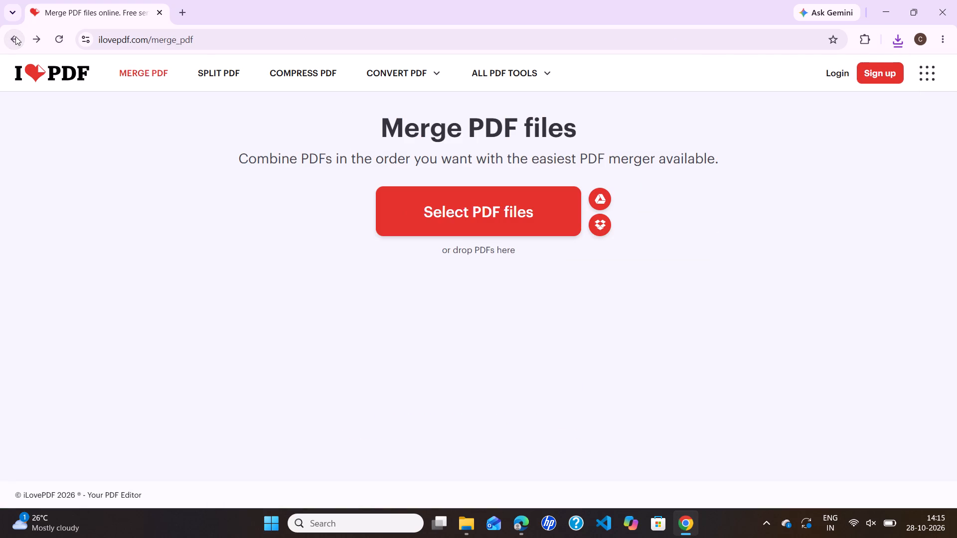
click(424, 204)
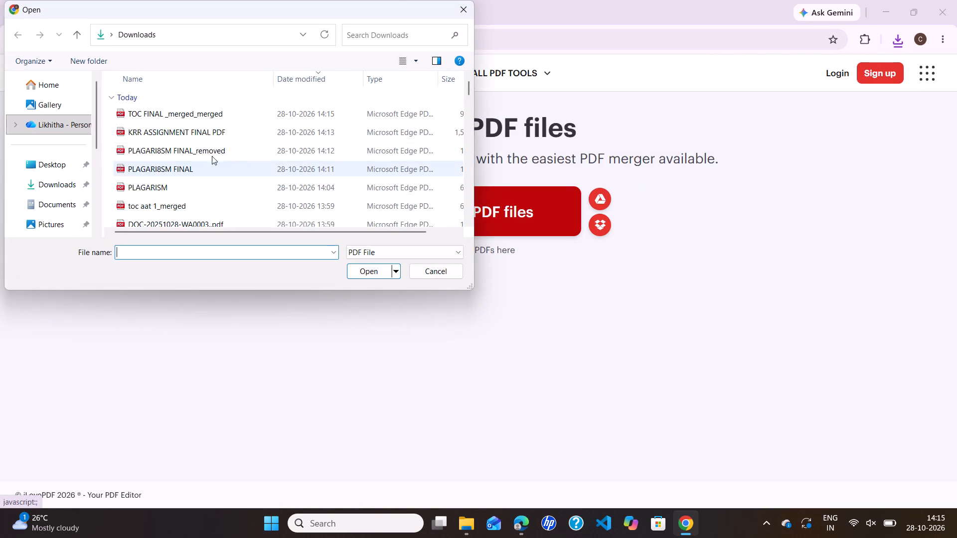
click(187, 149)
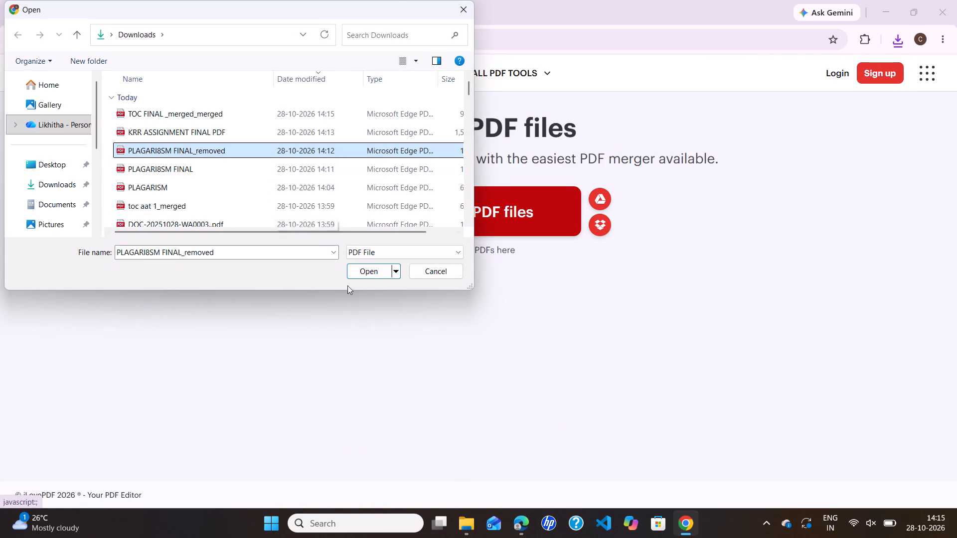
click(374, 272)
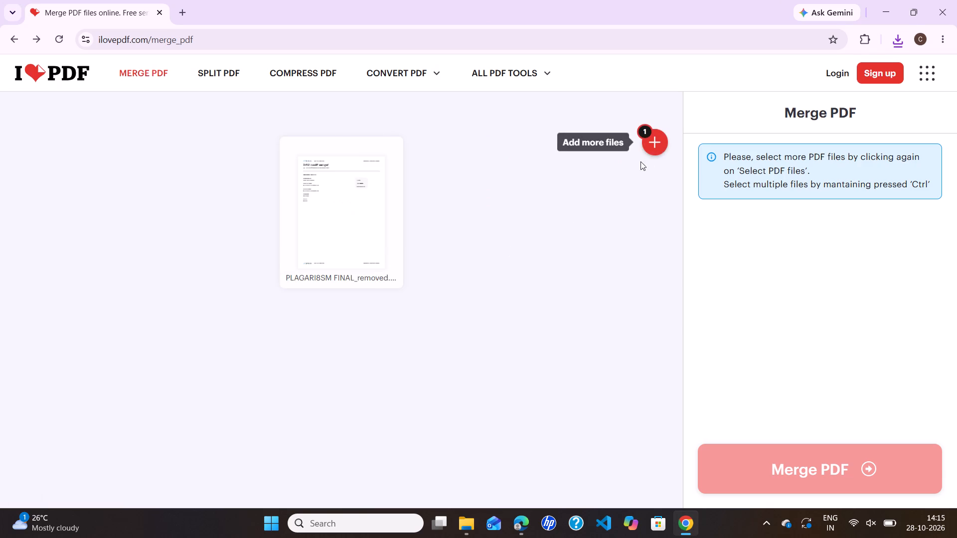
click(643, 143)
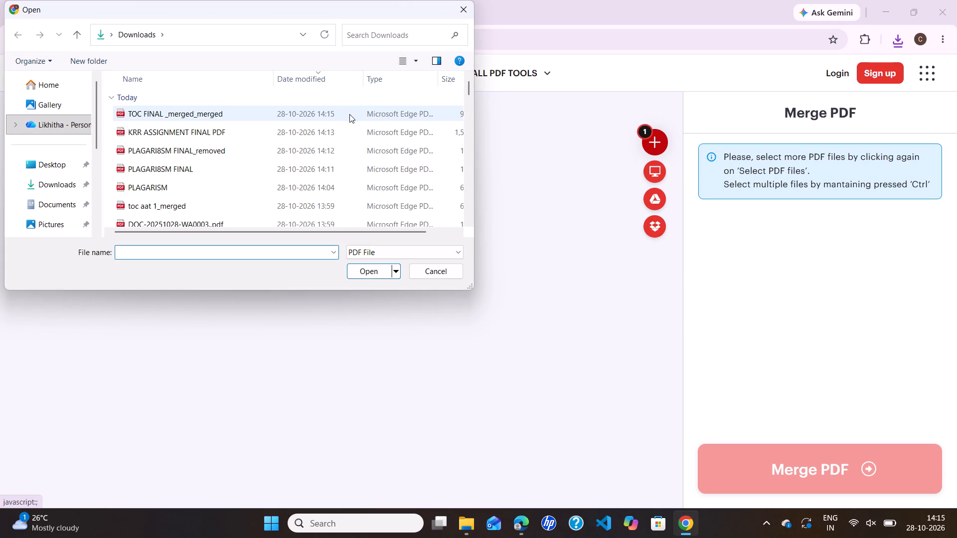
scroll(265, 187, down, 1)
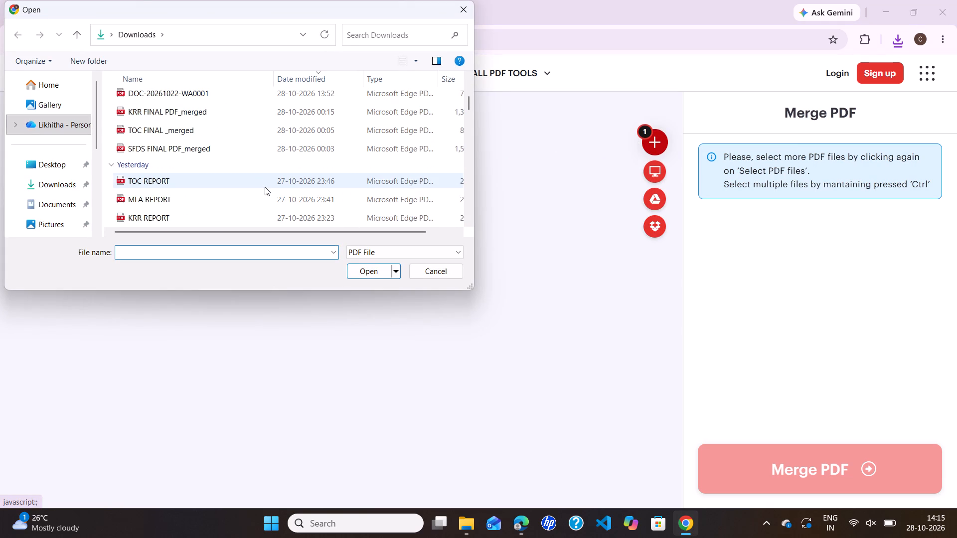
click(268, 153)
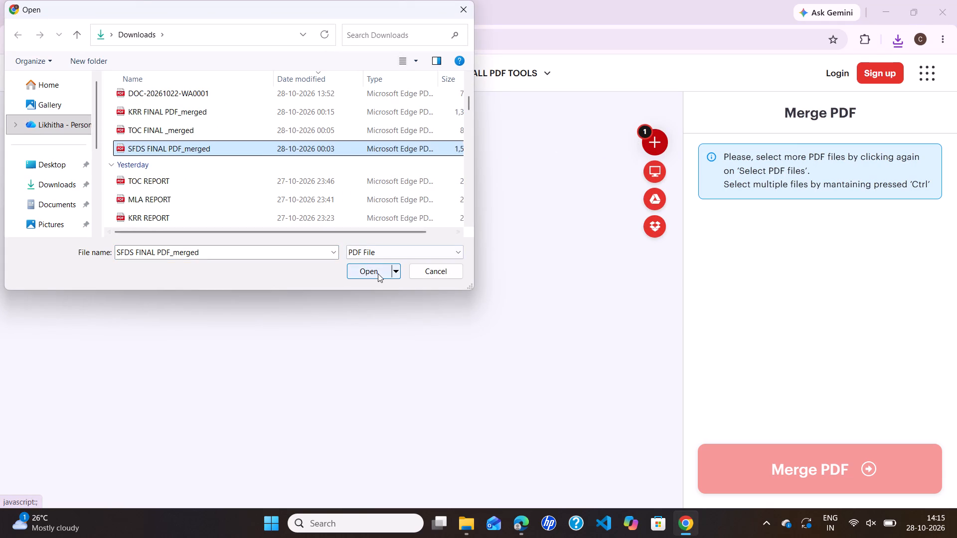
click(378, 273)
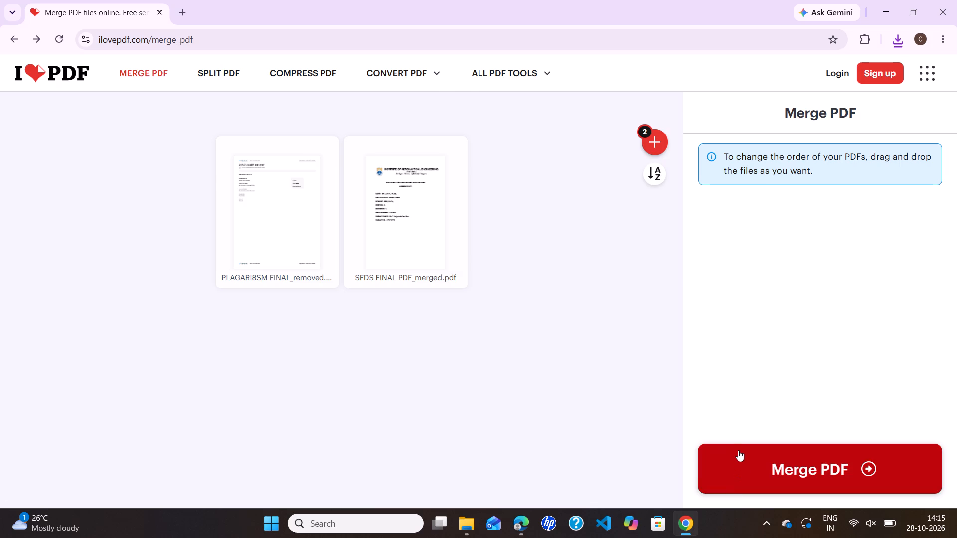
click(738, 449)
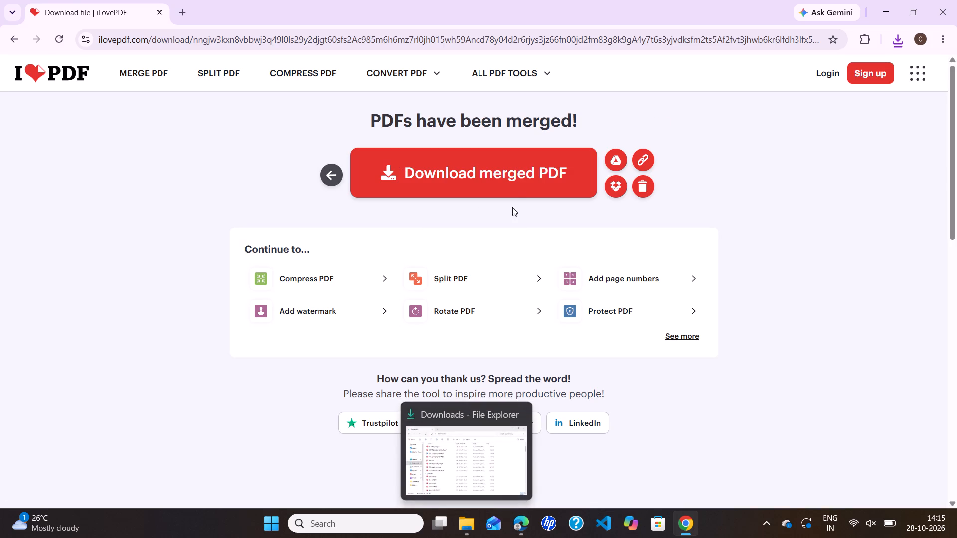
click(519, 186)
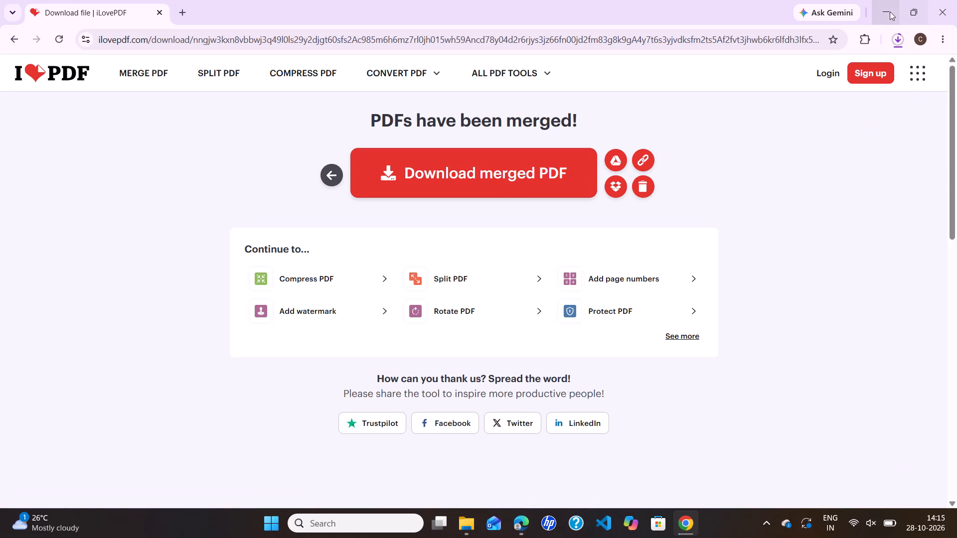
click(945, 10)
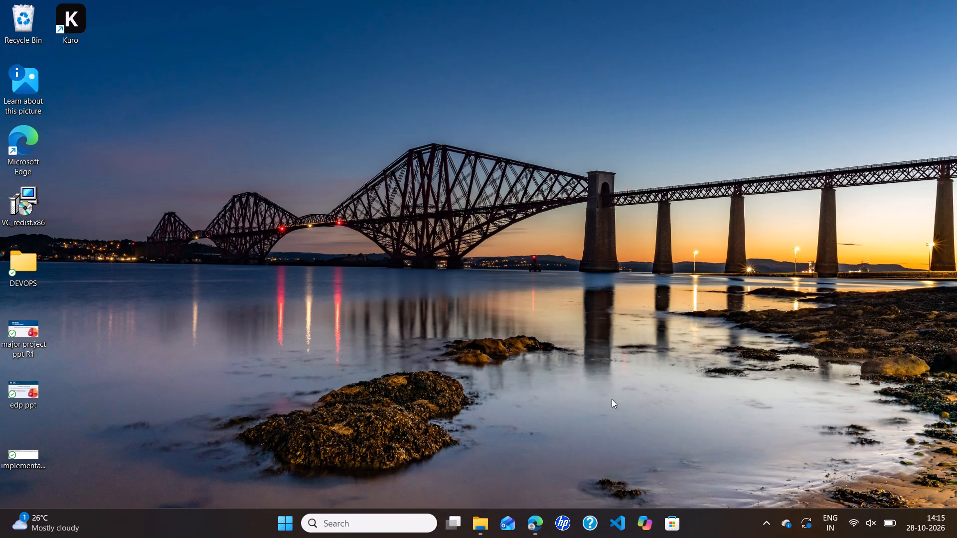
Look through the Downloads folder in File Explorer for the newly merged PDFs, then minimize the window.
click(482, 516)
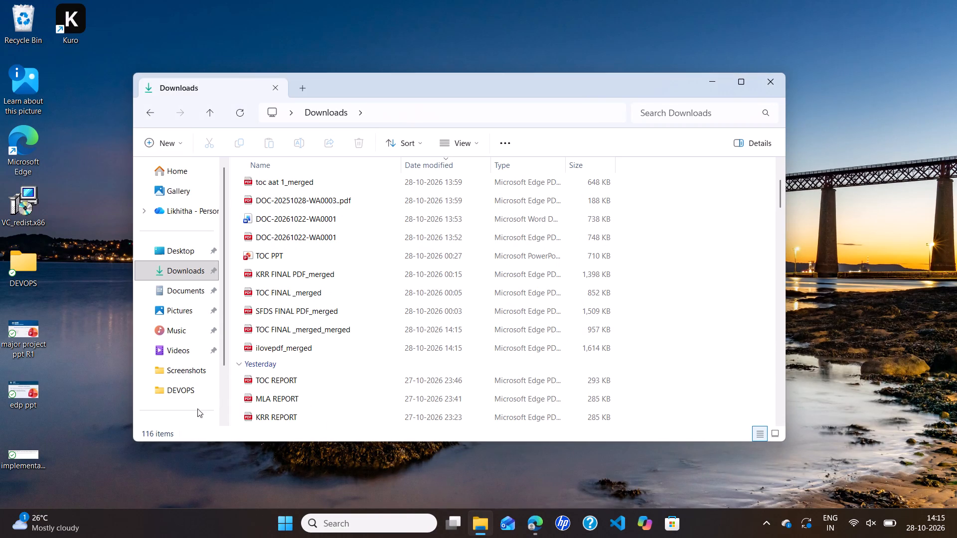
scroll(268, 297, up, 19)
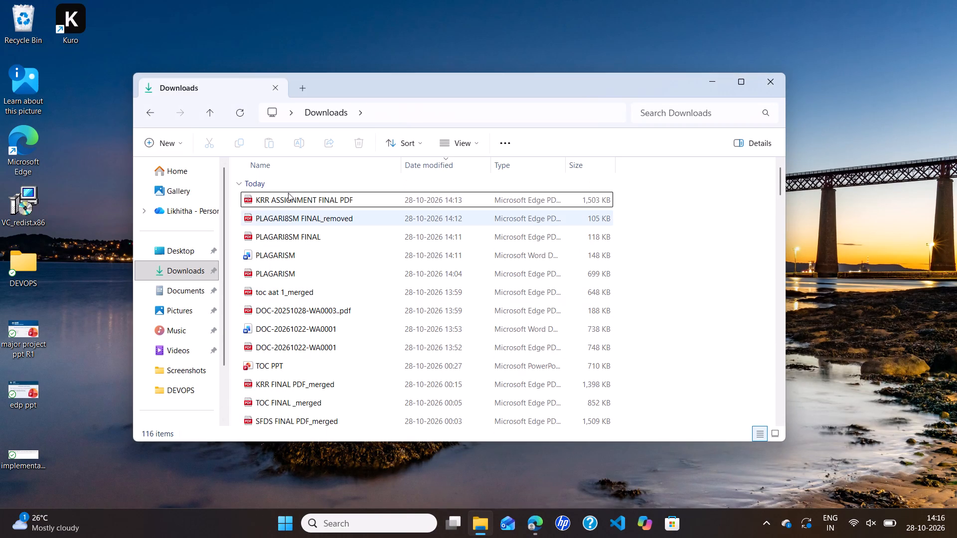
scroll(273, 237, up, 10)
click(716, 76)
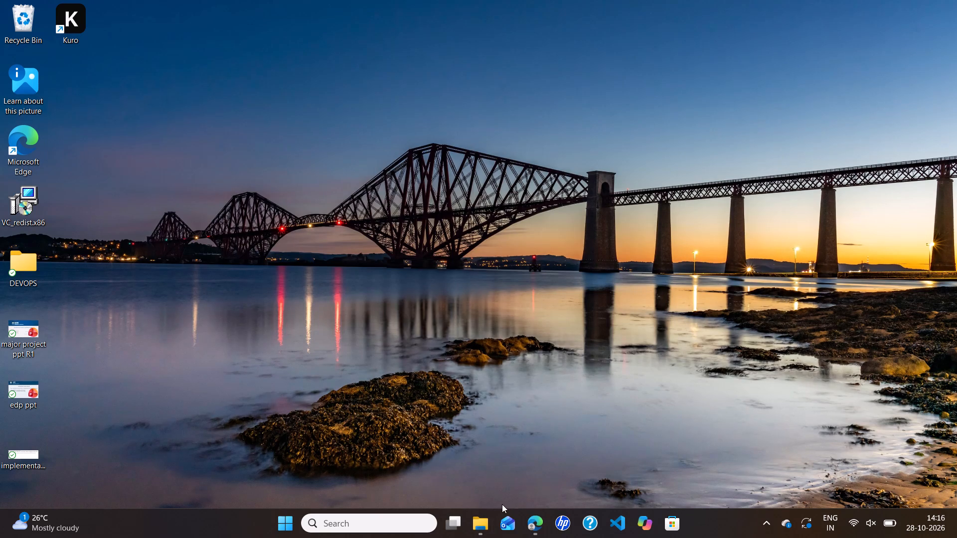
Close the minimized File Explorer window and the Edge window holding the ilovepdf_merged PDF.
click(536, 418)
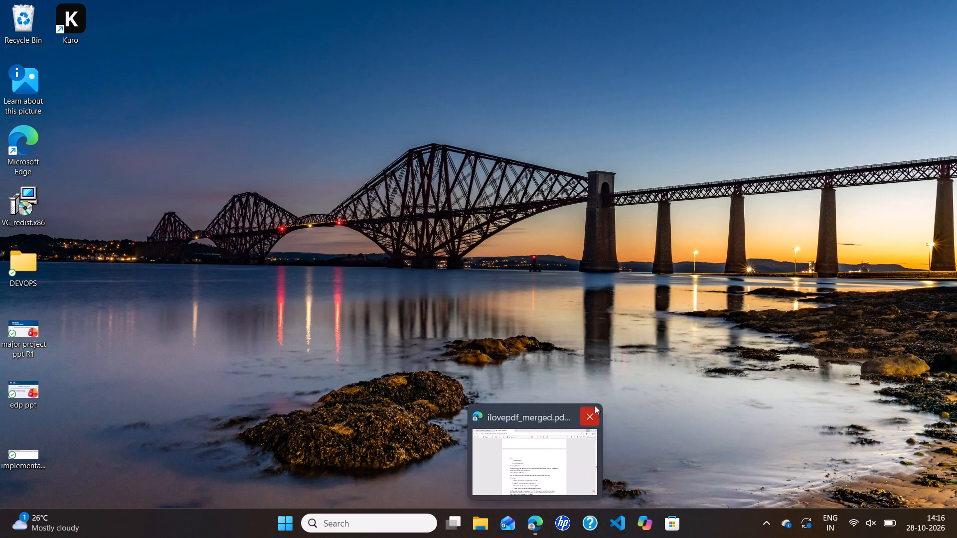
click(586, 412)
right_click(586, 412)
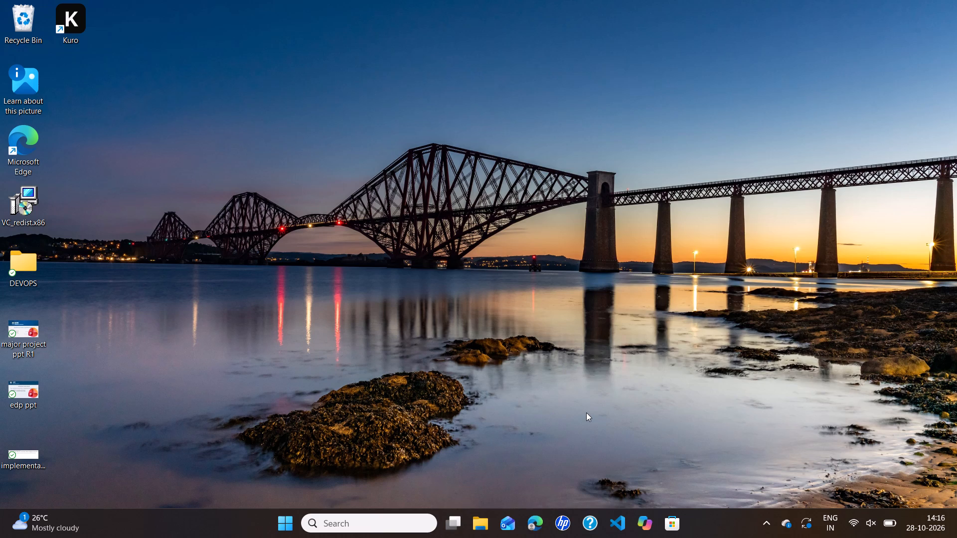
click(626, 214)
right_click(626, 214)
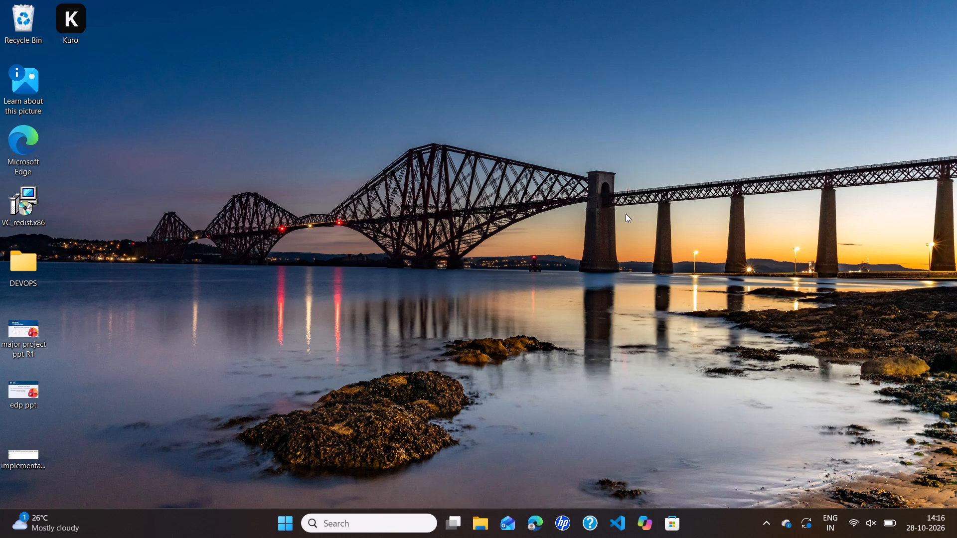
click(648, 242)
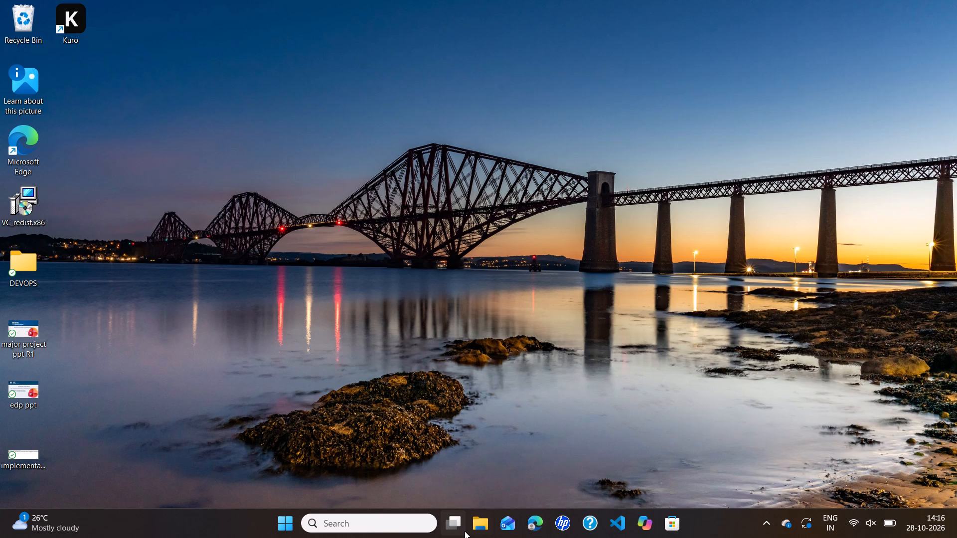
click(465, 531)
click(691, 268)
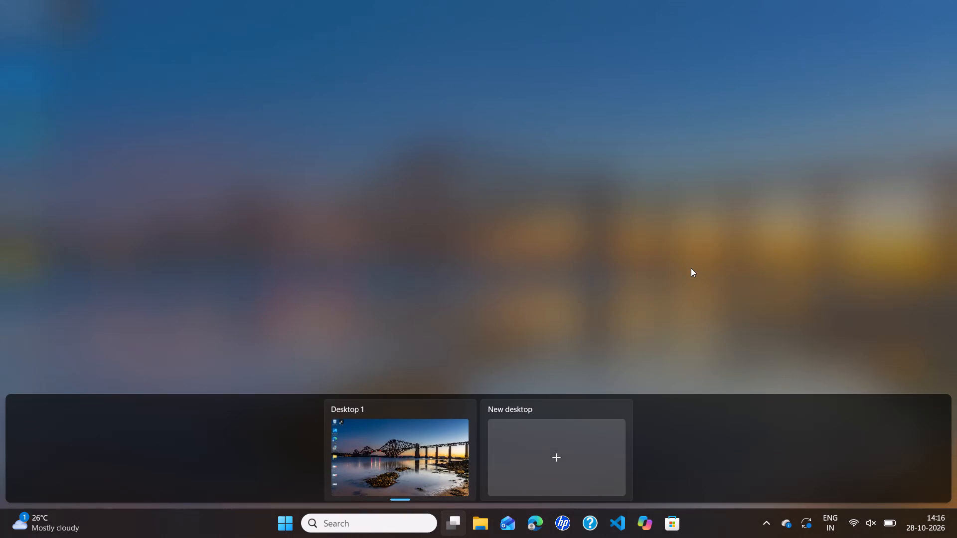
Open ilovepdf_merged from the Downloads folder, examine its pages to identify which assignment it holds, and minimize the PDF window.
click(481, 530)
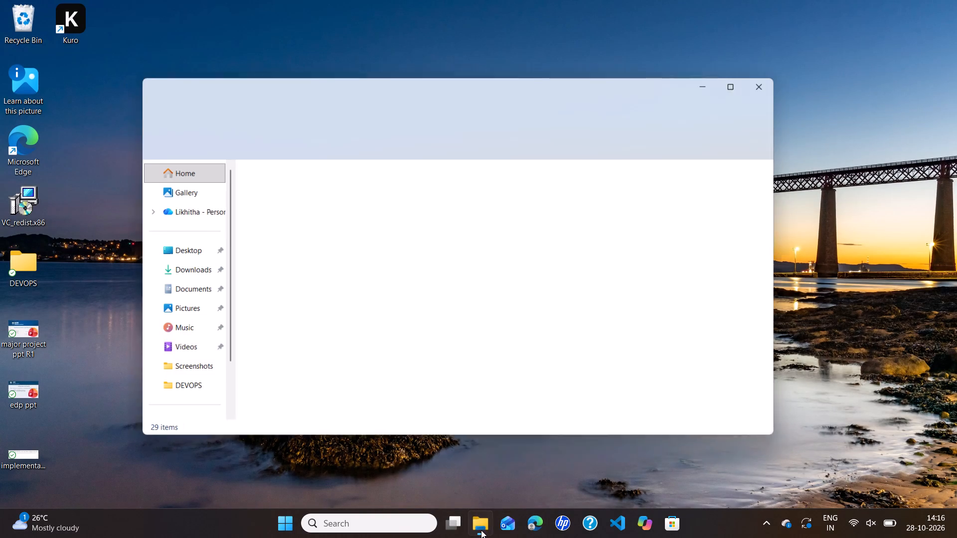
click(182, 269)
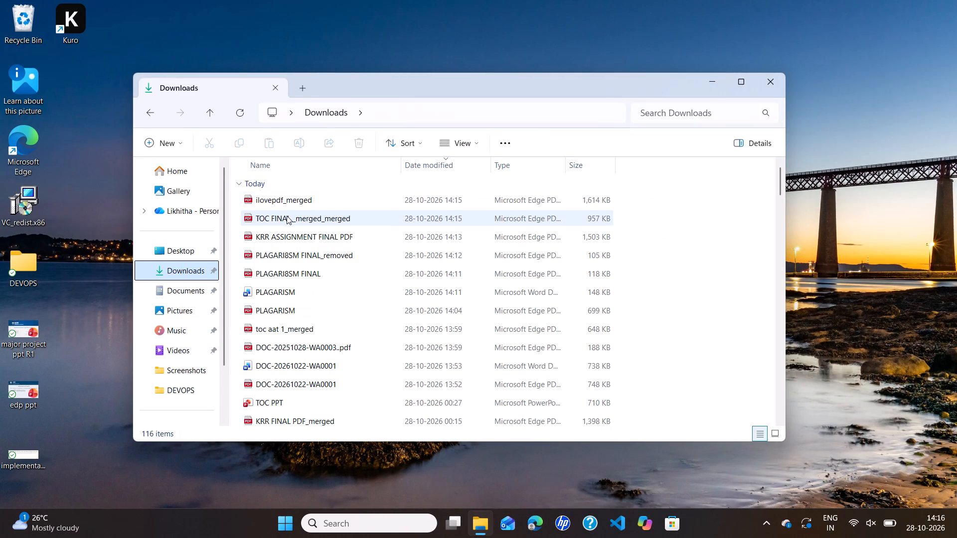
right_click(324, 197)
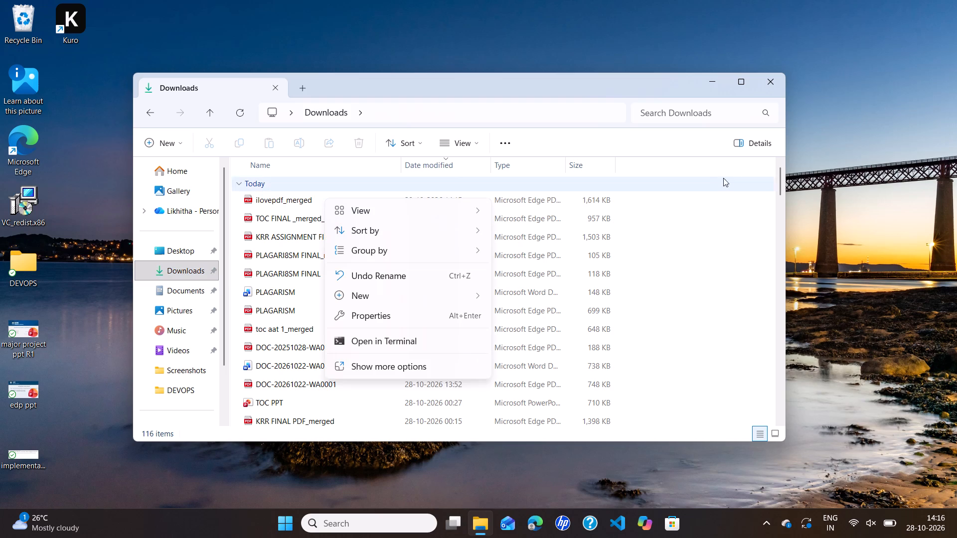
drag(864, 166, 478, 193)
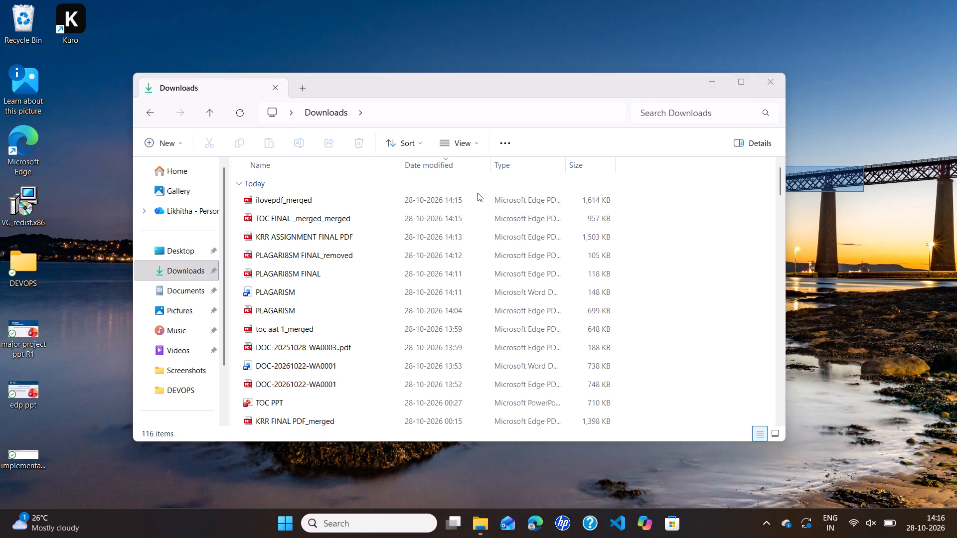
drag(478, 193, 476, 196)
double_click(476, 196)
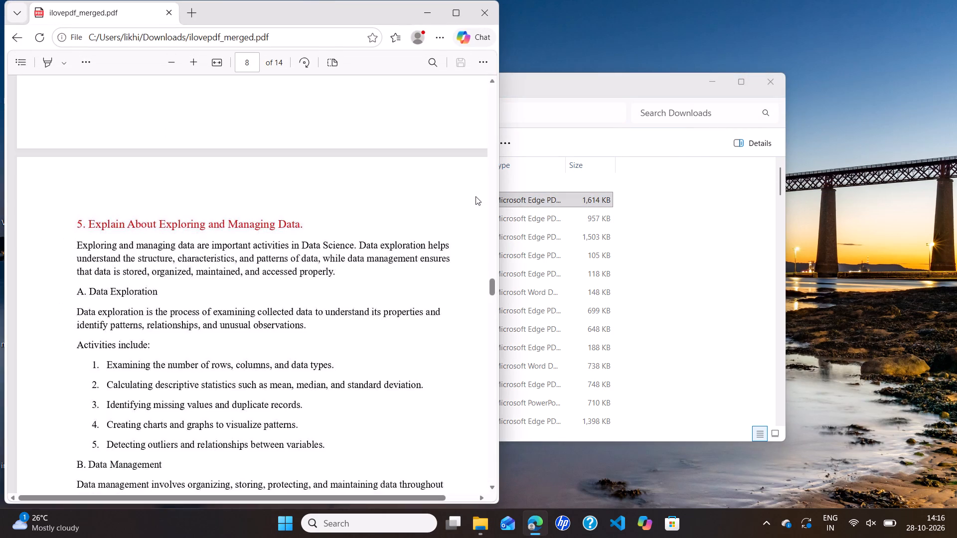
scroll(345, 174, up, 11)
scroll(345, 174, up, 12)
scroll(345, 174, up, 12)
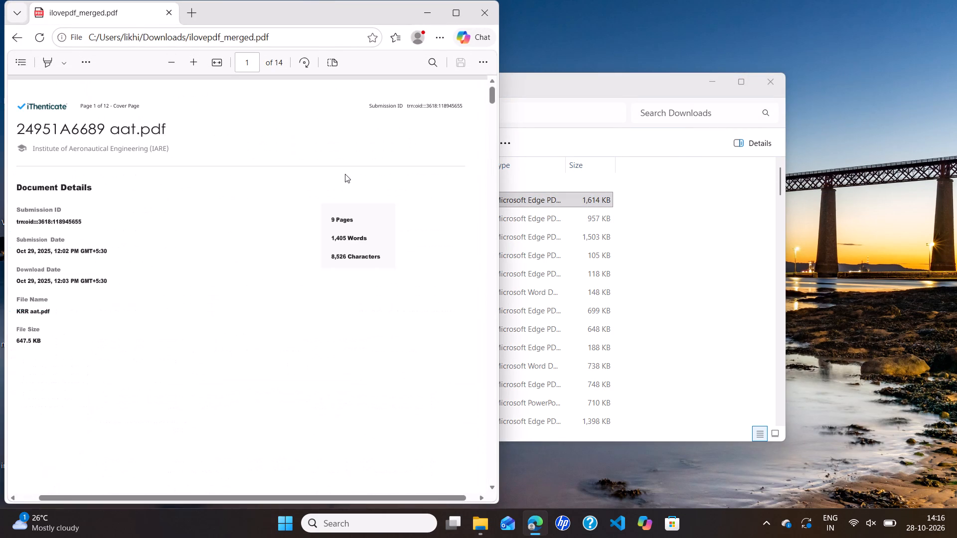
scroll(345, 174, down, 17)
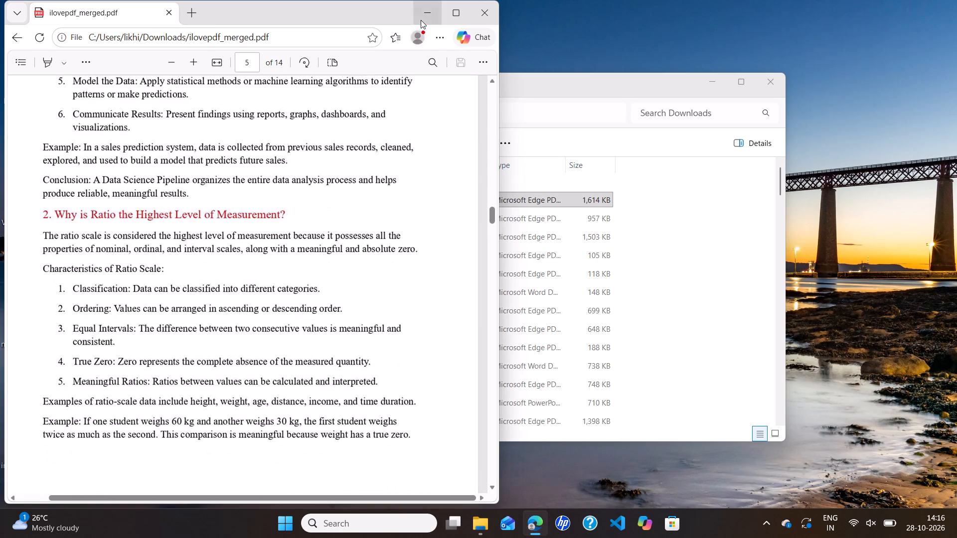
click(421, 20)
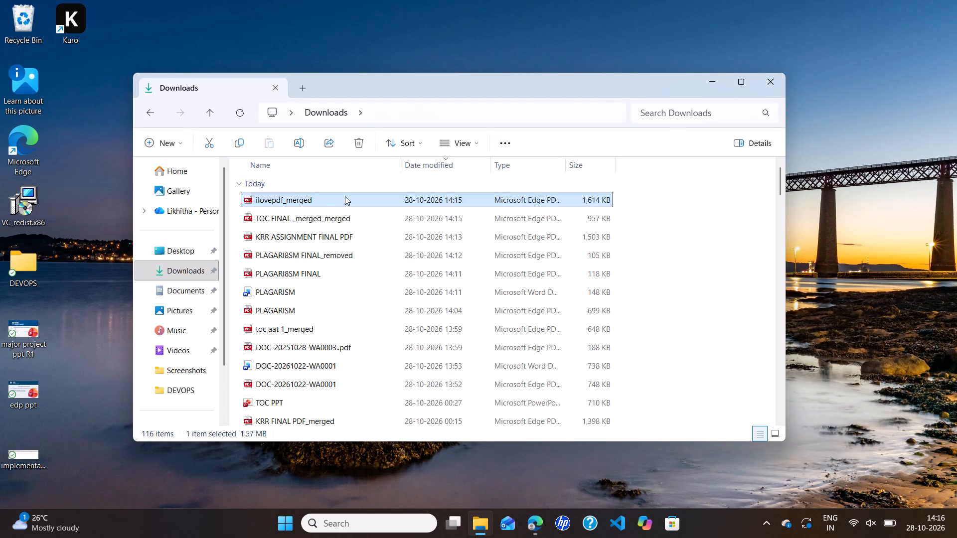
Rename the ilovepdf_merged file in Downloads as SFDS ASSIGNMENT FINAL PDF.
right_click(345, 196)
click(438, 177)
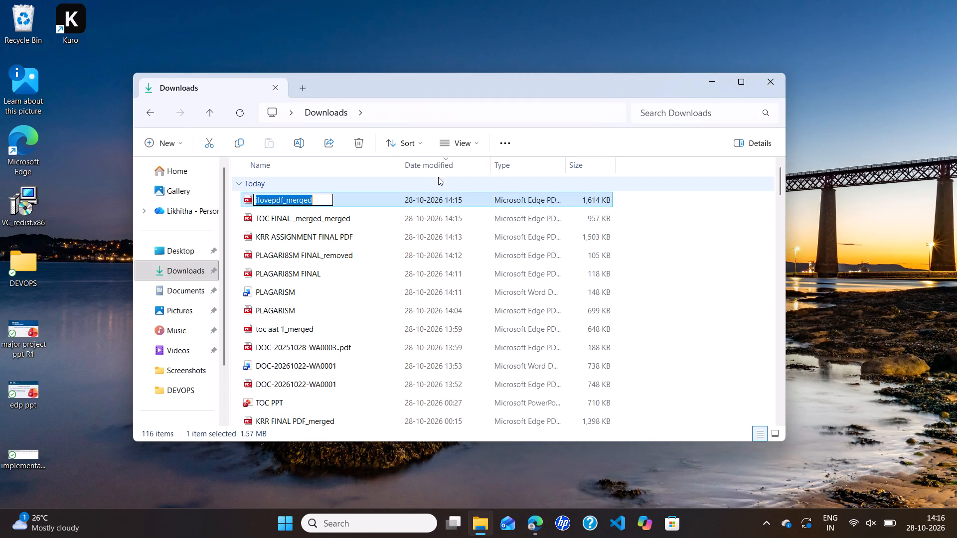
key(BackSpace)
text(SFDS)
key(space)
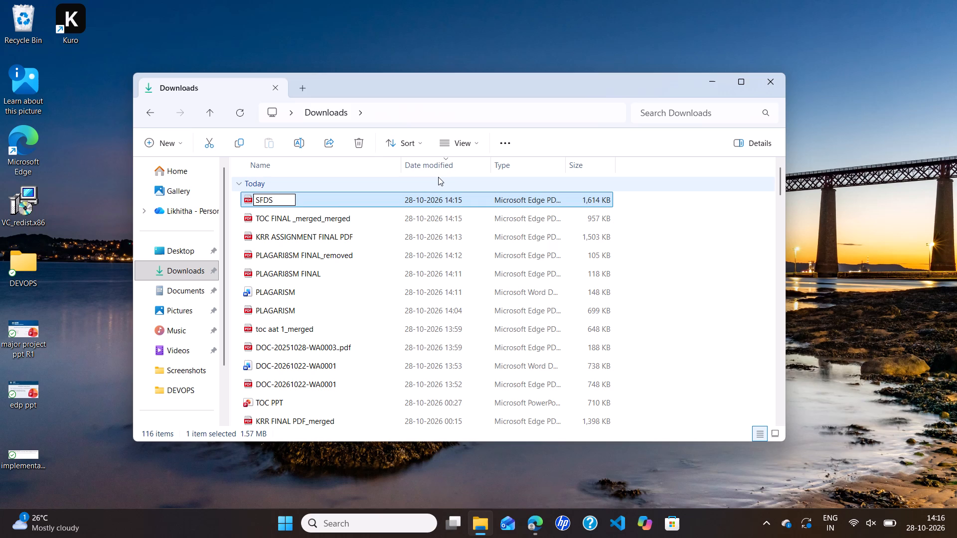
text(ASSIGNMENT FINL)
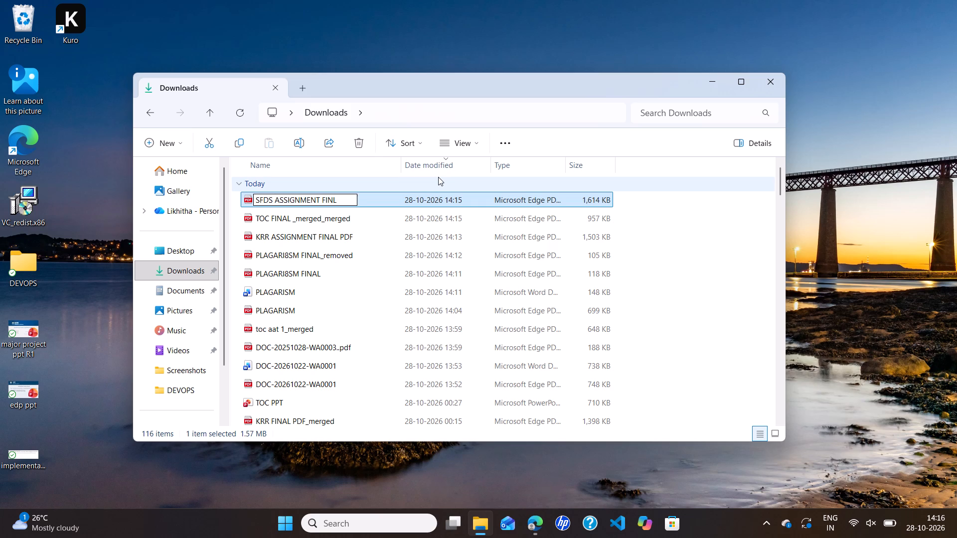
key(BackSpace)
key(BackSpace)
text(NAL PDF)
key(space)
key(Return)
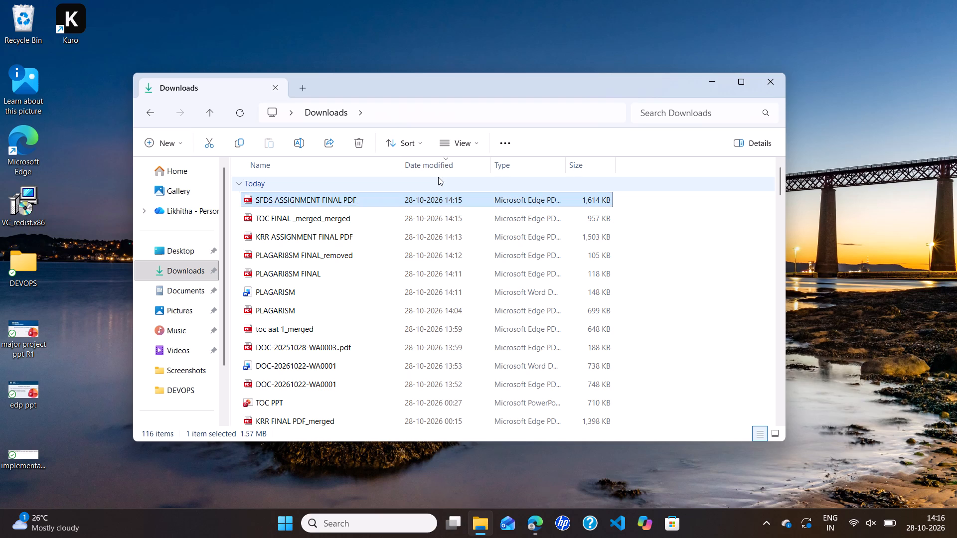
Rename the TOC FINAL _merged_merged file in Downloads as TOC ASSIGNMENT FINAL PDF.
right_click(417, 220)
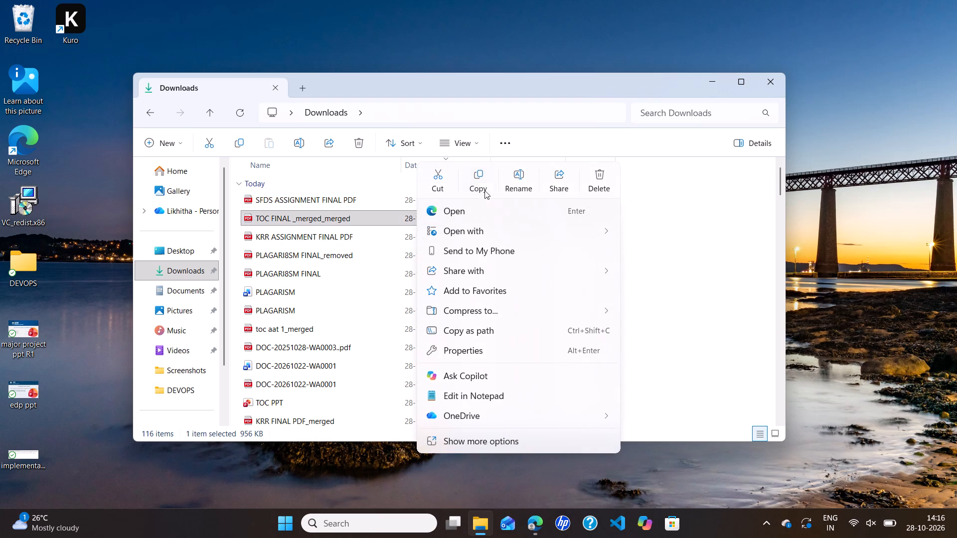
click(505, 182)
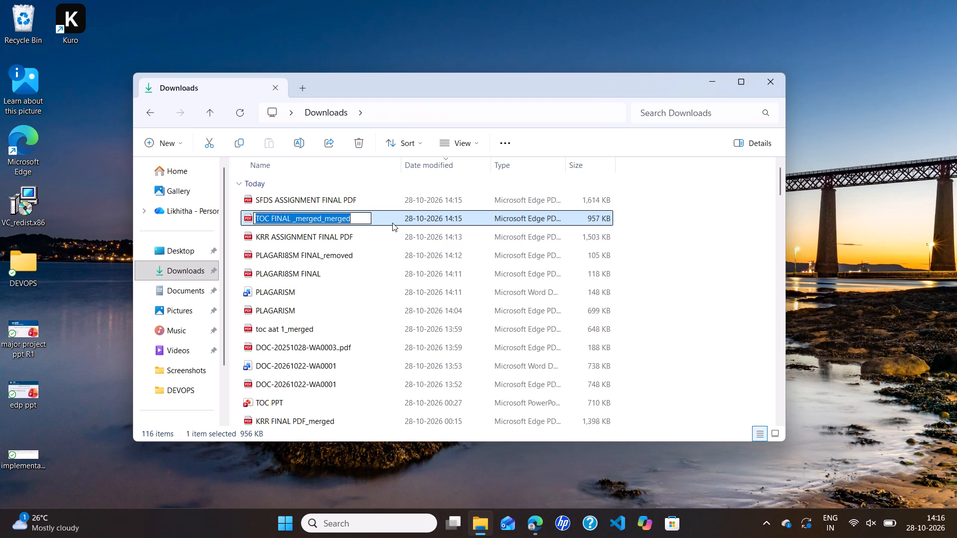
key(BackSpace)
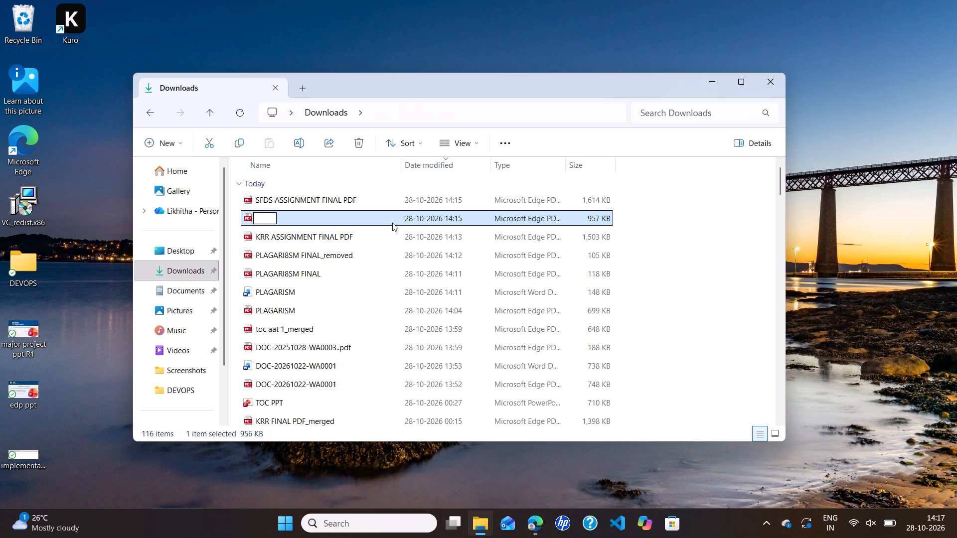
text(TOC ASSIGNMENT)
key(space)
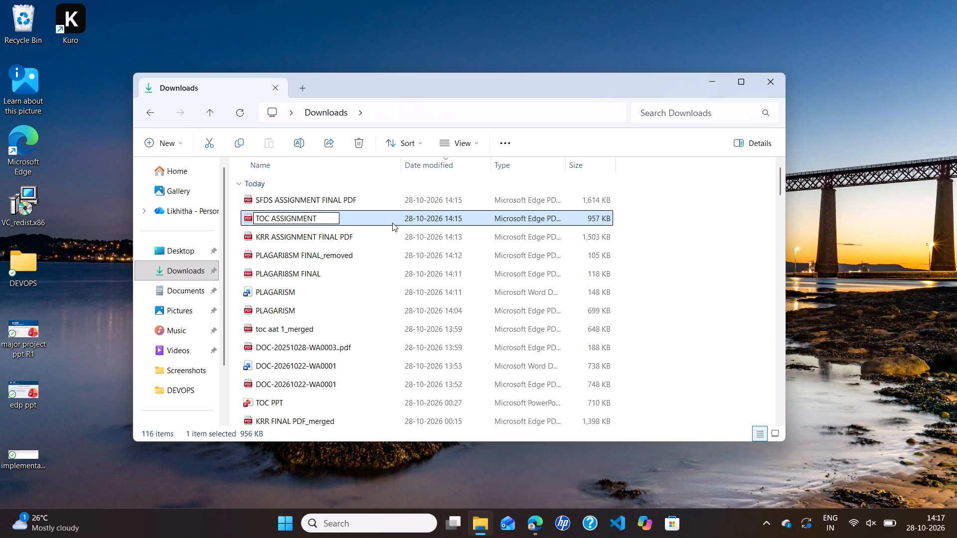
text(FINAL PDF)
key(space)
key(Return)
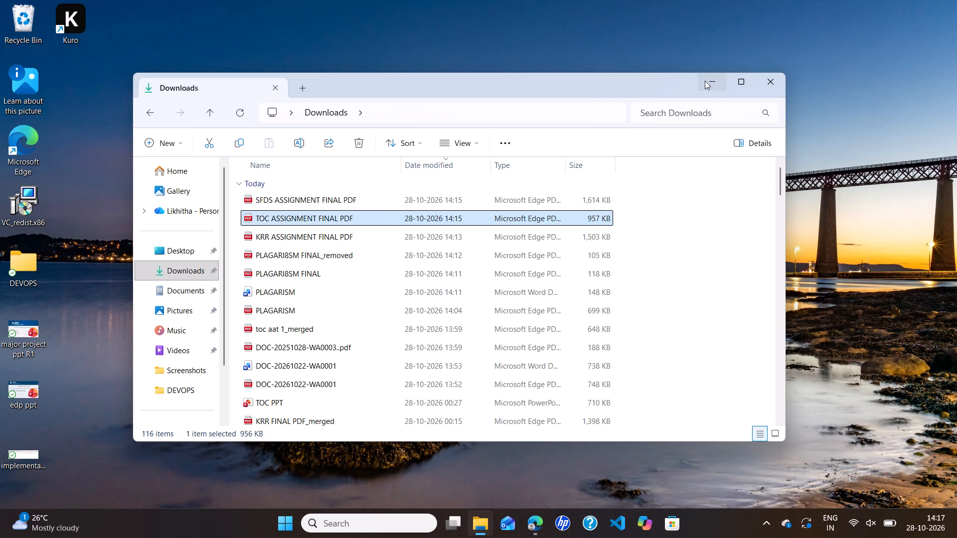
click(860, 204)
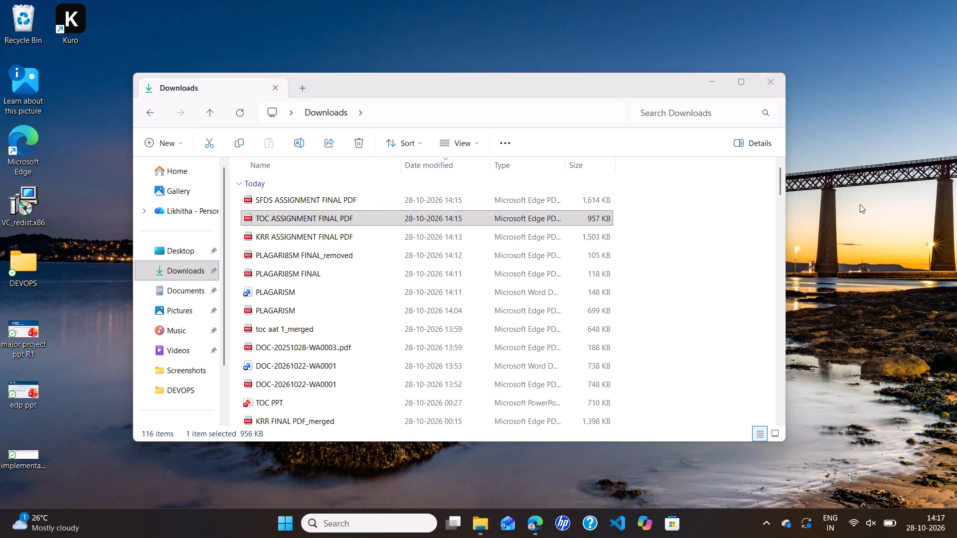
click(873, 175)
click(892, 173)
Close the Downloads File Explorer window and the minimized Edge window holding the merged PDF.
click(717, 88)
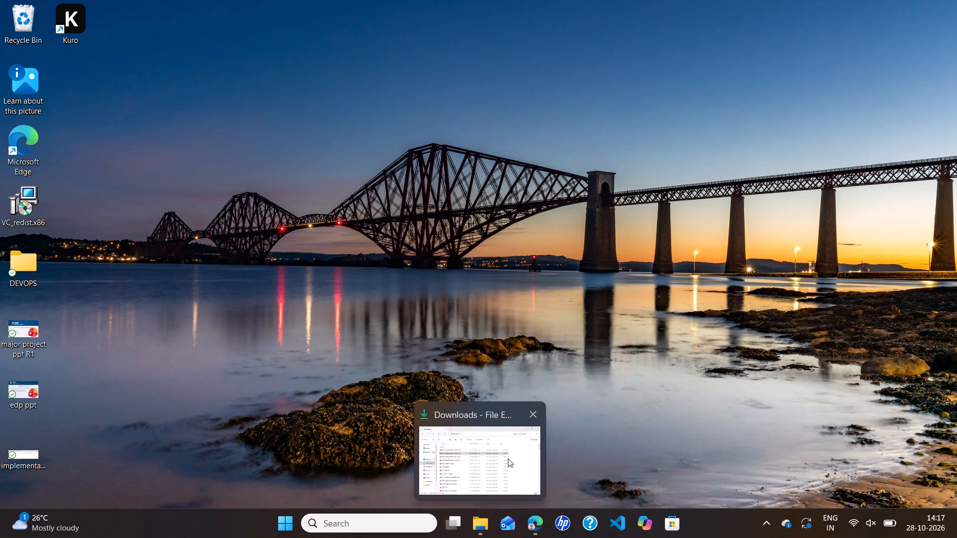
click(530, 419)
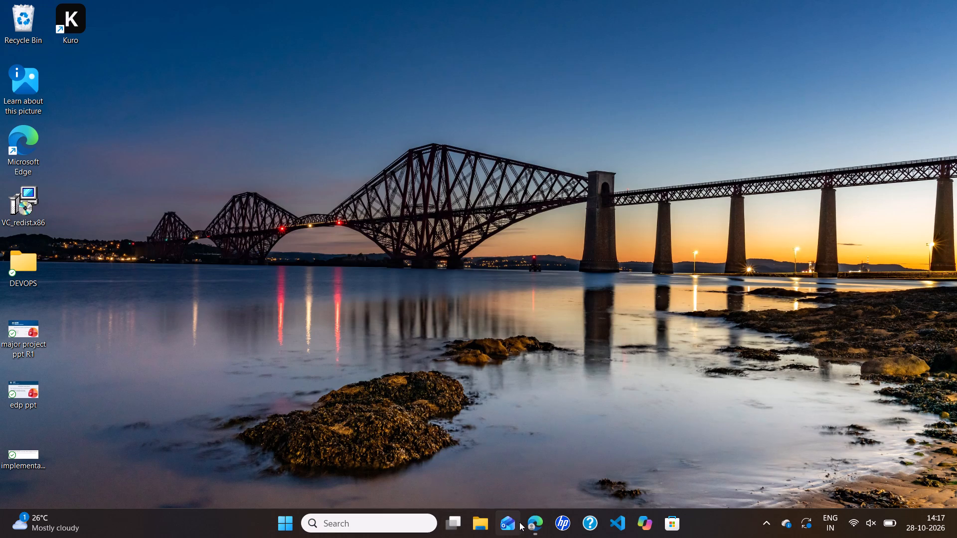
click(563, 412)
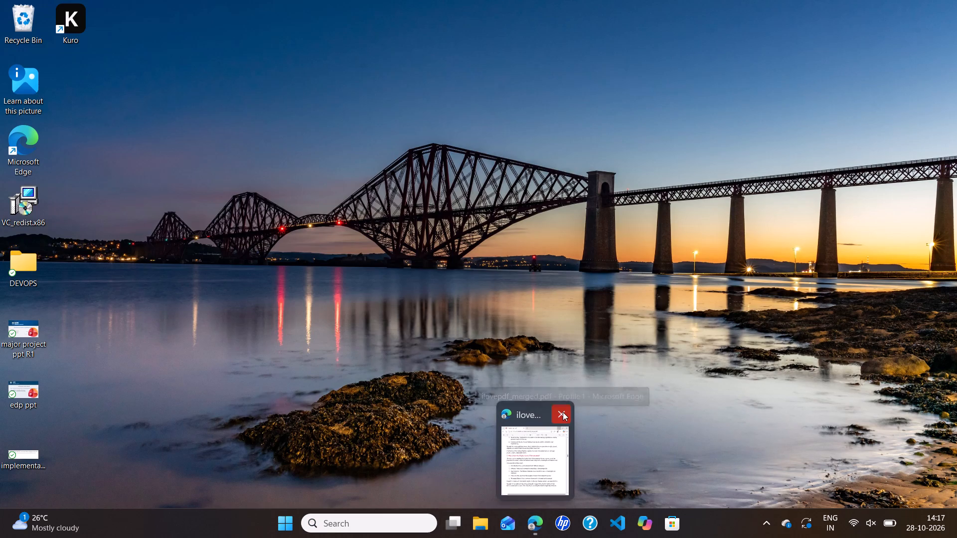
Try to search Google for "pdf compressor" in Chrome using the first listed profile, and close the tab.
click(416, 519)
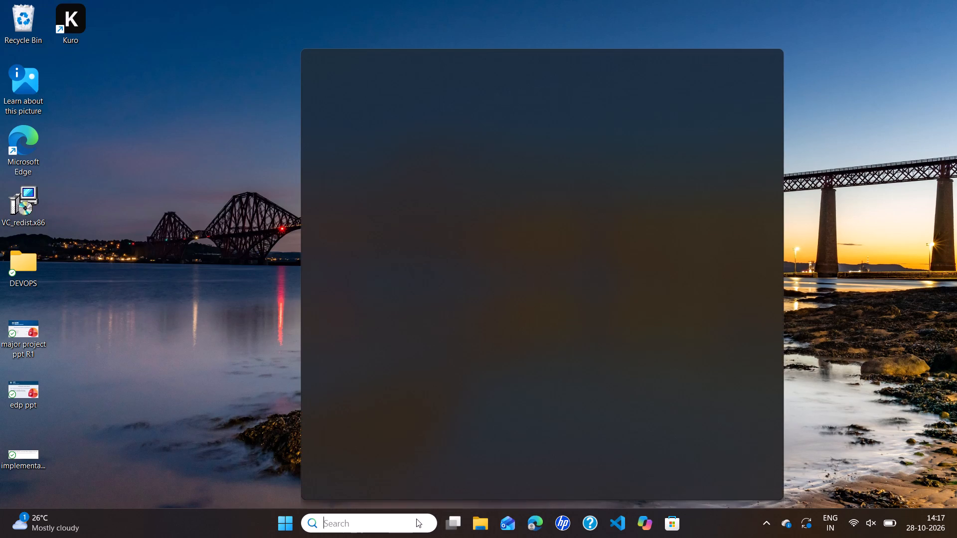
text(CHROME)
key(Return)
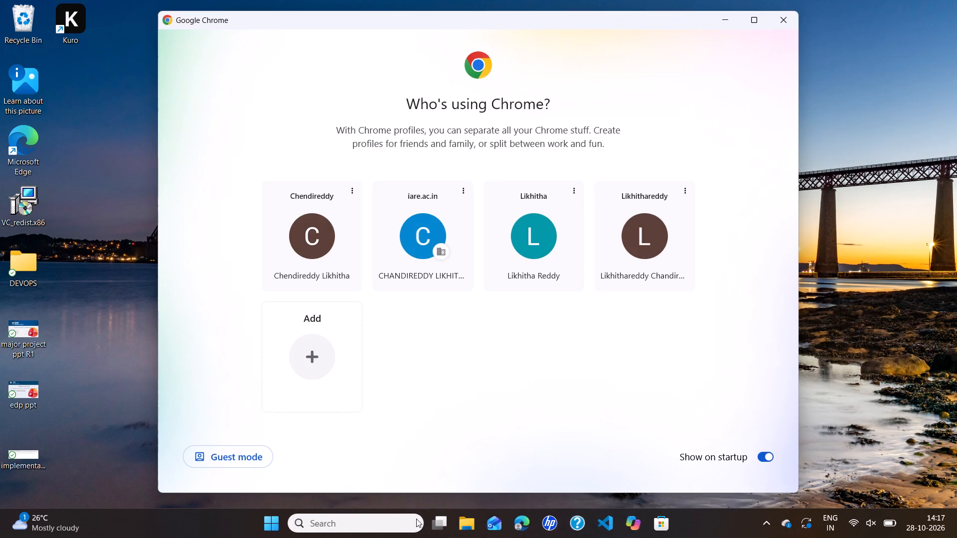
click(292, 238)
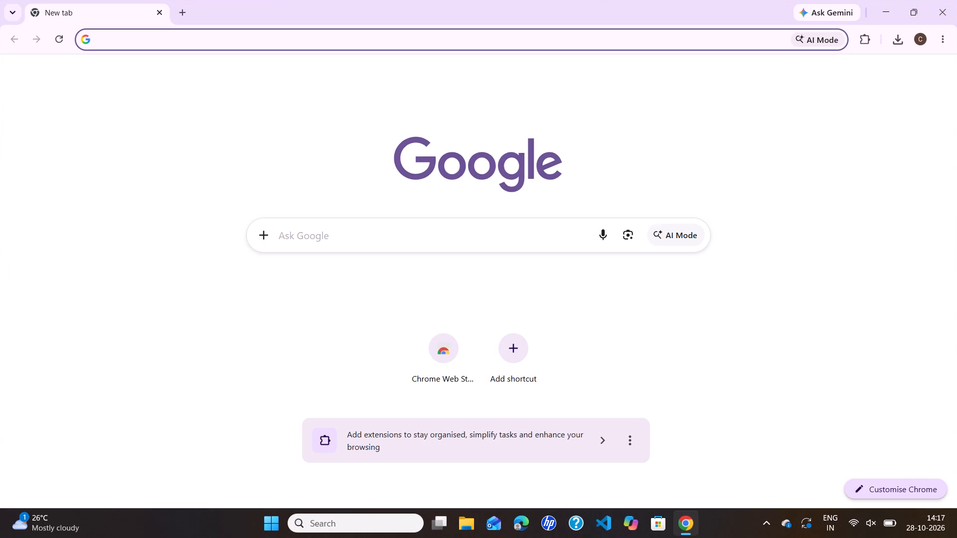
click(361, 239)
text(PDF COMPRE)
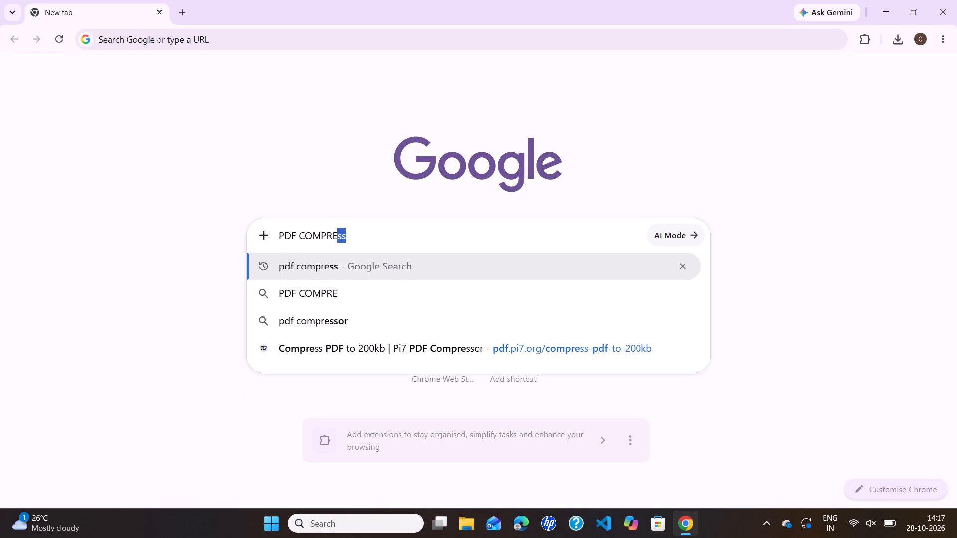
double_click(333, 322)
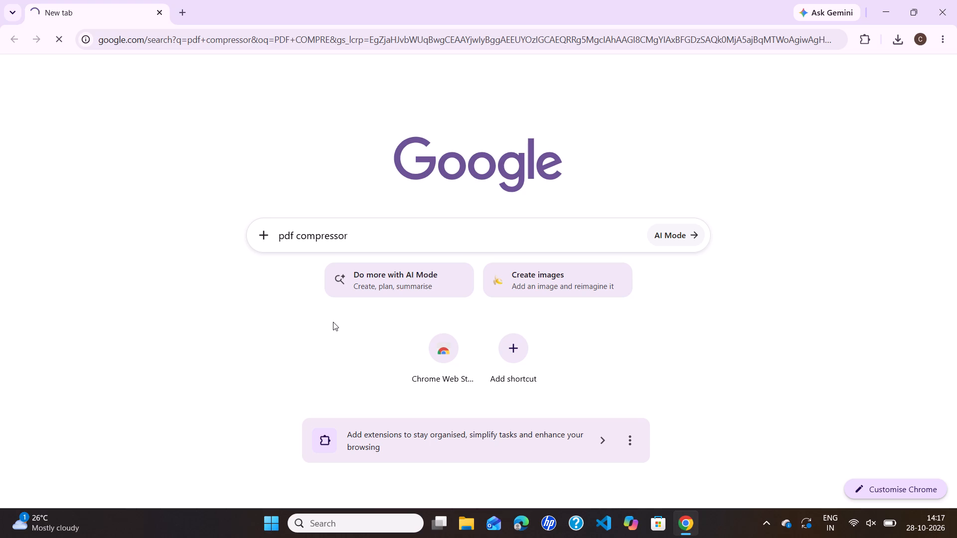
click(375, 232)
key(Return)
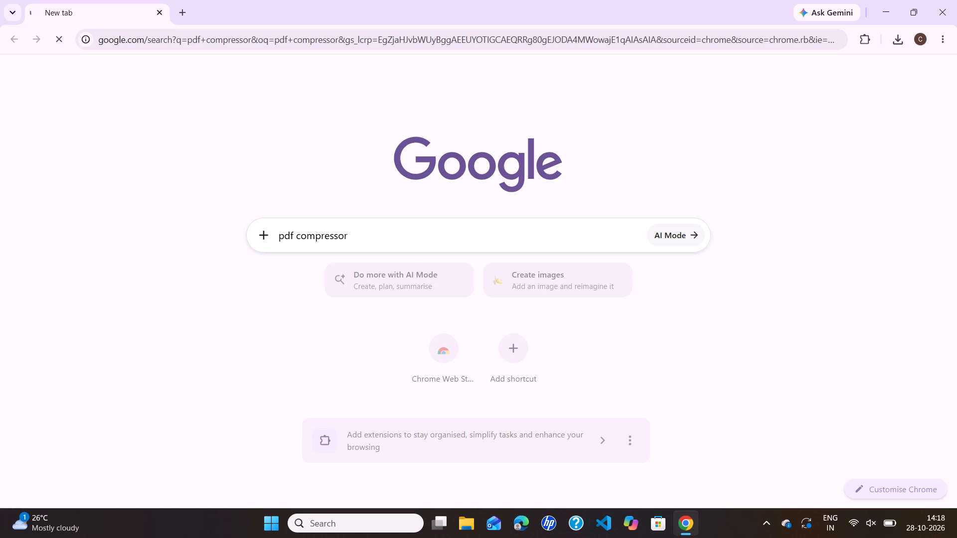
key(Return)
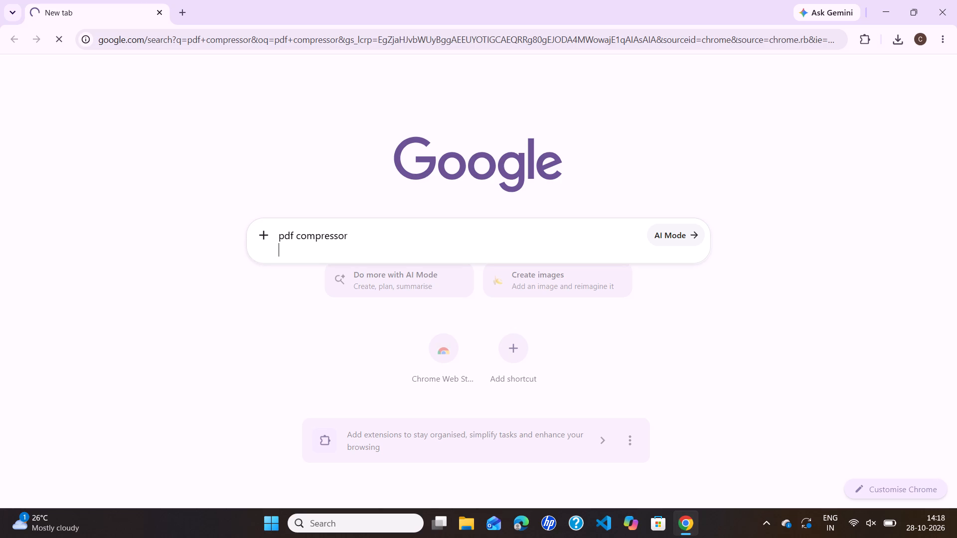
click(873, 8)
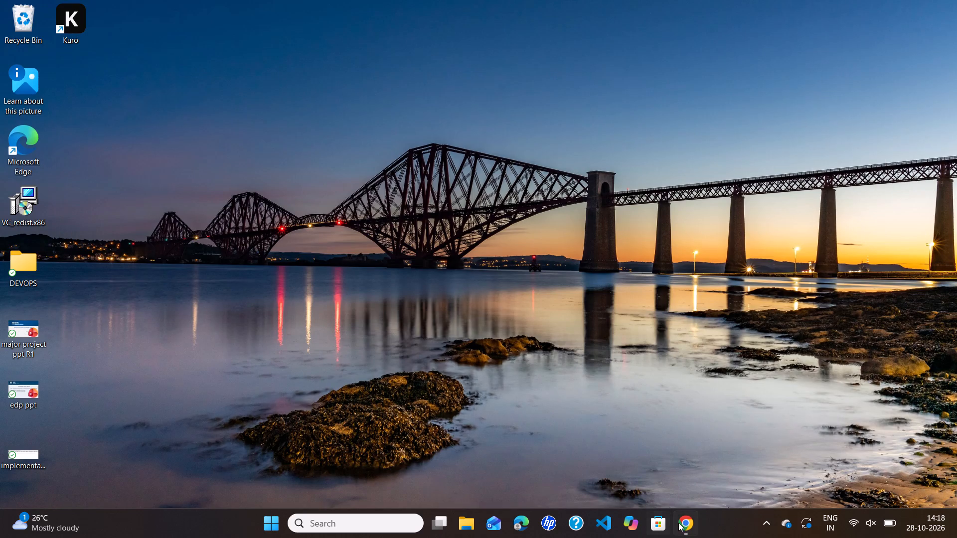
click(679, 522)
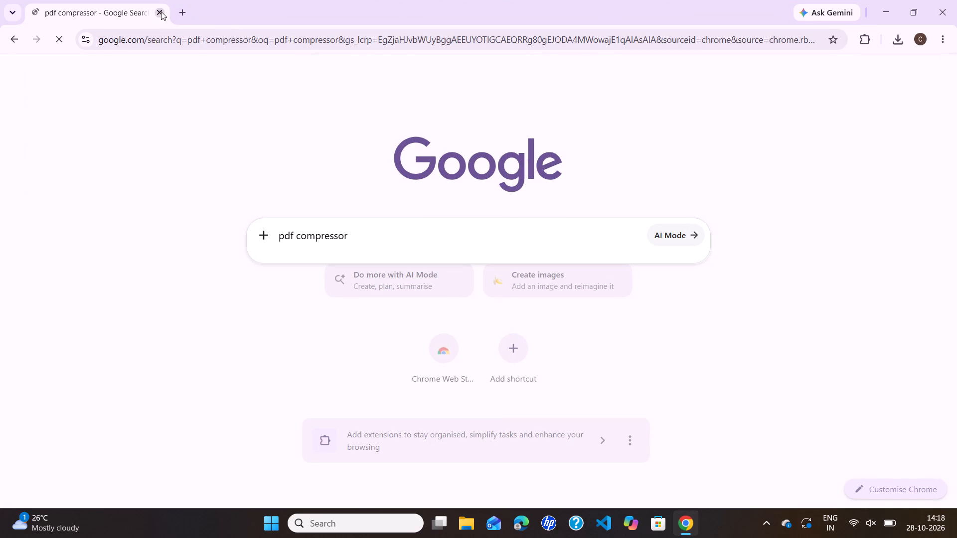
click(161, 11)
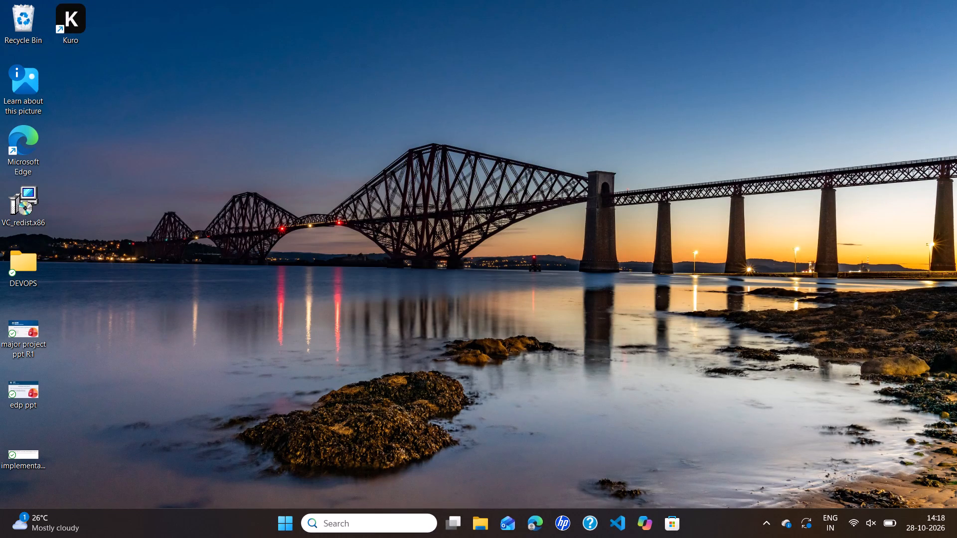
Open Google Chrome from the desktop with the first listed profile.
click(369, 526)
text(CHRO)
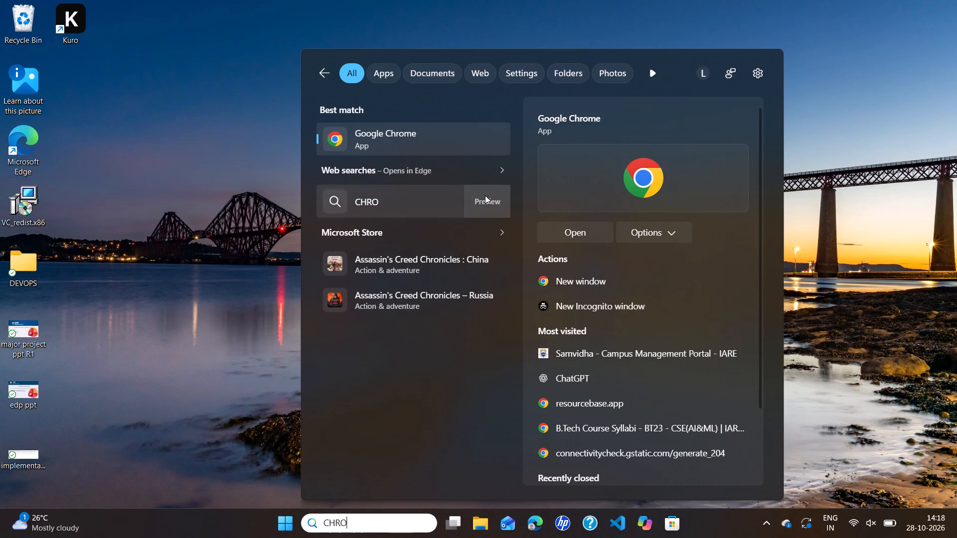
double_click(478, 133)
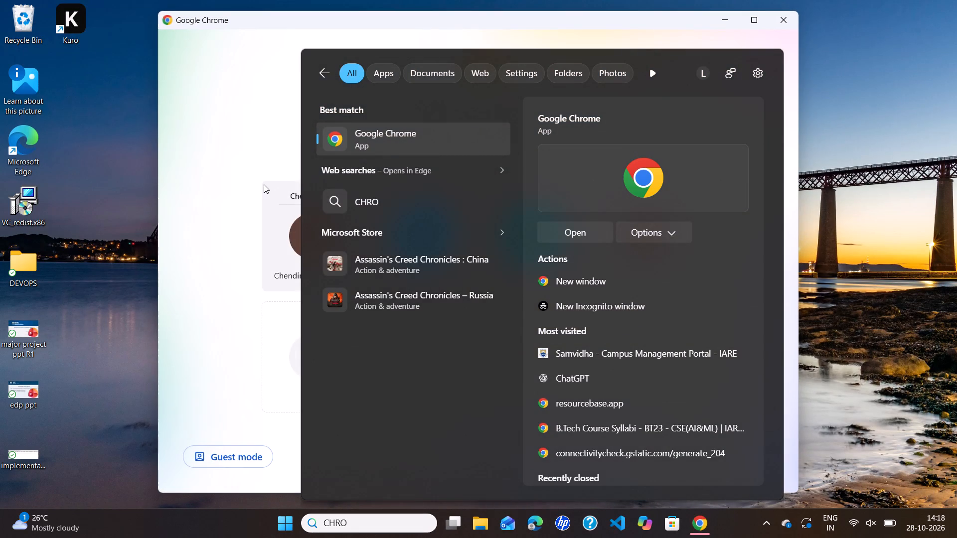
click(261, 185)
click(302, 224)
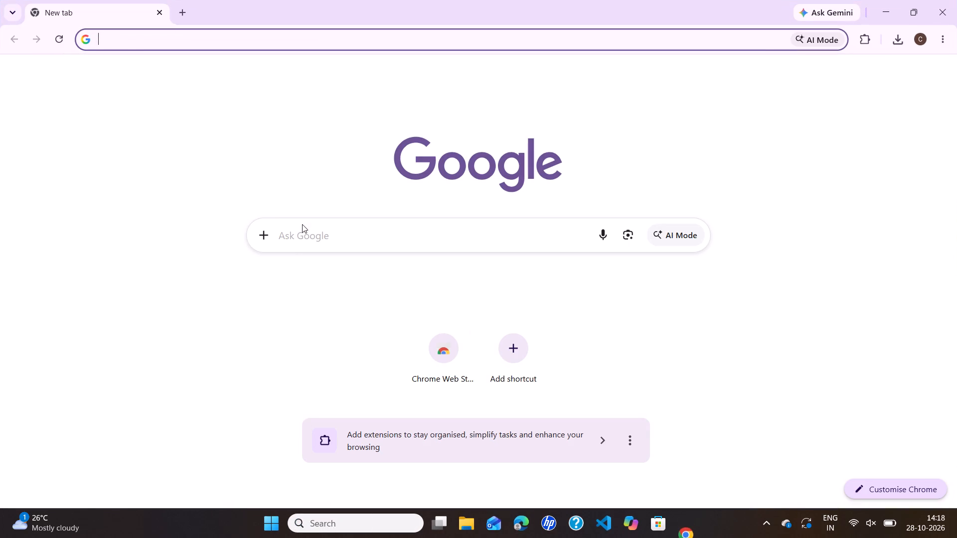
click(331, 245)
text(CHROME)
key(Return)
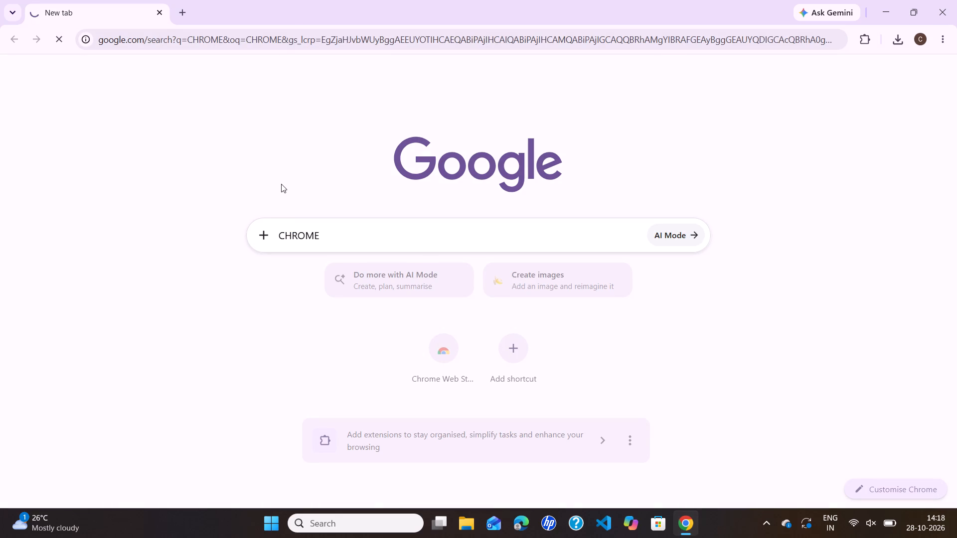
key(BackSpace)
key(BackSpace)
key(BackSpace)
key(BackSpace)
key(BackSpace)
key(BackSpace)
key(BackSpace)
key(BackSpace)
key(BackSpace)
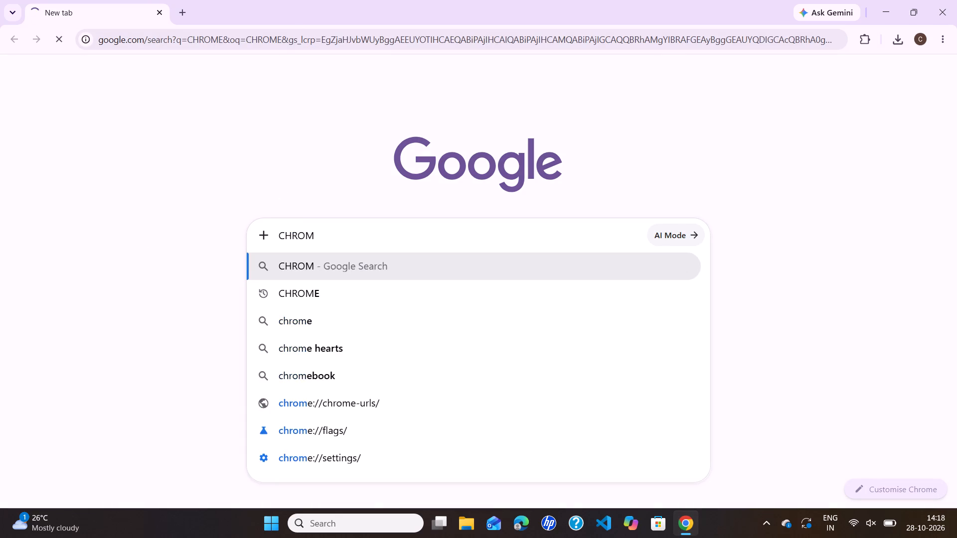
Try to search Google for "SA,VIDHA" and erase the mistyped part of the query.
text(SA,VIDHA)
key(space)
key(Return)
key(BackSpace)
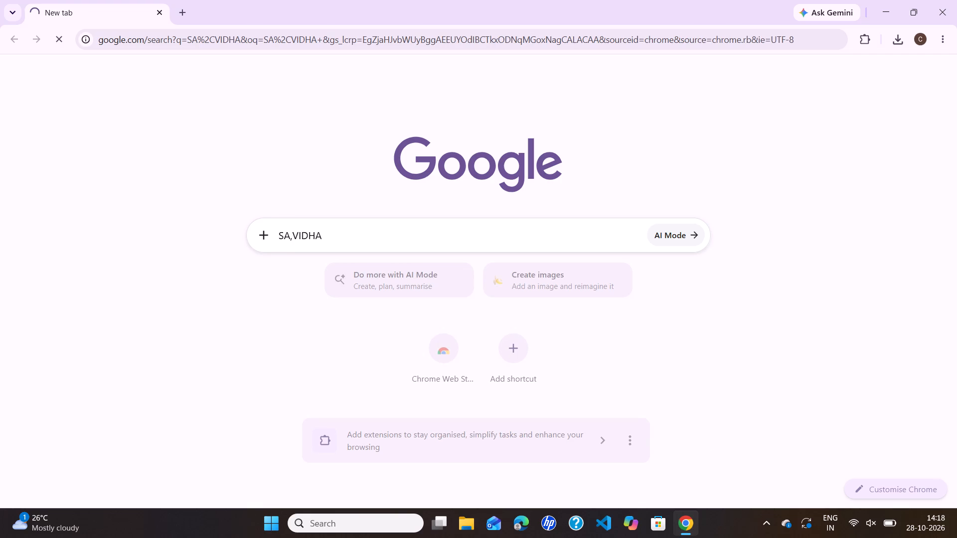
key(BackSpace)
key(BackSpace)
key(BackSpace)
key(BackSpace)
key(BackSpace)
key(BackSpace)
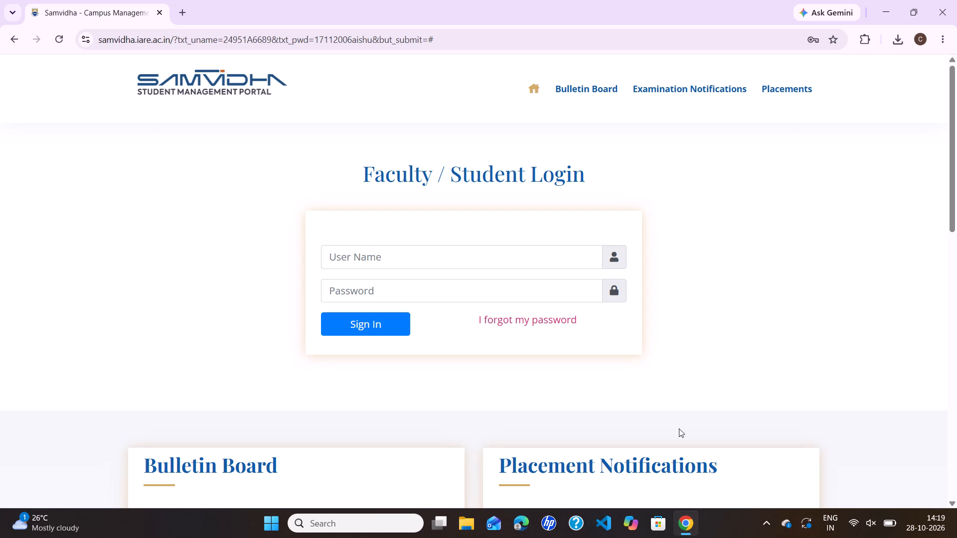
Sign in to the Samvidha student management portal through the Faculty / Student Login form.
click(397, 327)
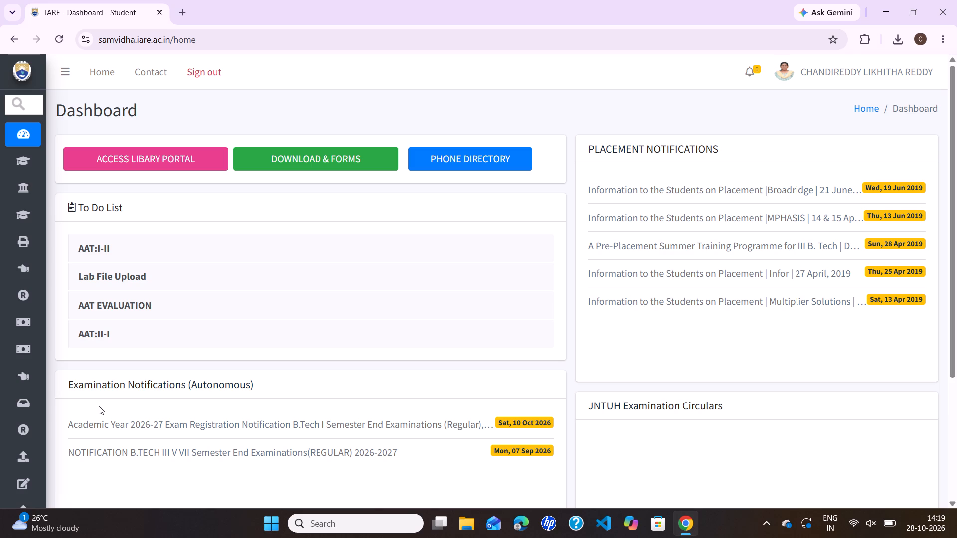
Expand the Uploads section in the student portal's navigation.
scroll(35, 481, down, 6)
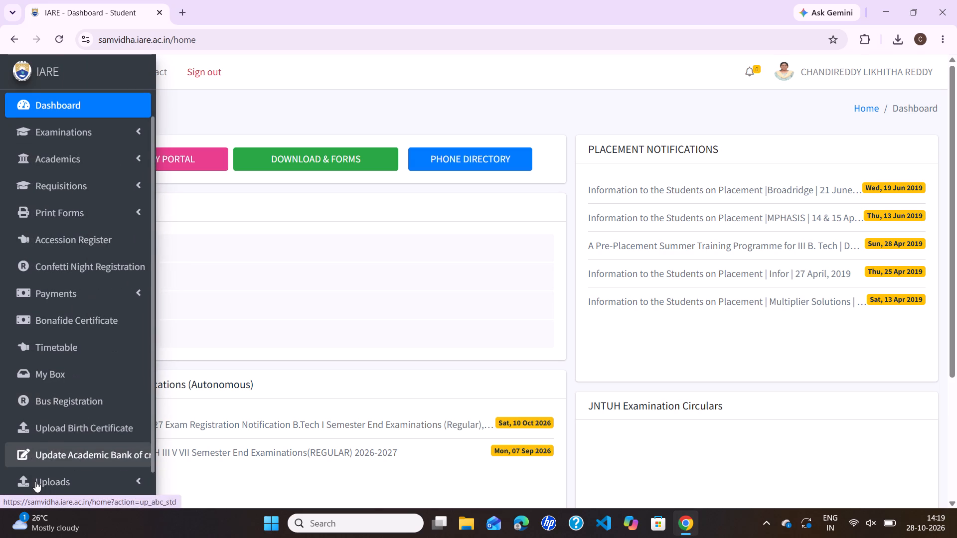
click(53, 431)
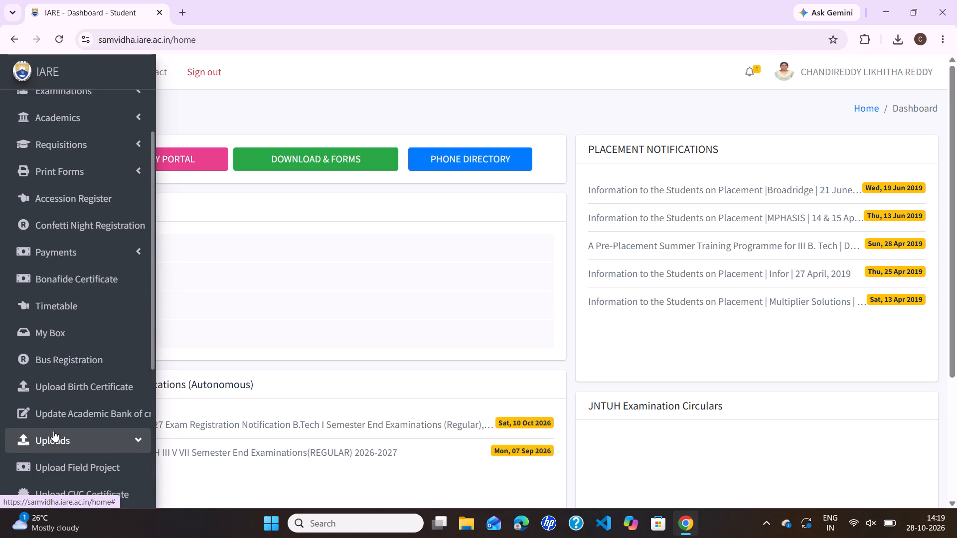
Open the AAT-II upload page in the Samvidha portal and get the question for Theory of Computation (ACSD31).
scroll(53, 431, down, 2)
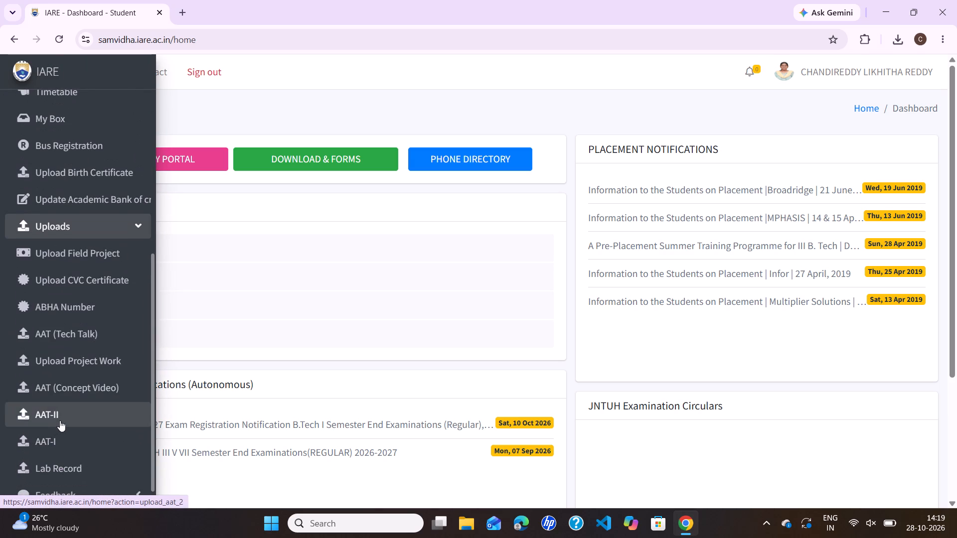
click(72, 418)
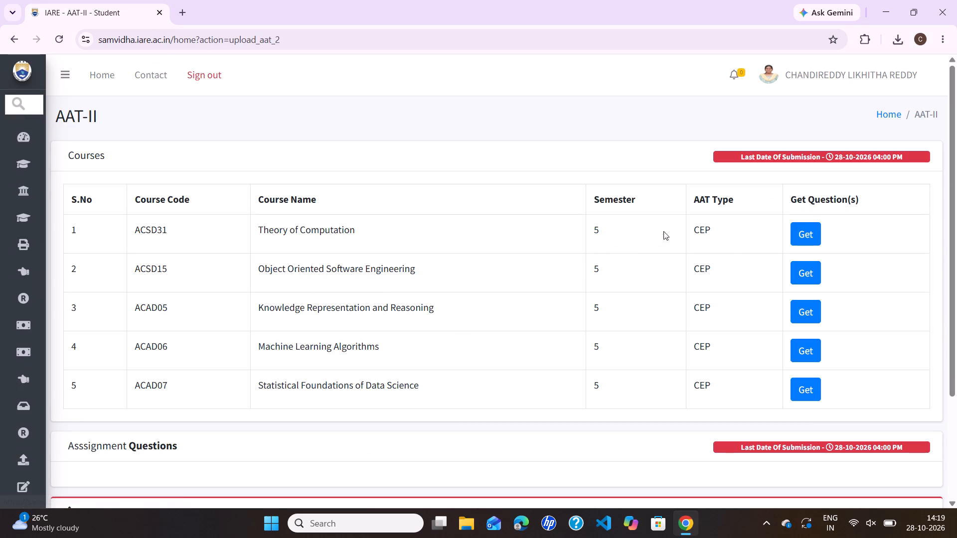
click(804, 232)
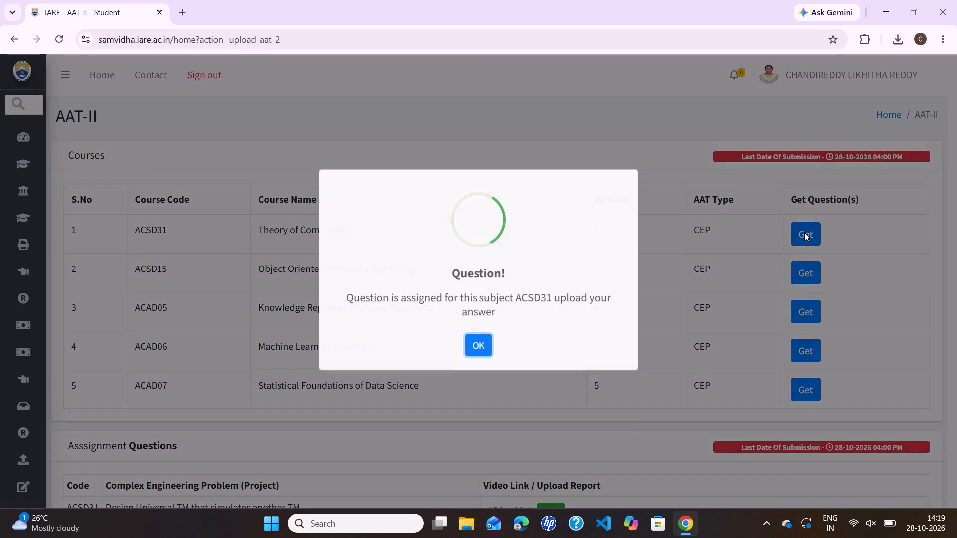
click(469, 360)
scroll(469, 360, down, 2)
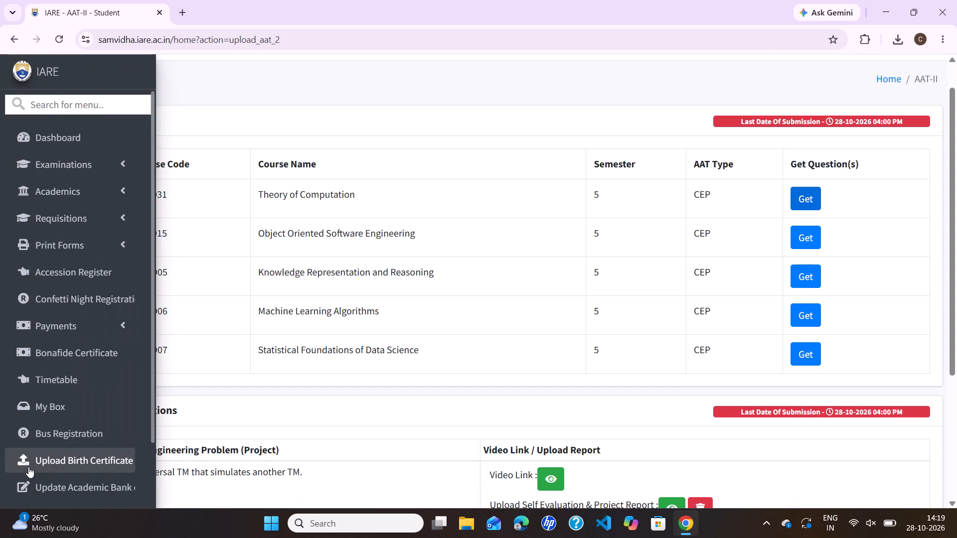
Open the AAT-I upload page and get the ASSIGNMENT-I questions for Theory of Computation (ACSD31).
scroll(50, 460, down, 3)
click(58, 443)
scroll(58, 443, down, 2)
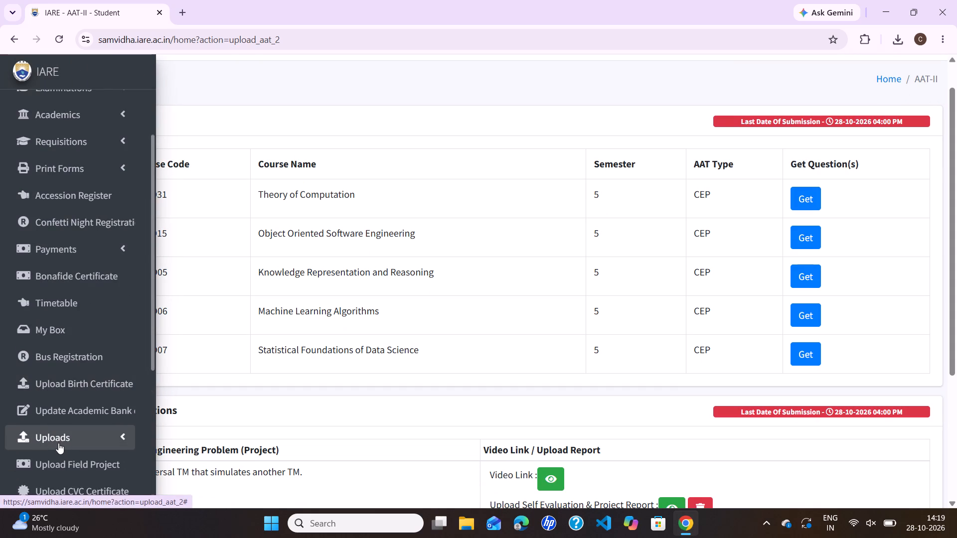
scroll(58, 443, down, 1)
double_click(59, 417)
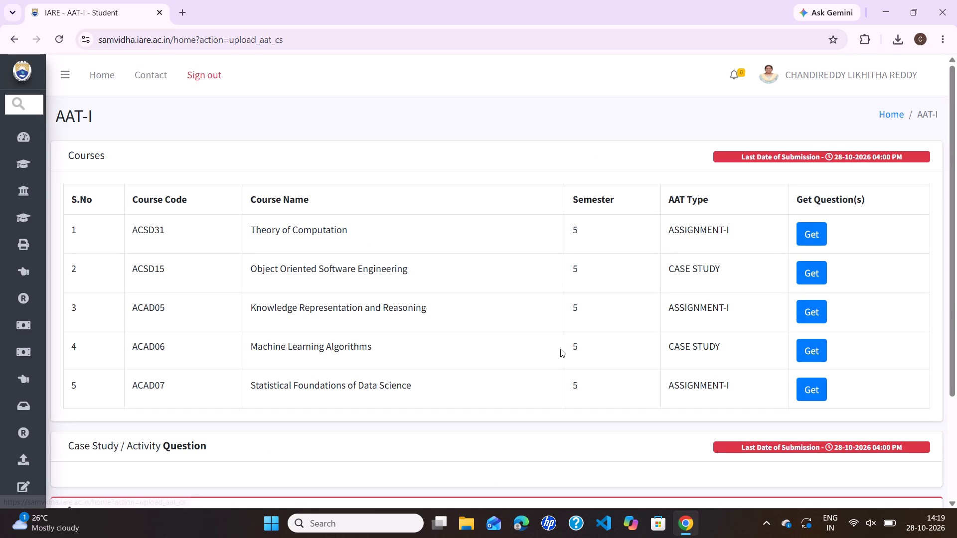
click(805, 235)
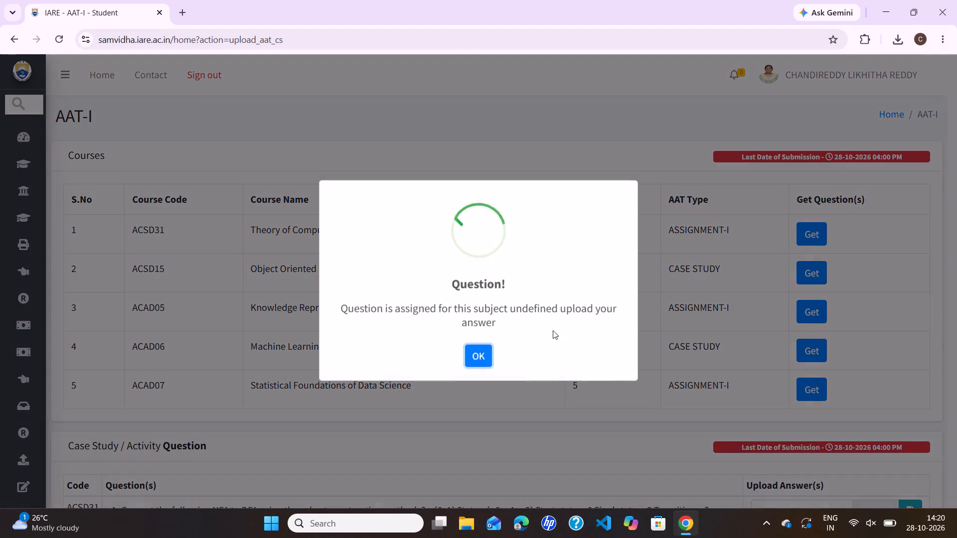
click(475, 357)
scroll(481, 403, down, 3)
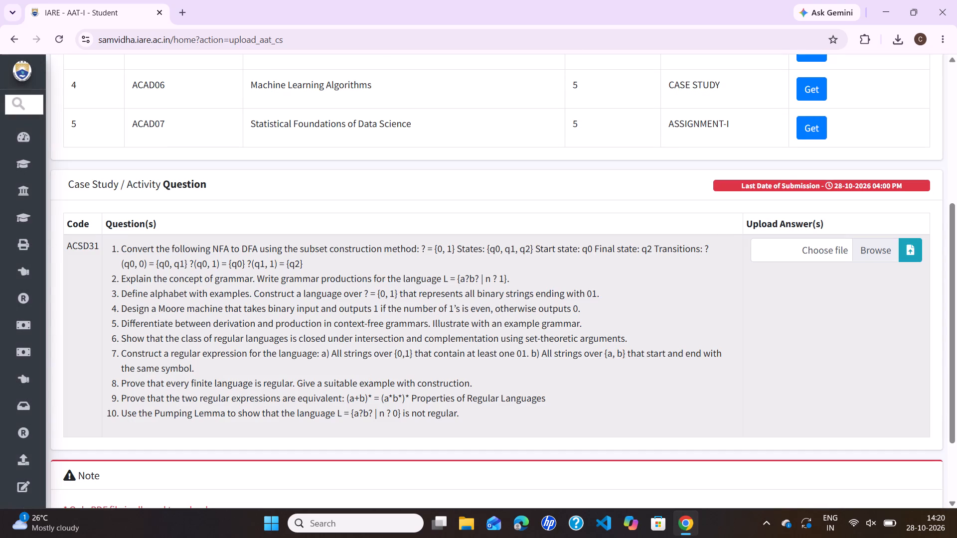
Upload TOC ASSIGNMENT FINAL PDF from Downloads as the answer for Theory of Computation (ACSD31).
click(911, 239)
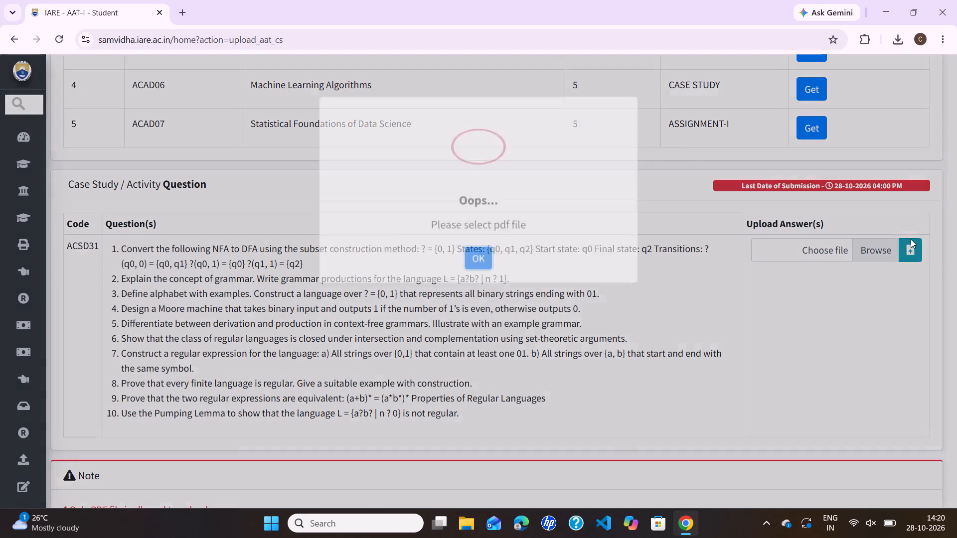
click(486, 352)
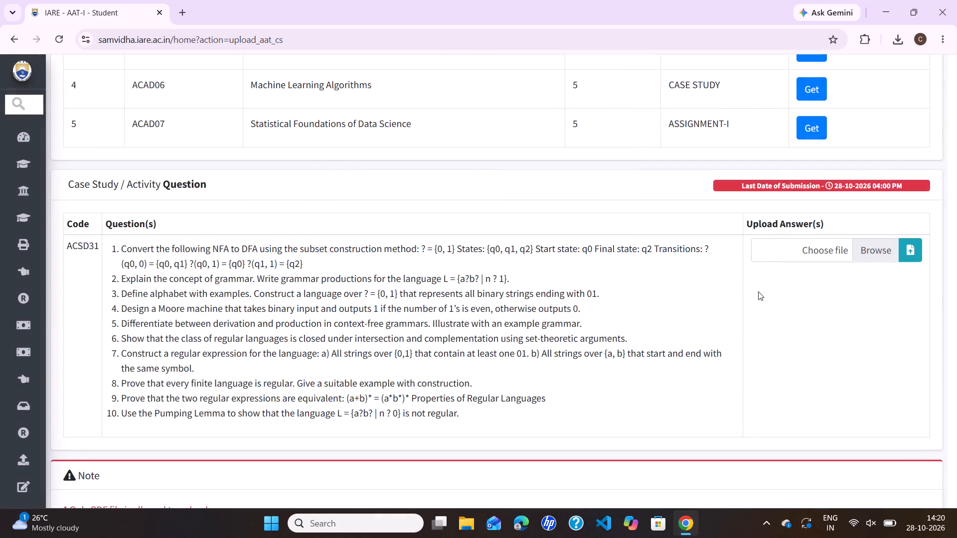
click(813, 242)
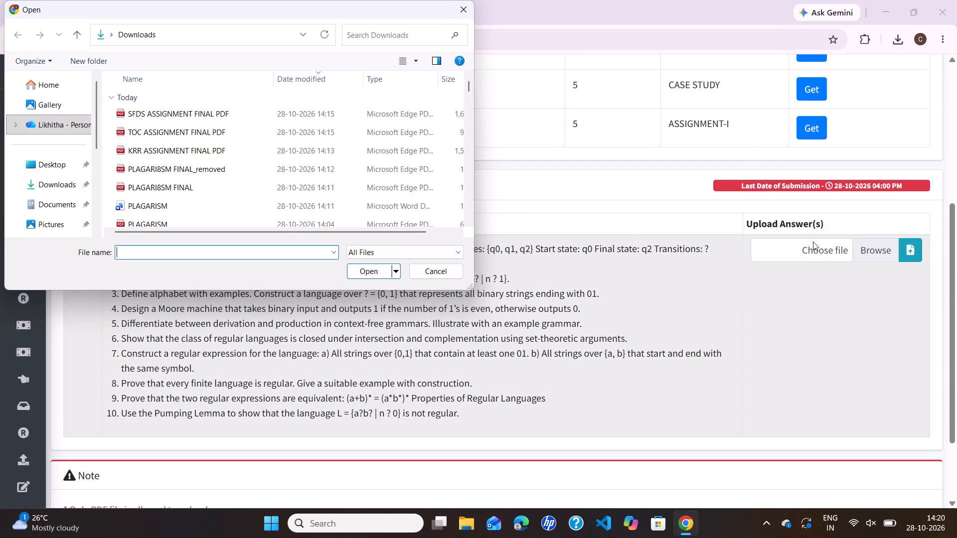
click(250, 134)
click(371, 271)
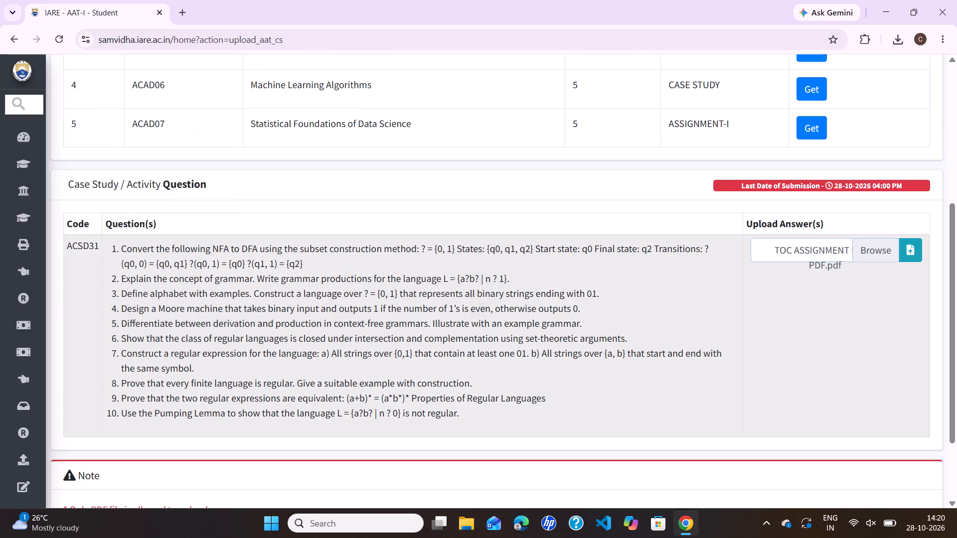
click(913, 256)
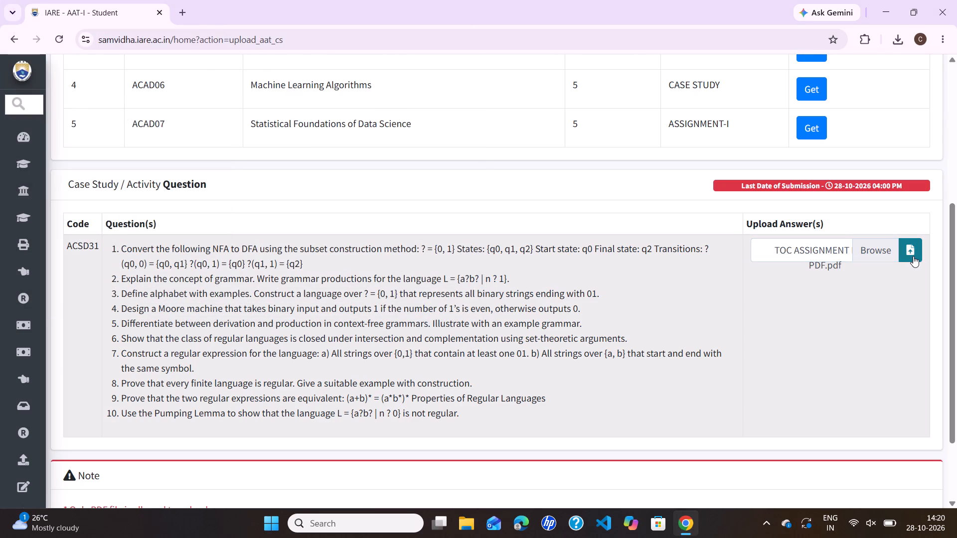
click(910, 254)
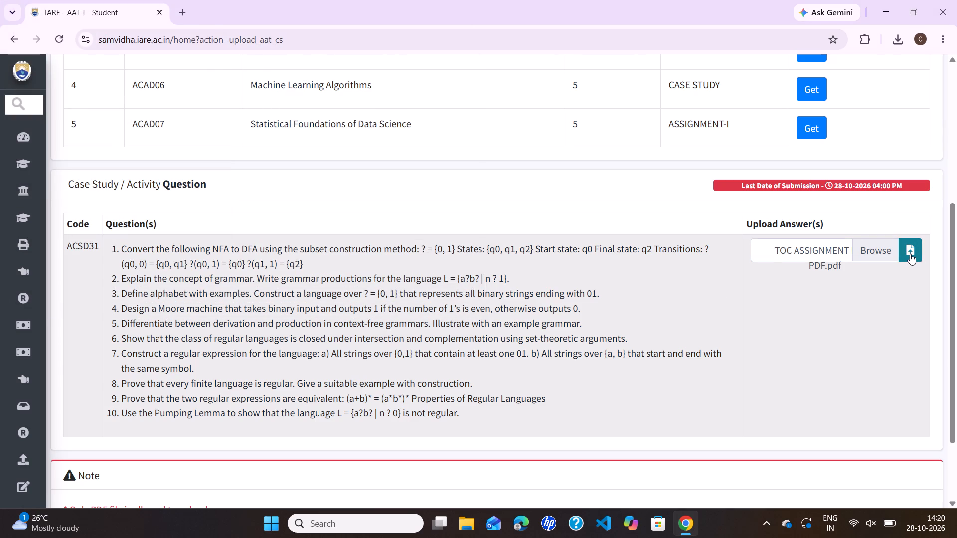
click(910, 254)
double_click(910, 254)
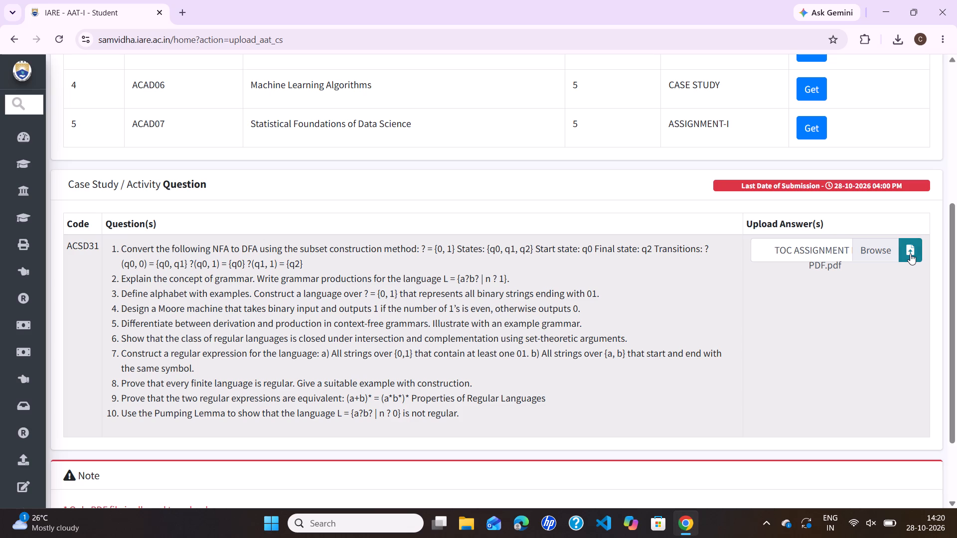
click(903, 244)
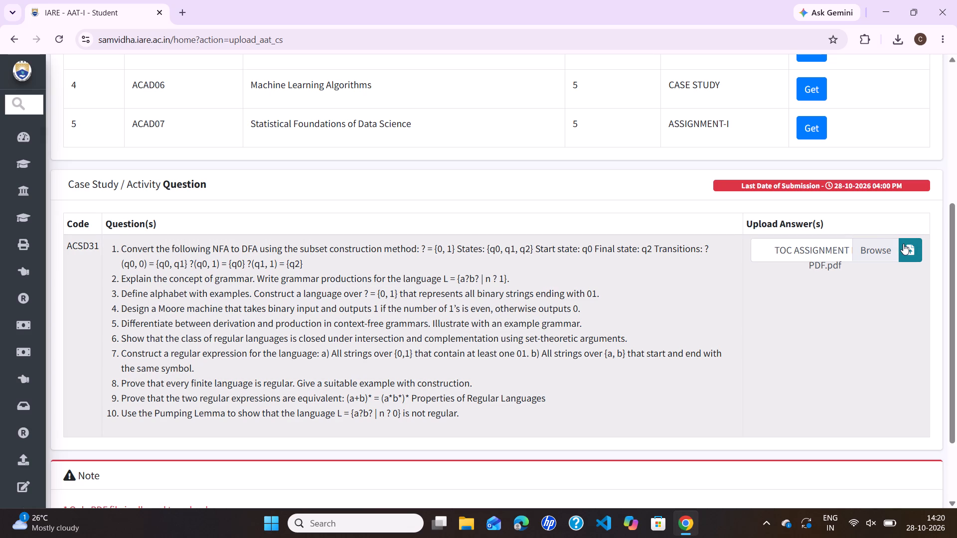
triple_click(903, 244)
click(903, 244)
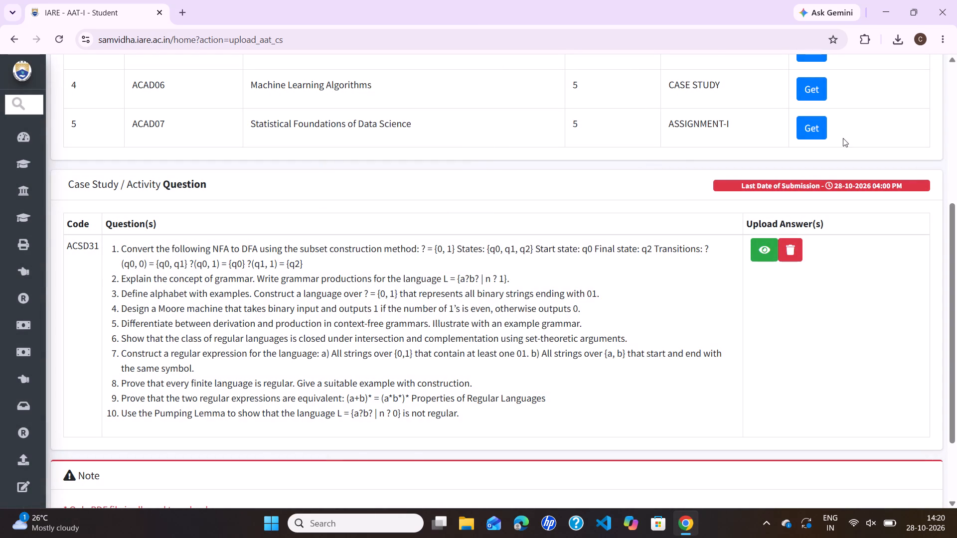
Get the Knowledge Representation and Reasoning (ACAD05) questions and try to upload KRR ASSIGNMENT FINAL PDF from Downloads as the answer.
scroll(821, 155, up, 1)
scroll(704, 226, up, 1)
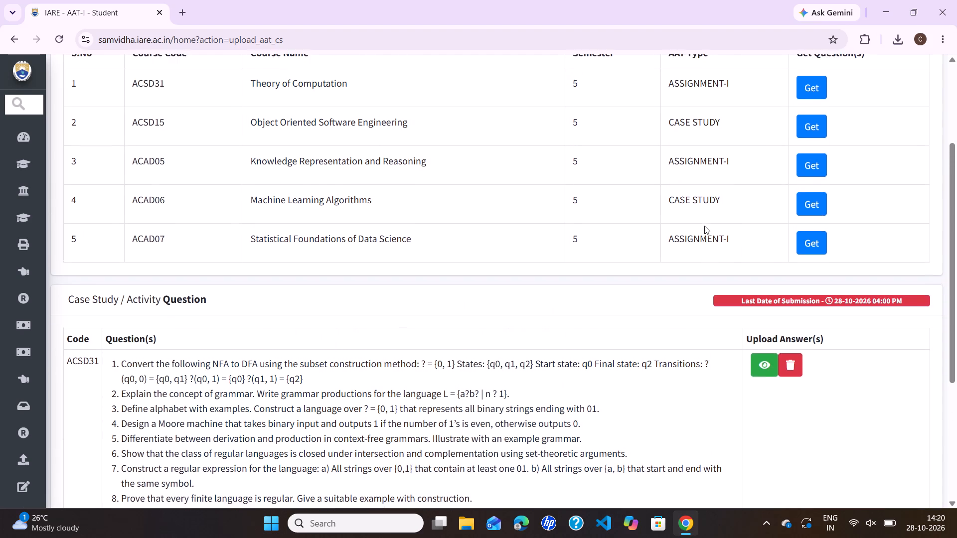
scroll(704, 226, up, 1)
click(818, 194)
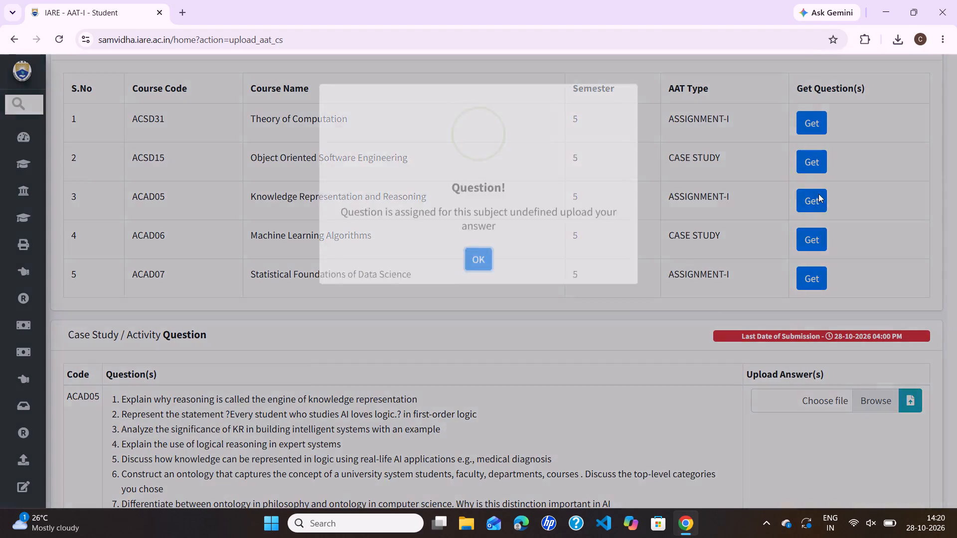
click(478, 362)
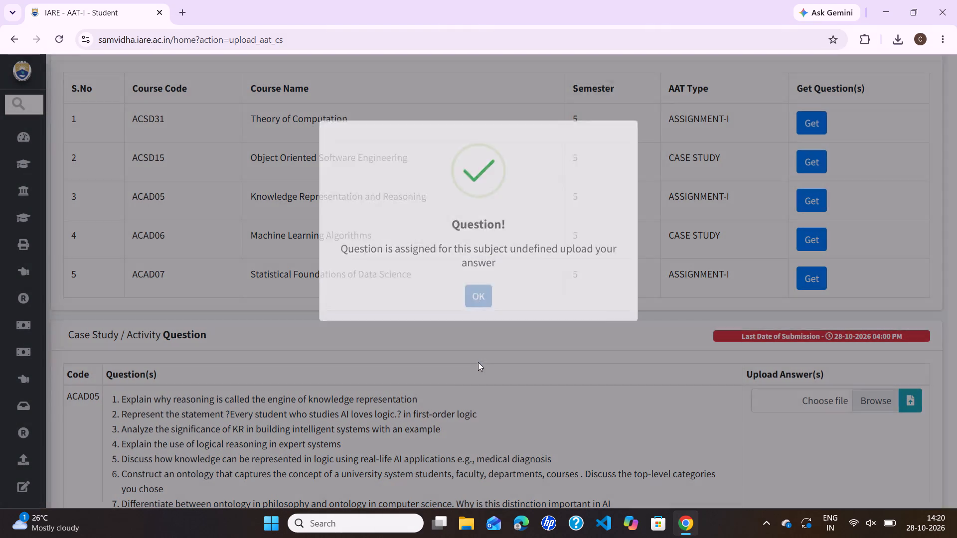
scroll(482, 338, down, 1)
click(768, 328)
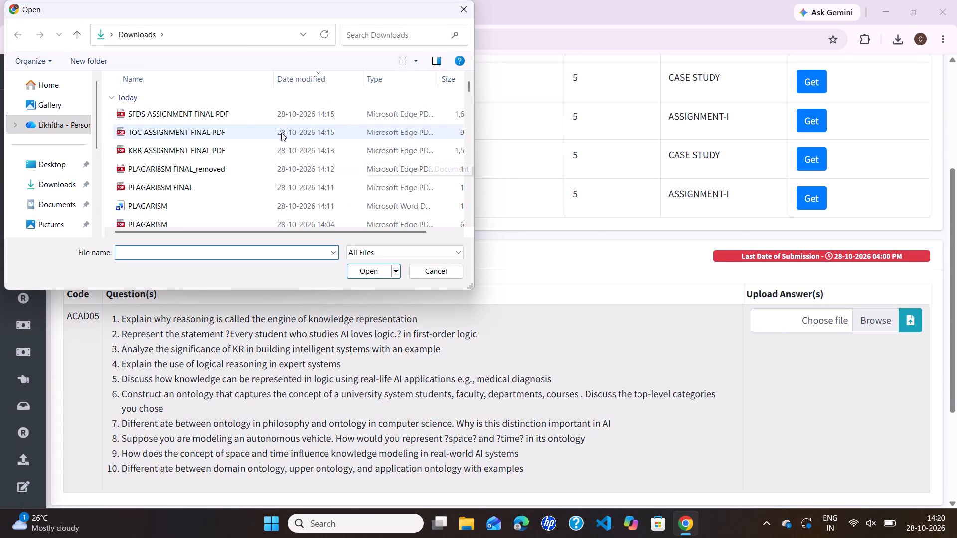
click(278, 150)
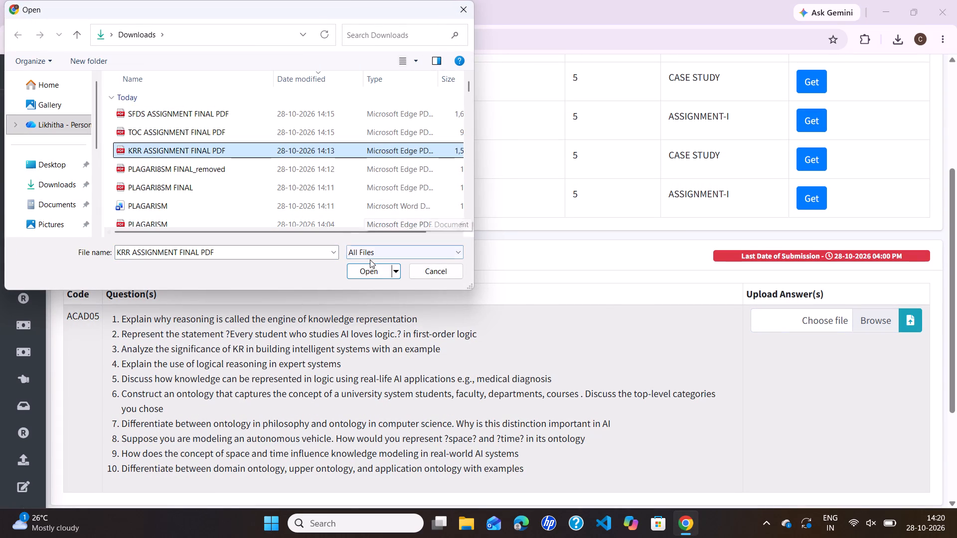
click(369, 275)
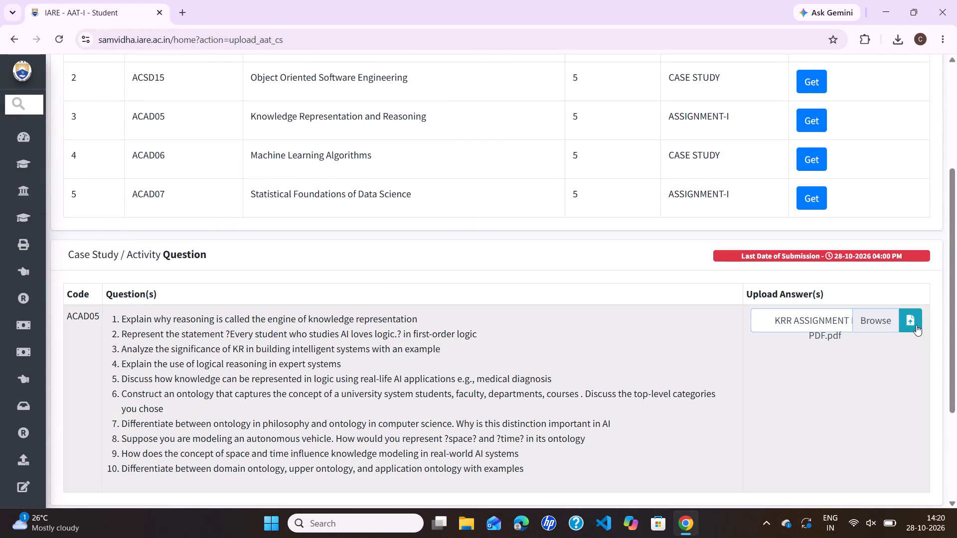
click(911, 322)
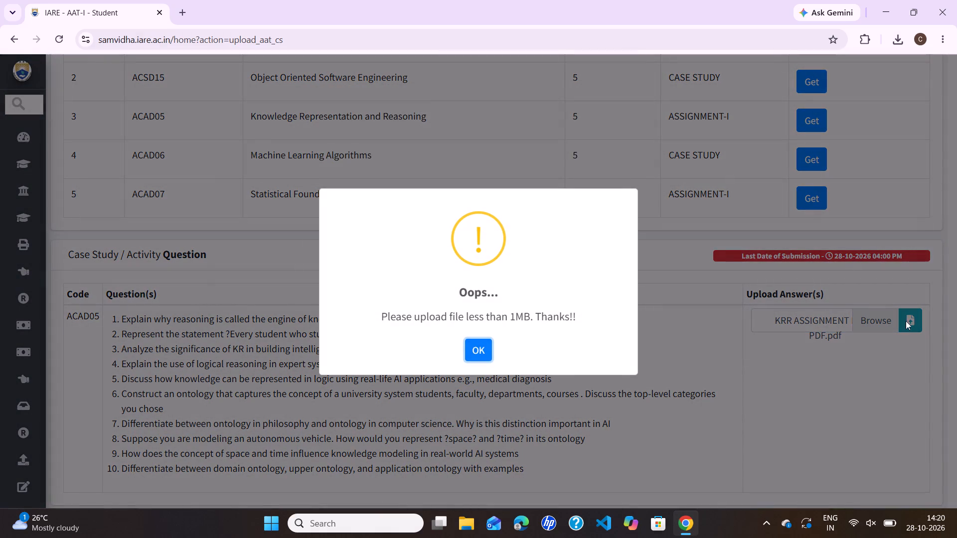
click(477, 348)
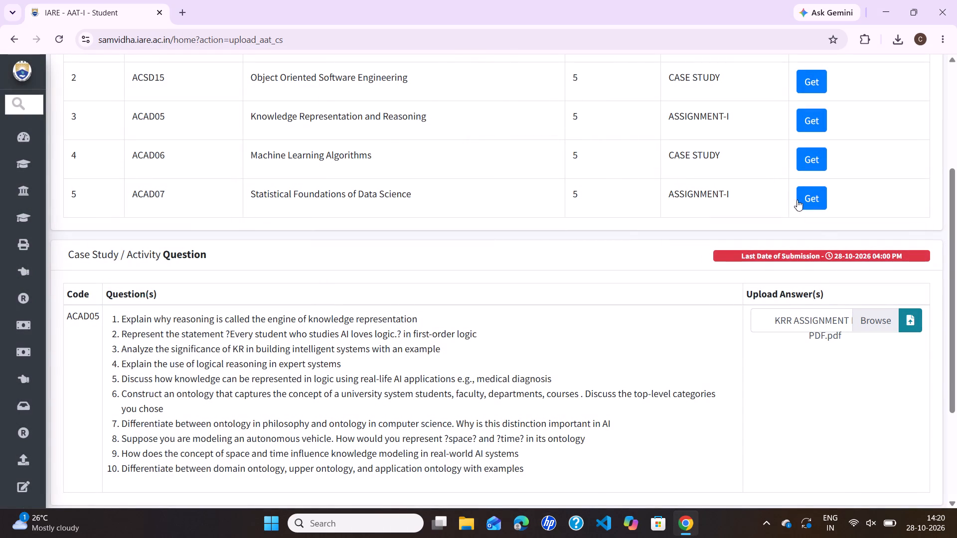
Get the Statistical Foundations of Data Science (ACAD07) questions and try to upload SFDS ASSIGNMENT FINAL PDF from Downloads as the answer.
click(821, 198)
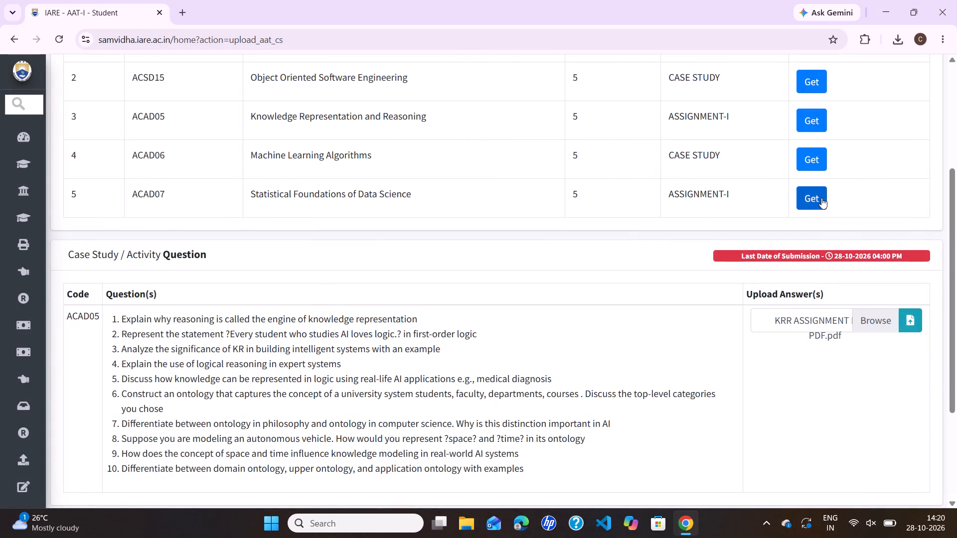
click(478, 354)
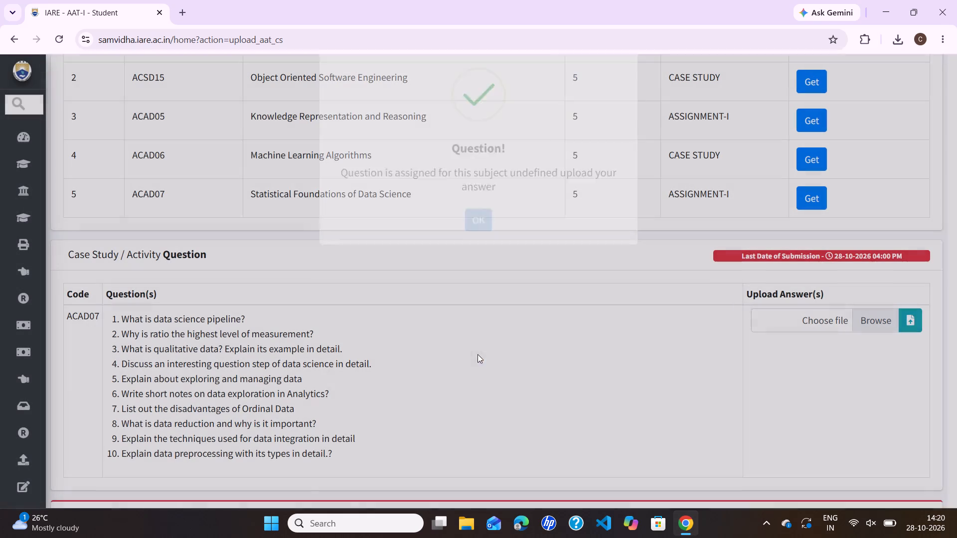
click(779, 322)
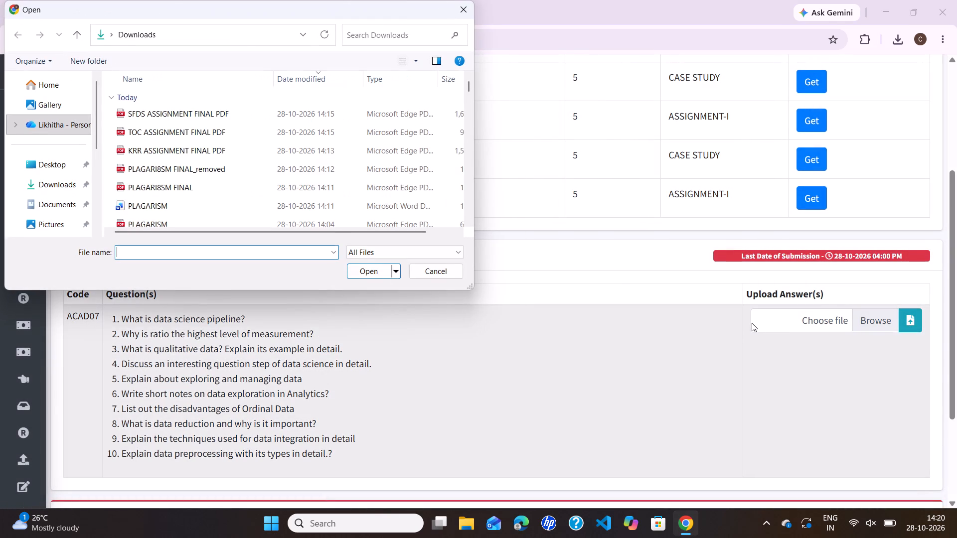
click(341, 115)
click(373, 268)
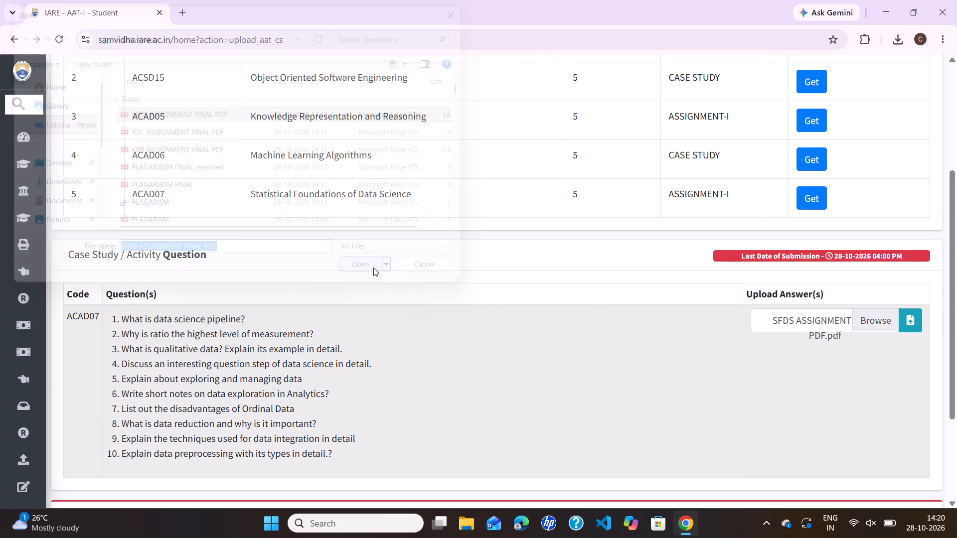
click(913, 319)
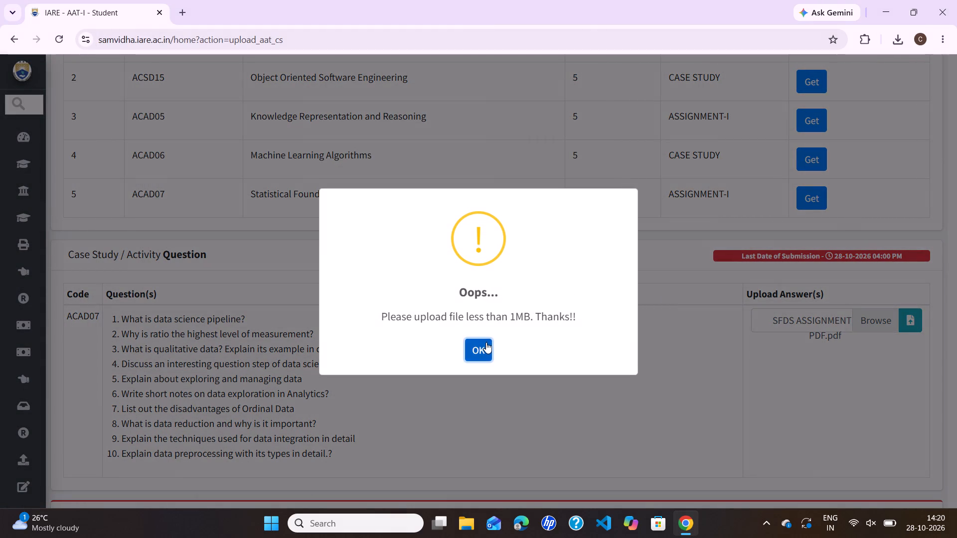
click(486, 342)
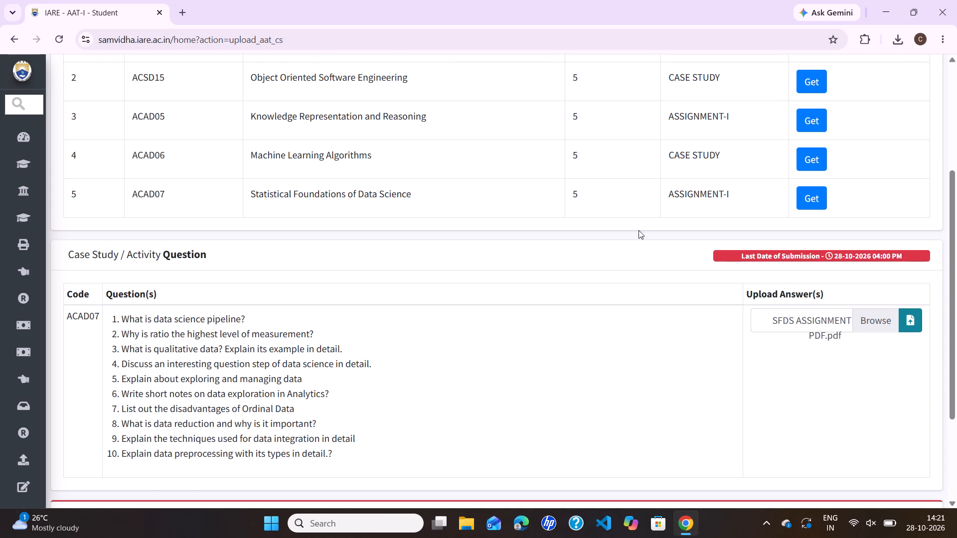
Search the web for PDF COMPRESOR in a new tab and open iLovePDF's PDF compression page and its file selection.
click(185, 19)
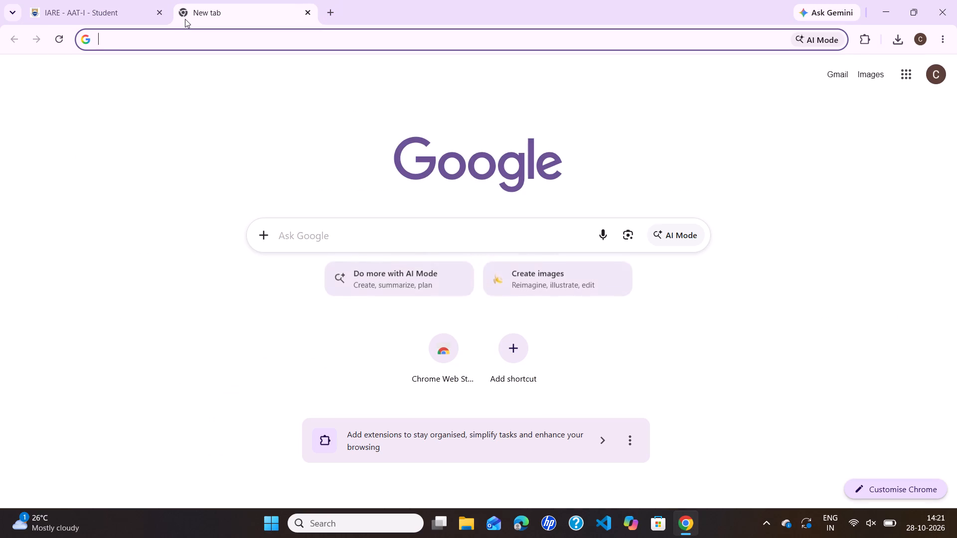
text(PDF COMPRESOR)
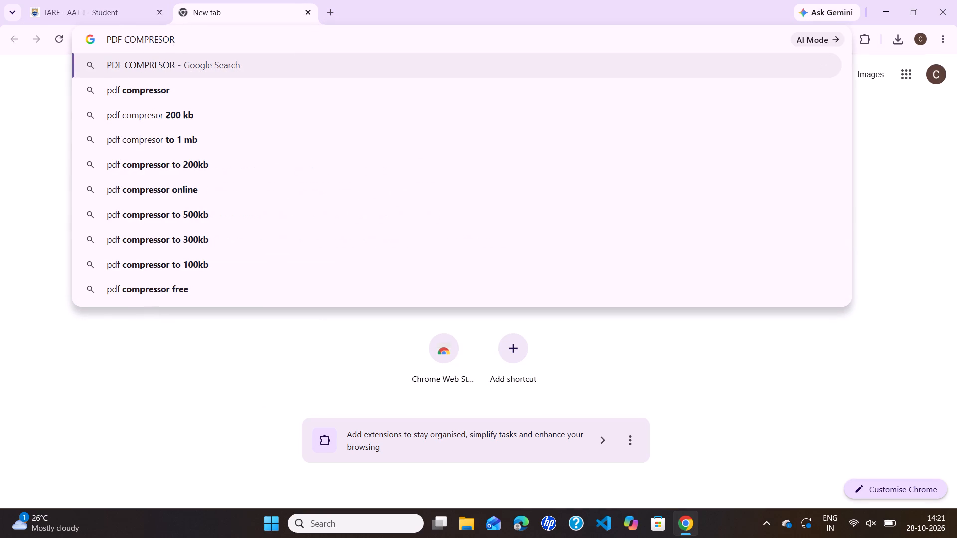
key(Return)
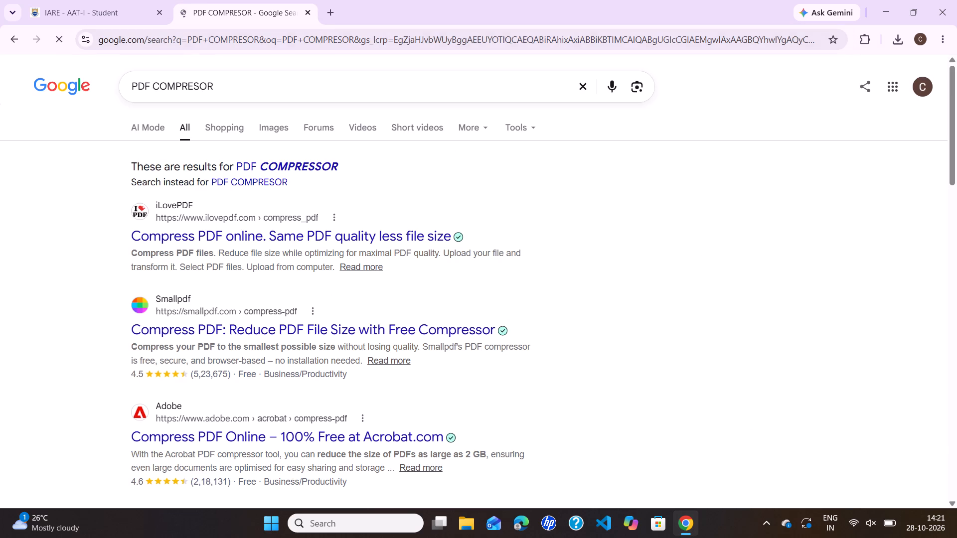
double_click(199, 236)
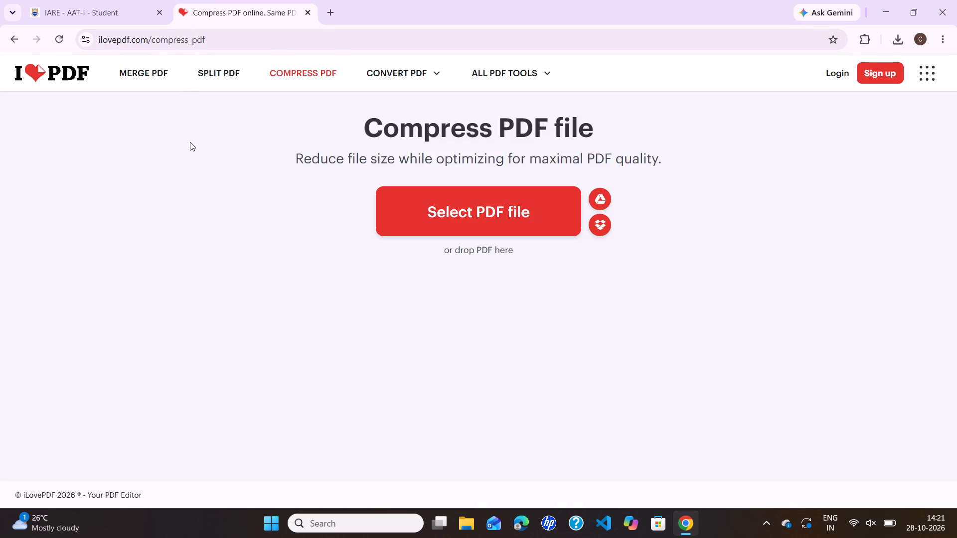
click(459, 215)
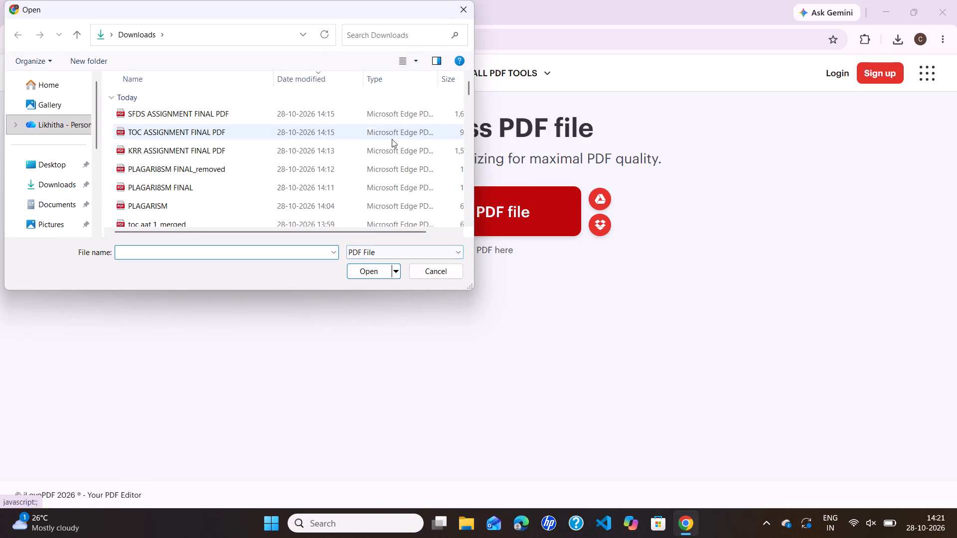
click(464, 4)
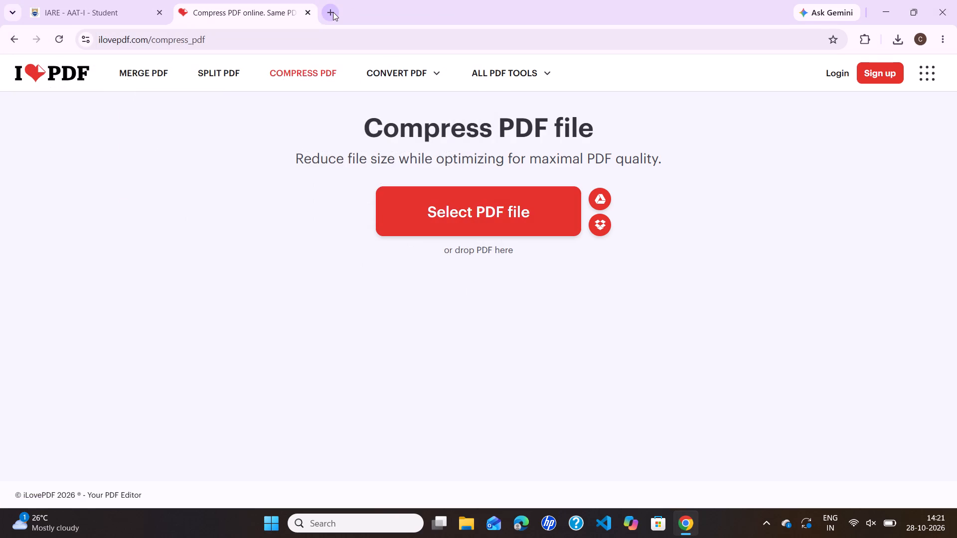
Search the web for PDF COMPRESSOR in another new tab and open the Pi7 PDF compression page.
click(333, 12)
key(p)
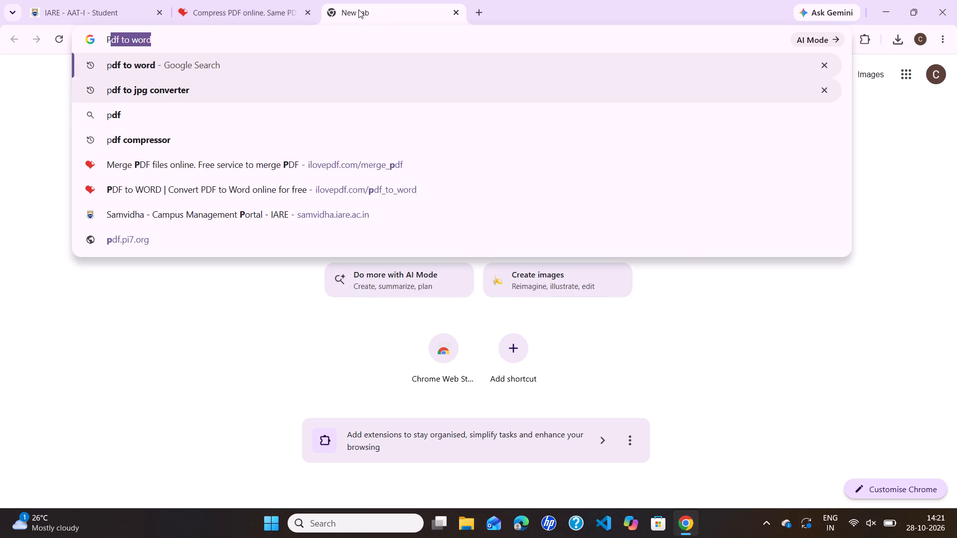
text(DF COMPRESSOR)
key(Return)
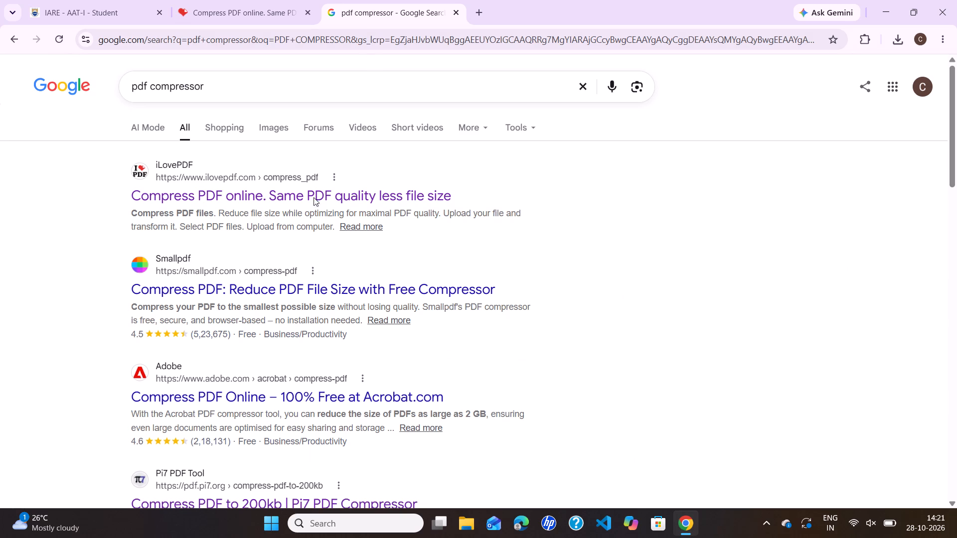
scroll(233, 414, down, 1)
click(230, 452)
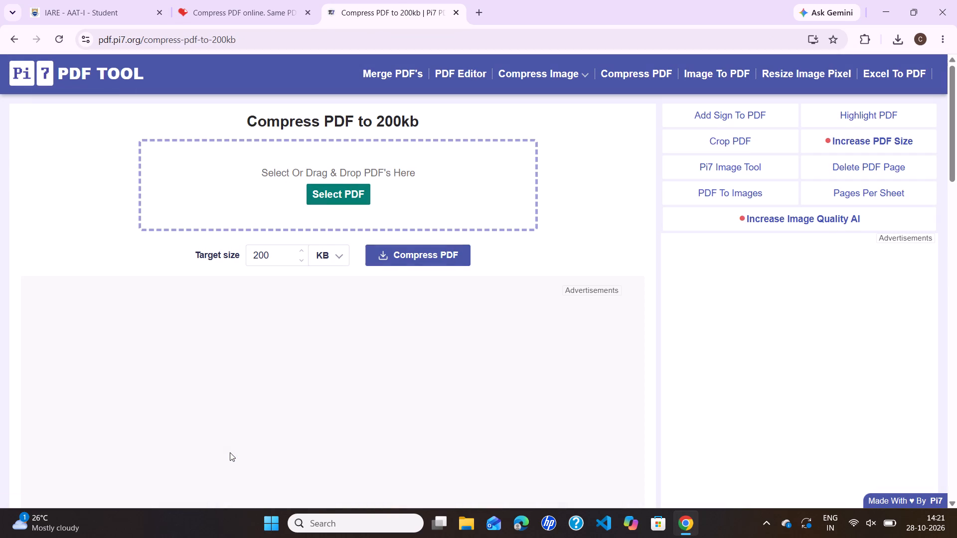
Compress SFDS ASSIGNMENT FINAL PDF and KRR ASSIGNMENT FINAL PDF from Downloads with a target size of 900 KB.
click(274, 261)
key(BackSpace)
key(BackSpace)
key(BackSpace)
key(BackSpace)
key(BackSpace)
key(BackSpace)
key(BackSpace)
key(BackSpace)
key(BackSpace)
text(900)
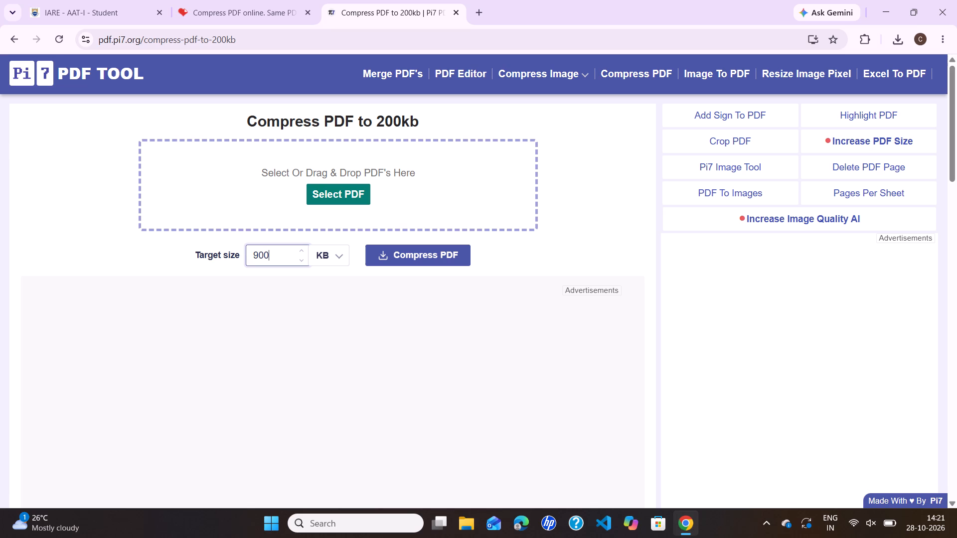
click(334, 190)
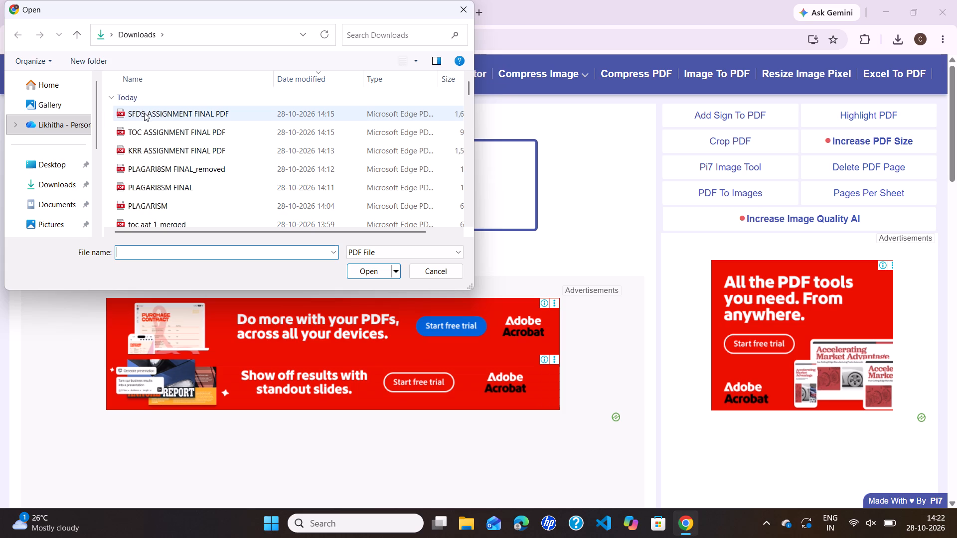
drag(112, 110, 161, 152)
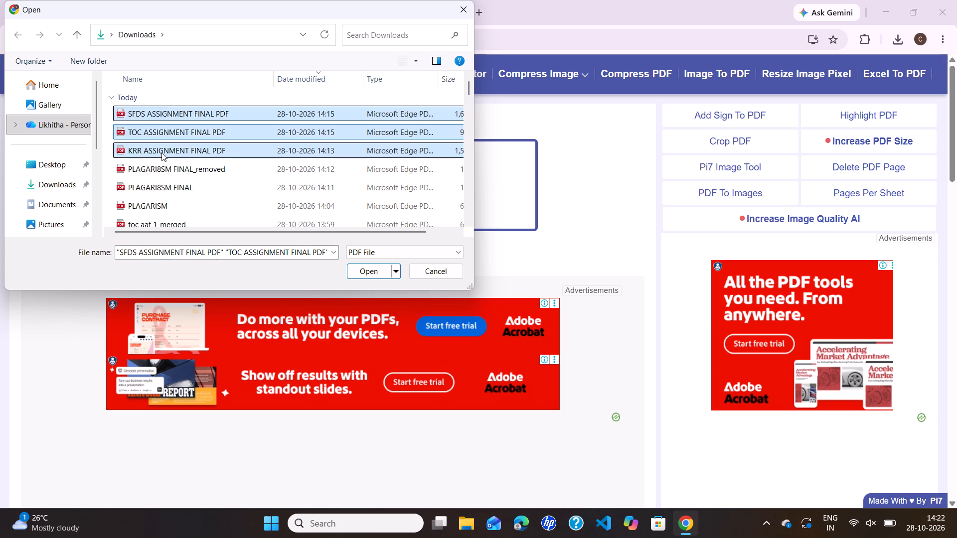
click(364, 272)
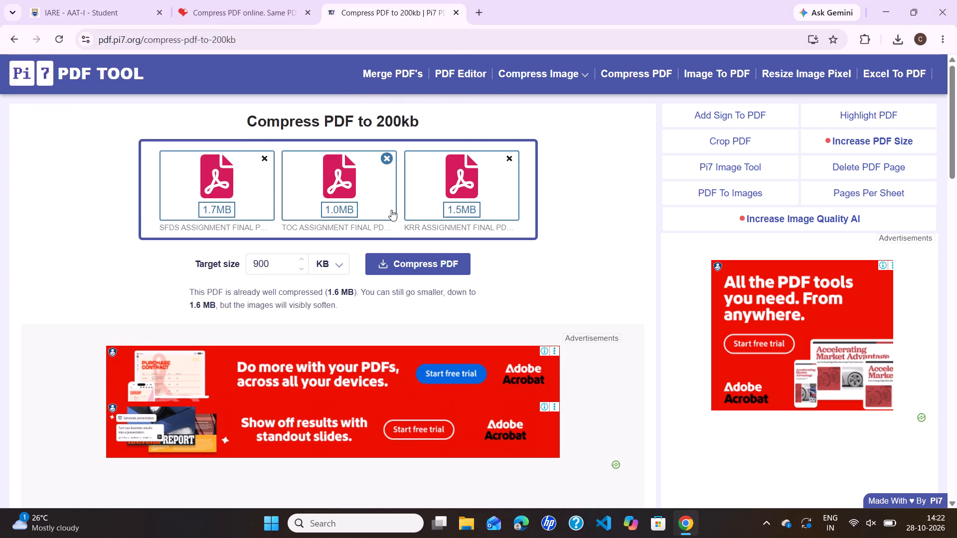
click(388, 157)
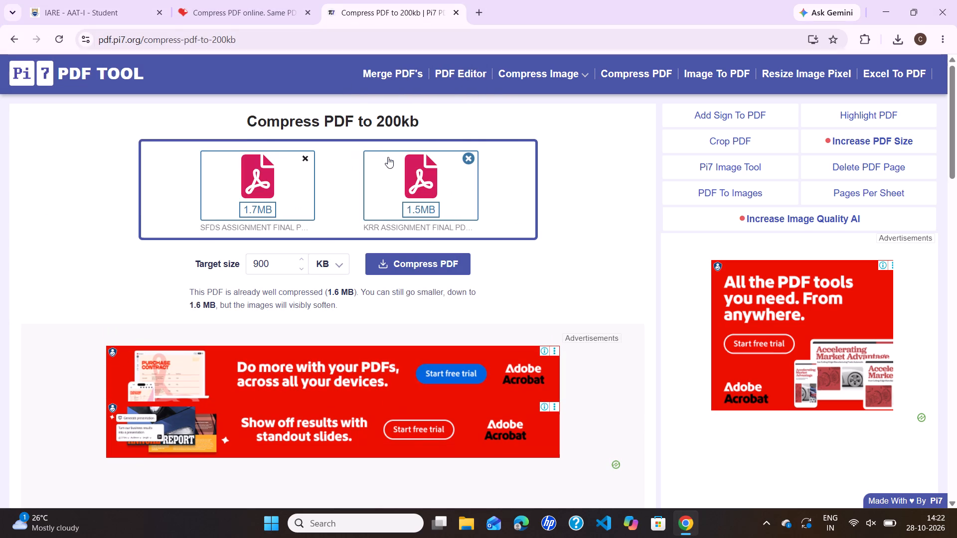
click(412, 263)
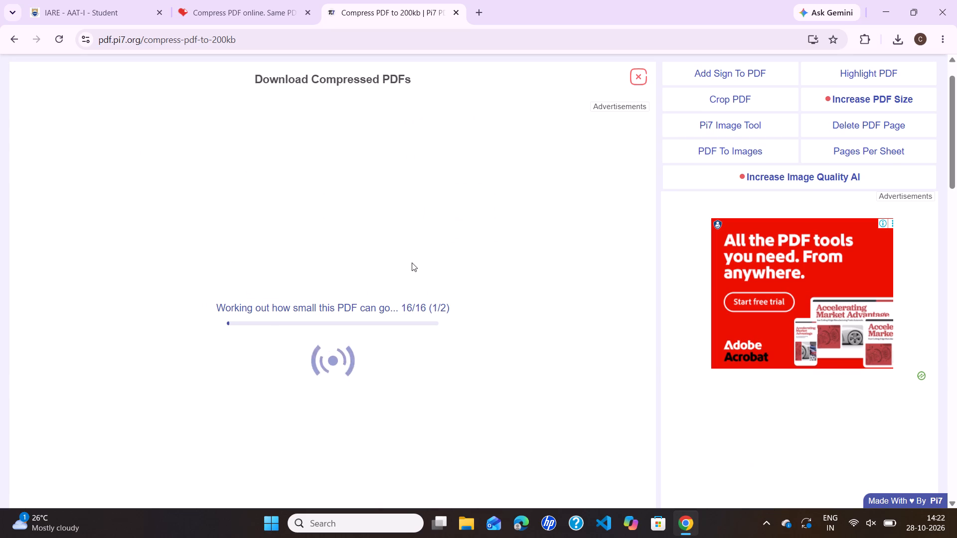
Switch to the Samvidha portal tab, open AAT Question Selection under Academics, and reload the page.
click(78, 0)
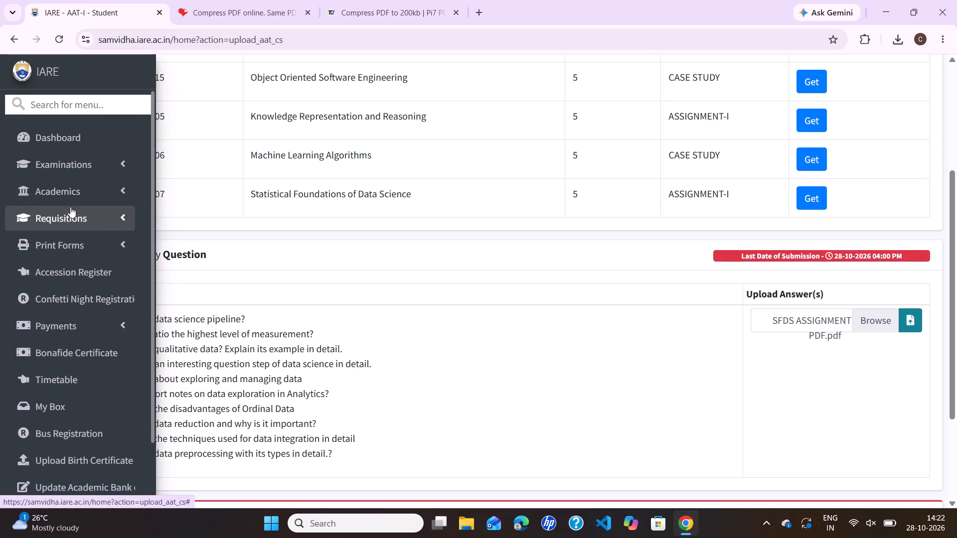
click(73, 199)
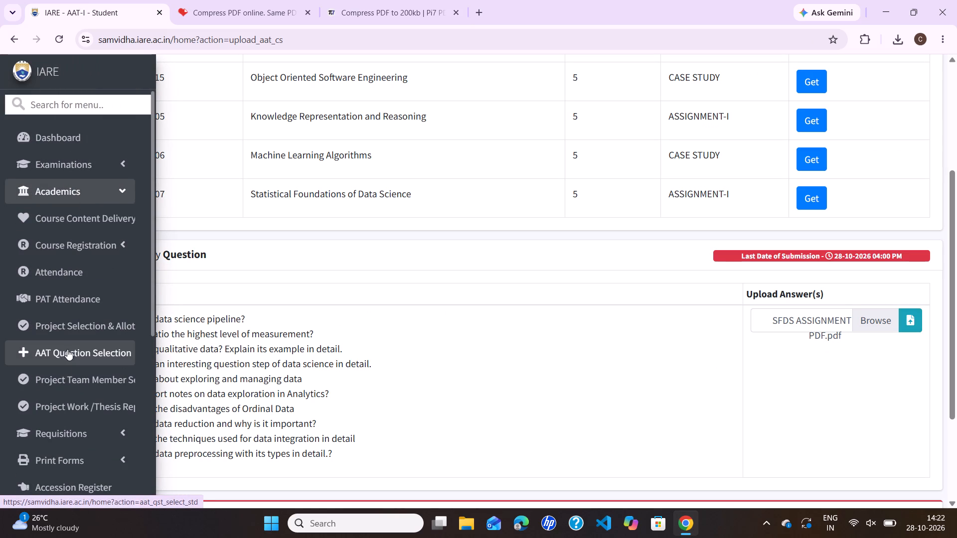
click(69, 349)
click(92, 351)
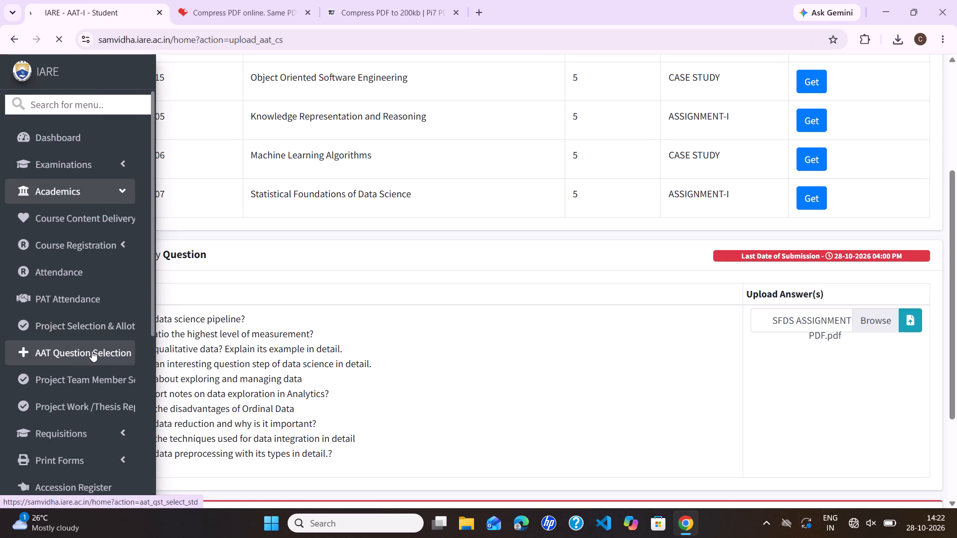
double_click(92, 351)
right_click(92, 351)
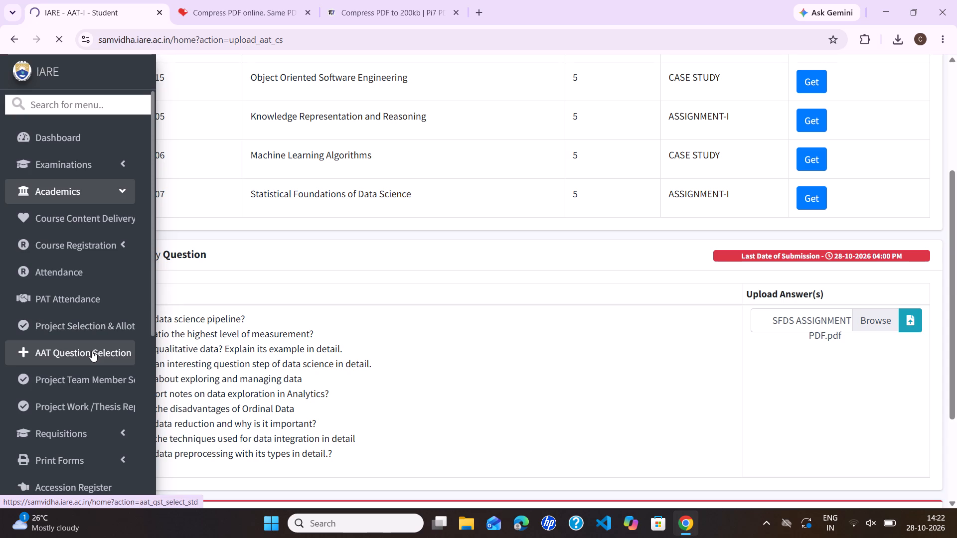
click(92, 351)
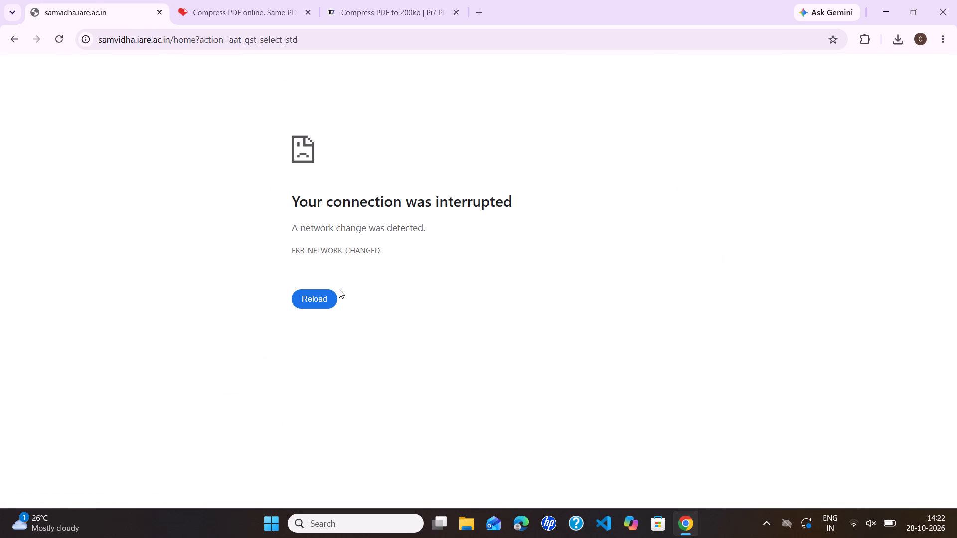
click(319, 291)
Look through the available Wi-Fi networks and turn Wi-Fi off and back on to reconnect.
click(859, 519)
double_click(784, 294)
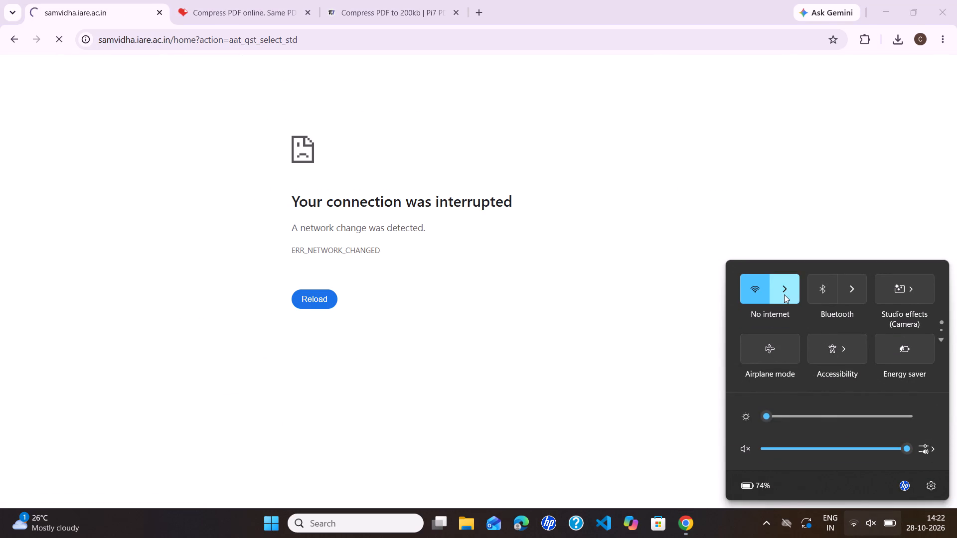
scroll(799, 410, down, 1)
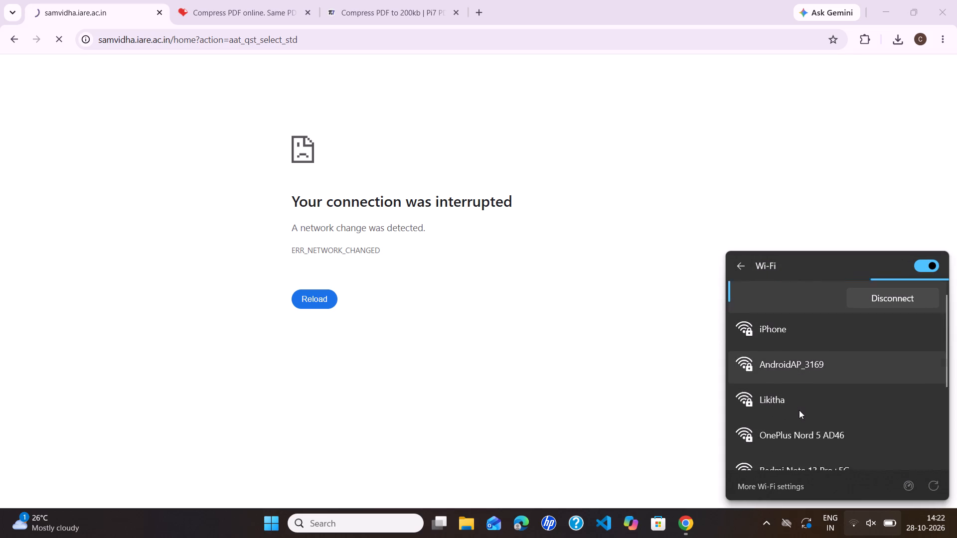
scroll(799, 410, down, 5)
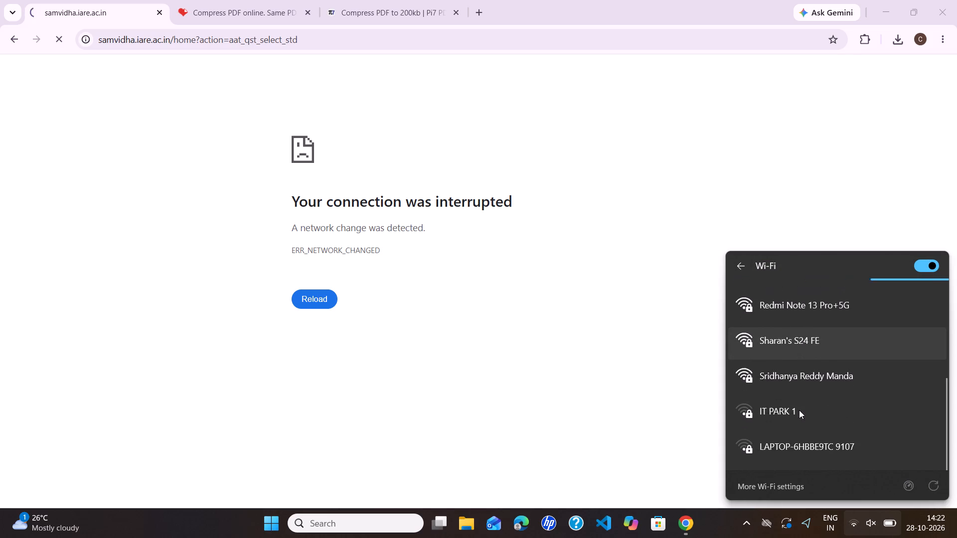
scroll(799, 410, down, 11)
scroll(799, 410, up, 18)
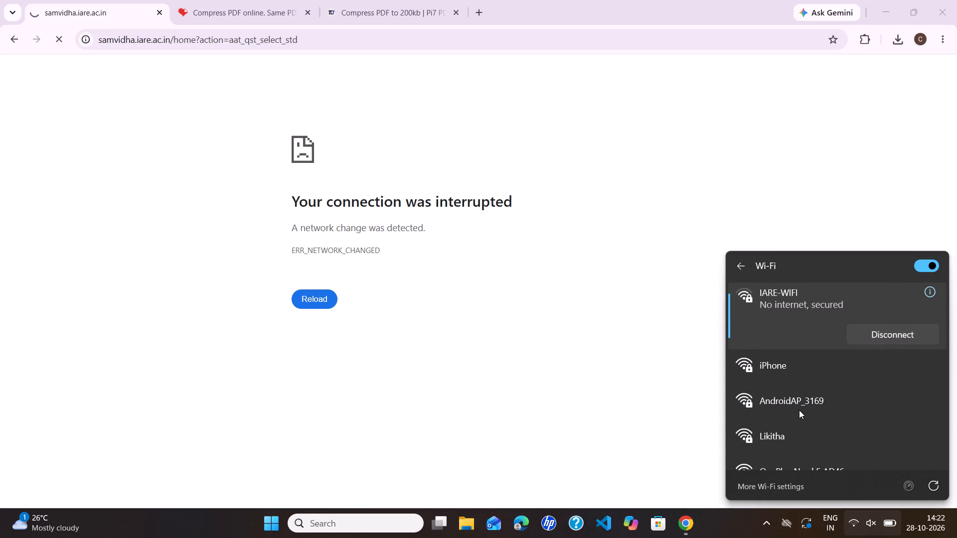
scroll(799, 410, down, 19)
scroll(799, 410, up, 11)
click(933, 264)
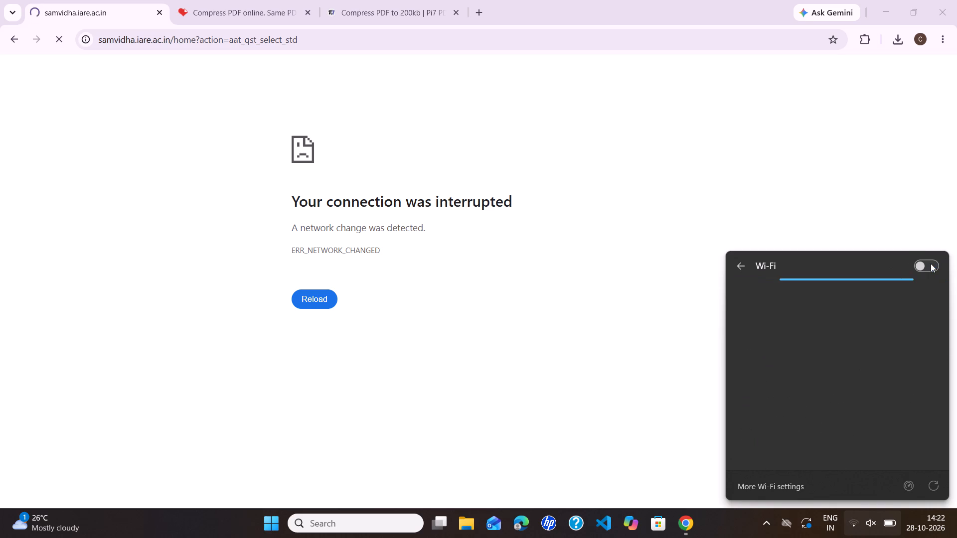
click(917, 265)
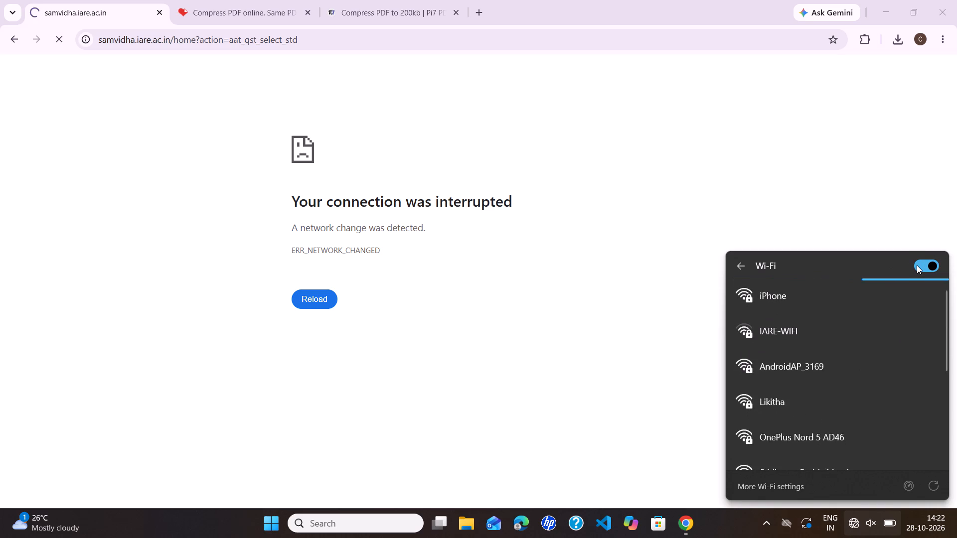
scroll(795, 407, down, 3)
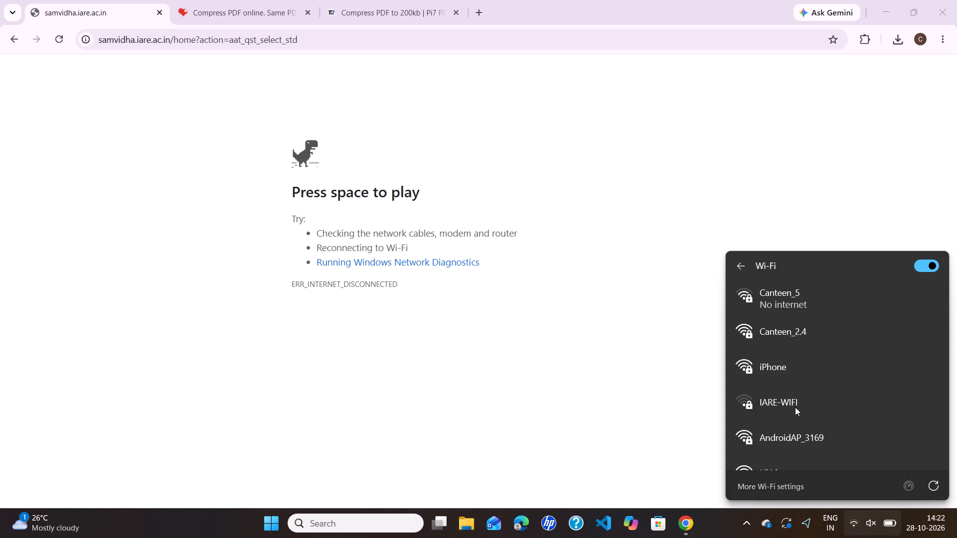
click(666, 344)
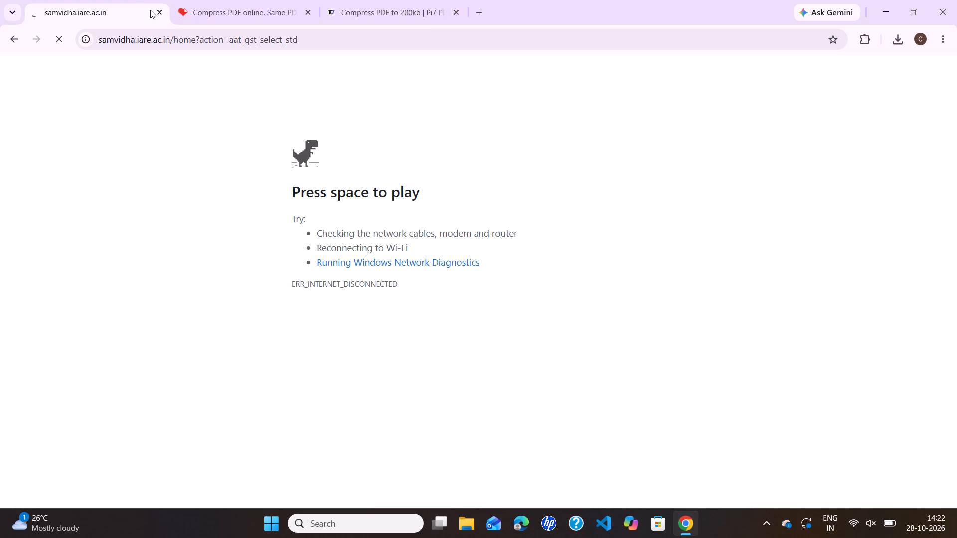
Select the subject CEP: ACAD07 - Statistical Foundations of Data Science : 5 SEM for AAT question selection.
click(159, 187)
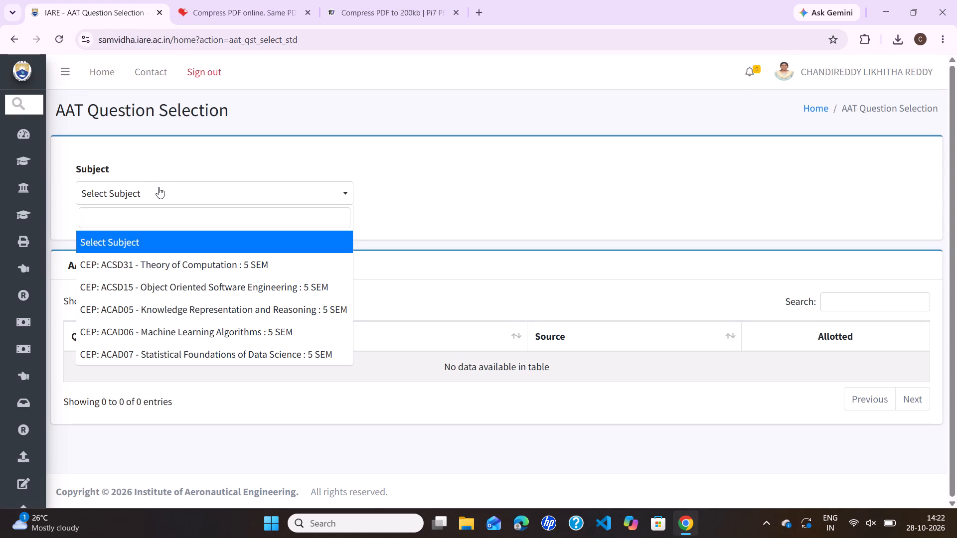
click(164, 347)
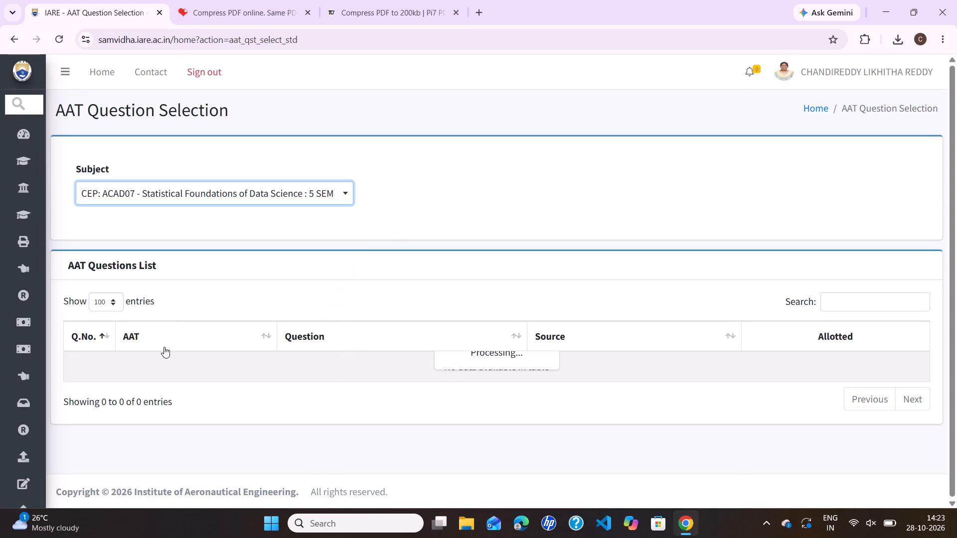
Review the CEP questions and assign yourself question 5, about the power utility's online customer survey and non-response bias.
scroll(301, 337, down, 7)
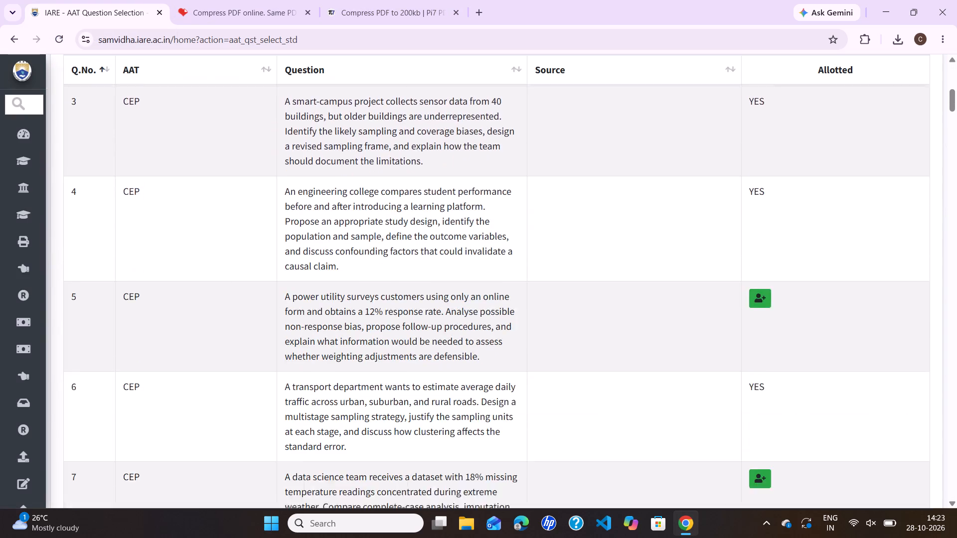
scroll(301, 337, down, 1)
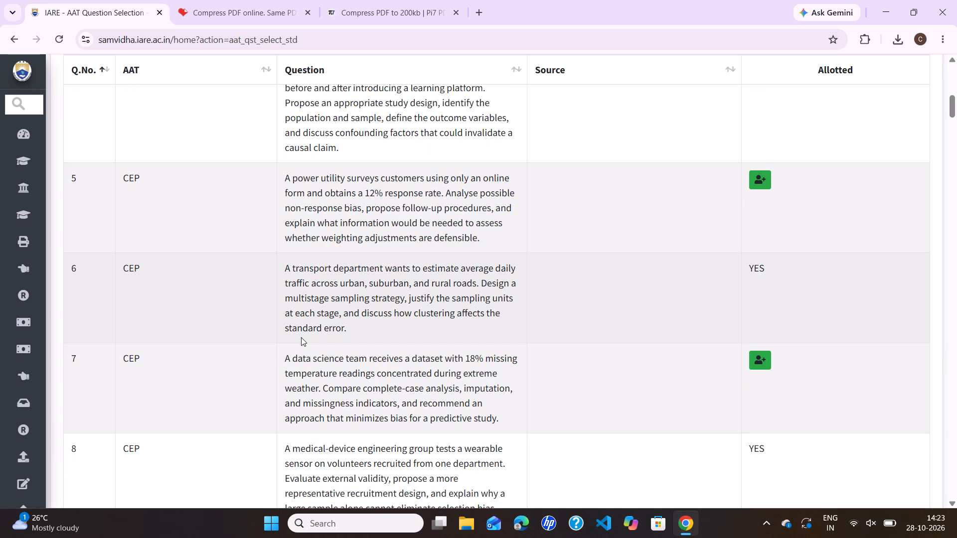
scroll(301, 337, up, 1)
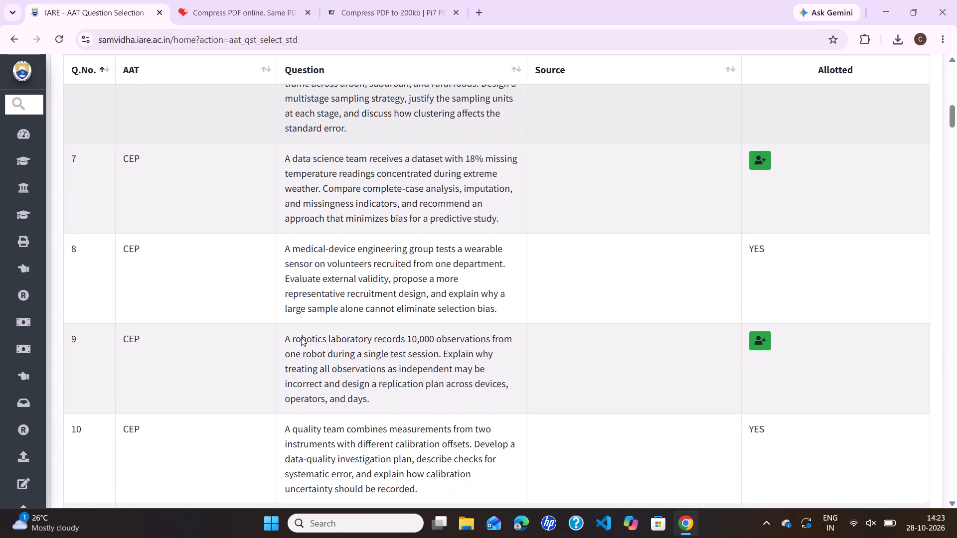
scroll(301, 337, up, 1)
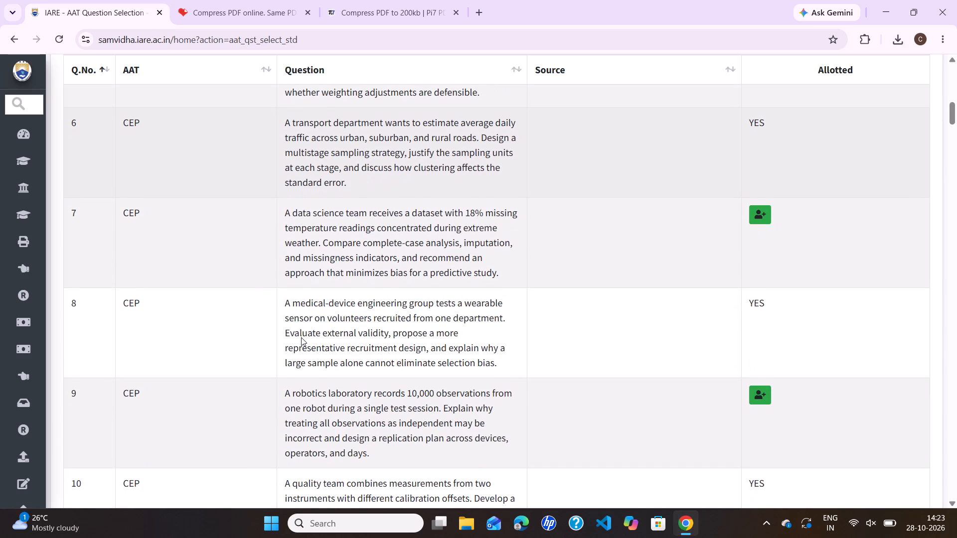
scroll(301, 337, up, 2)
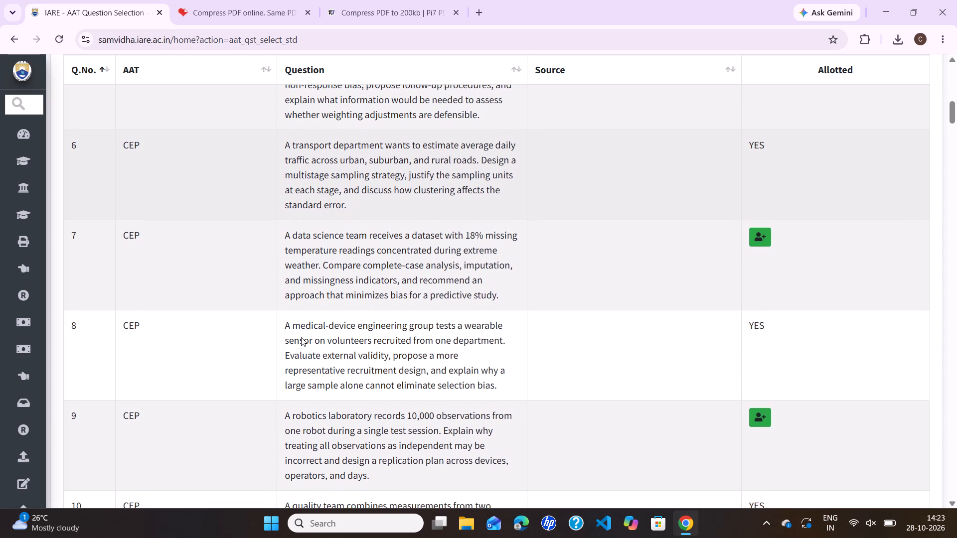
scroll(301, 337, up, 3)
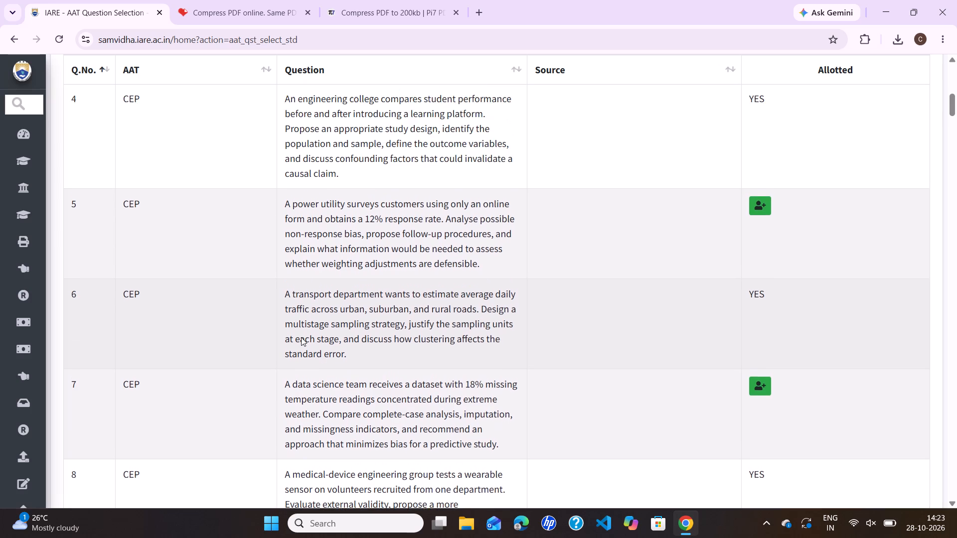
scroll(301, 337, up, 2)
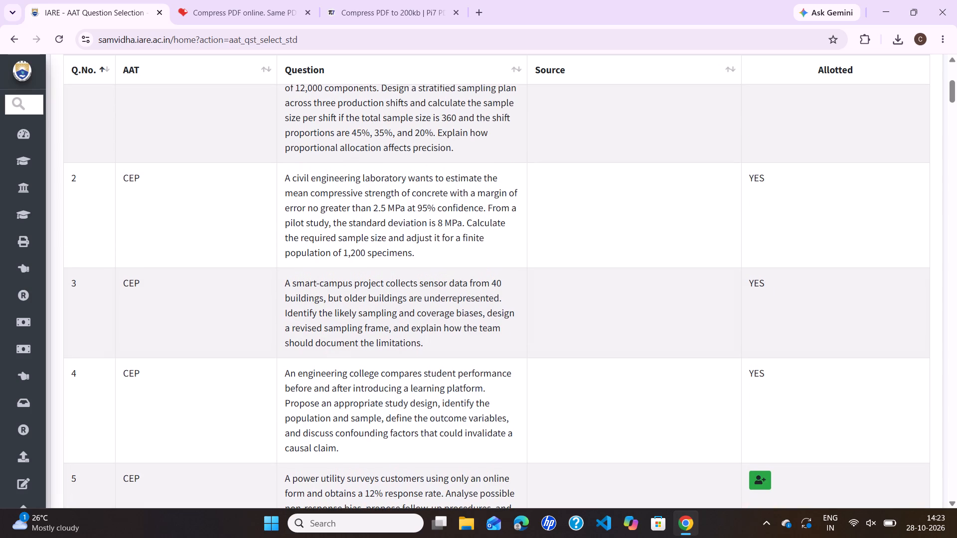
scroll(301, 337, up, 1)
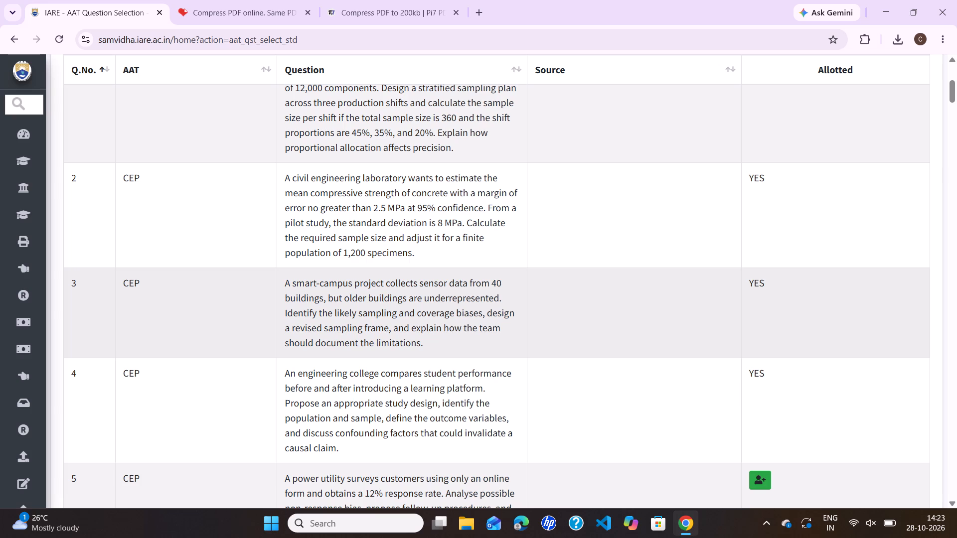
scroll(278, 354, down, 2)
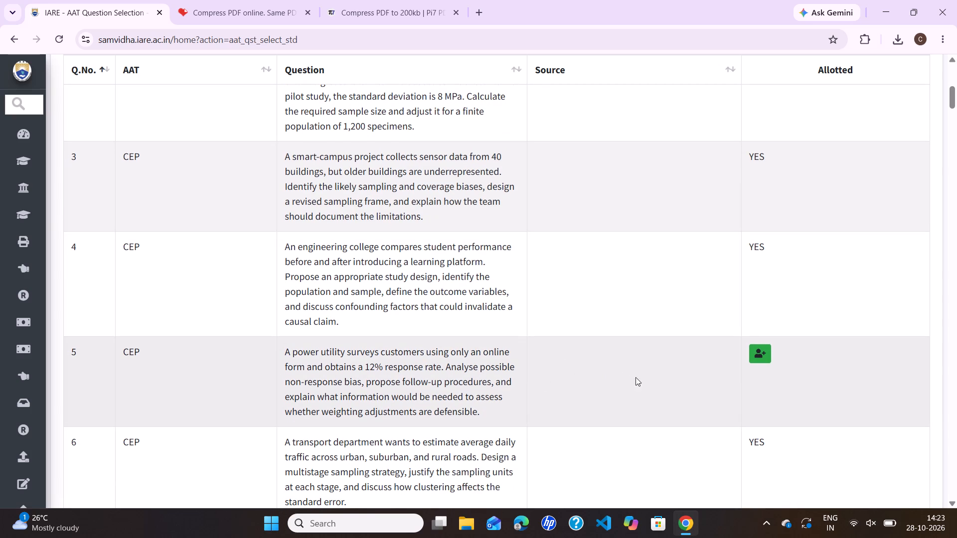
click(759, 357)
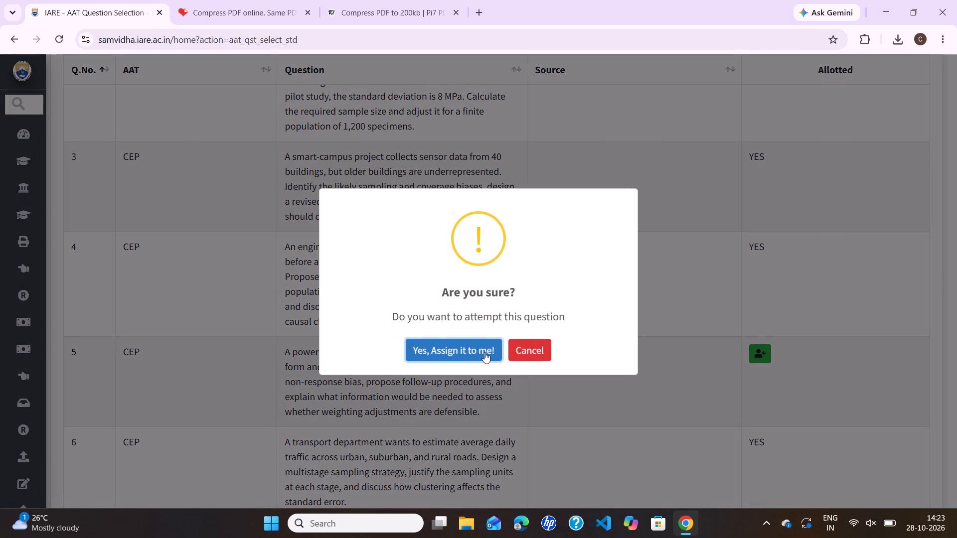
click(484, 352)
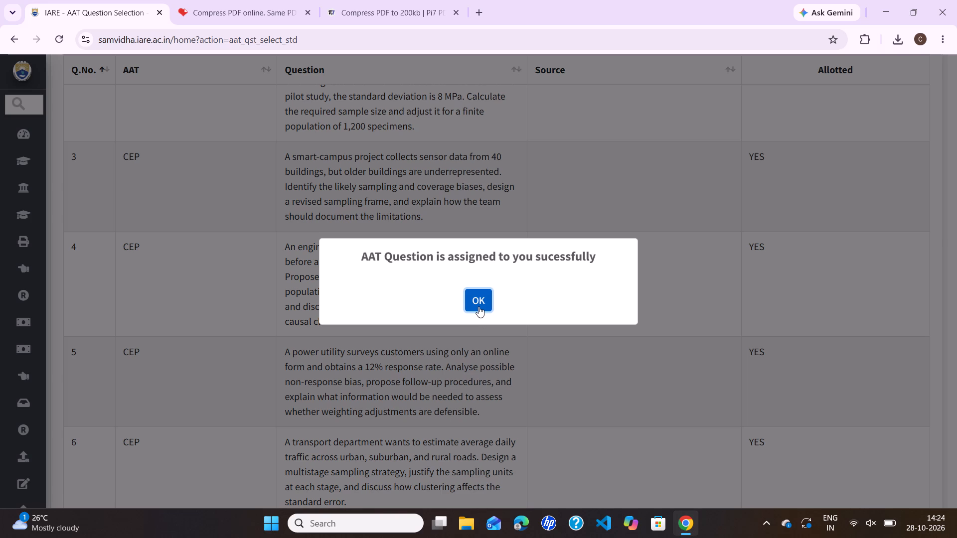
click(478, 306)
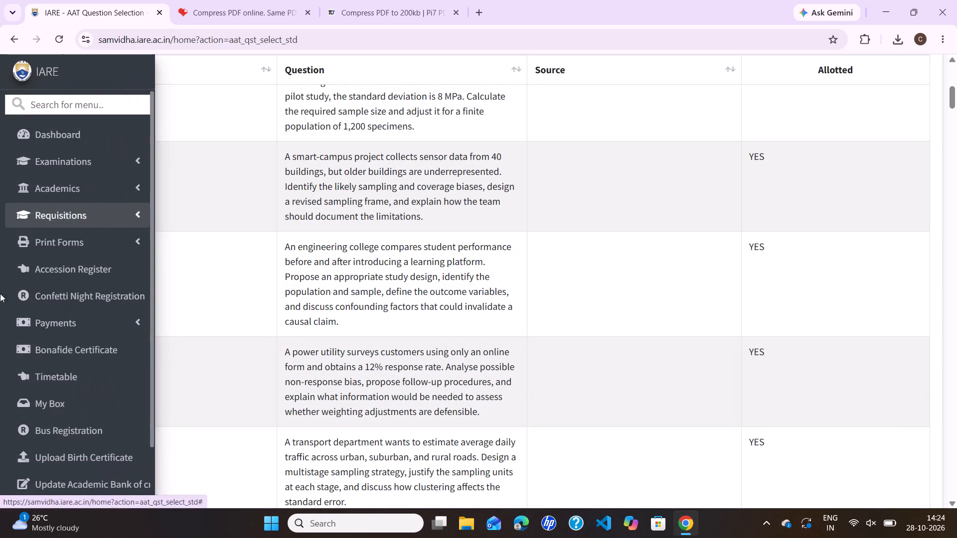
Open the AAT-I upload page in Samvidha and get the Statistical Foundations of Data Science questions.
scroll(72, 455, down, 7)
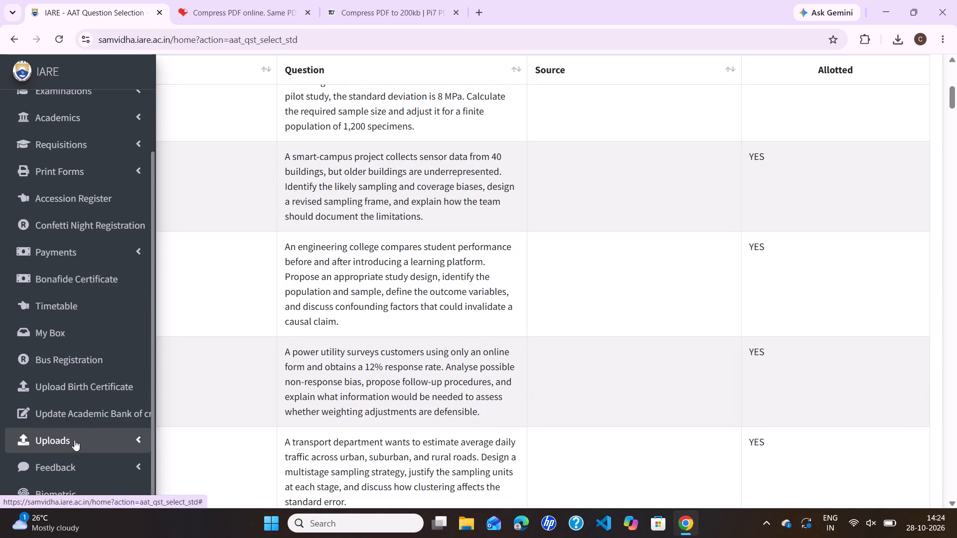
click(74, 440)
scroll(74, 440, down, 4)
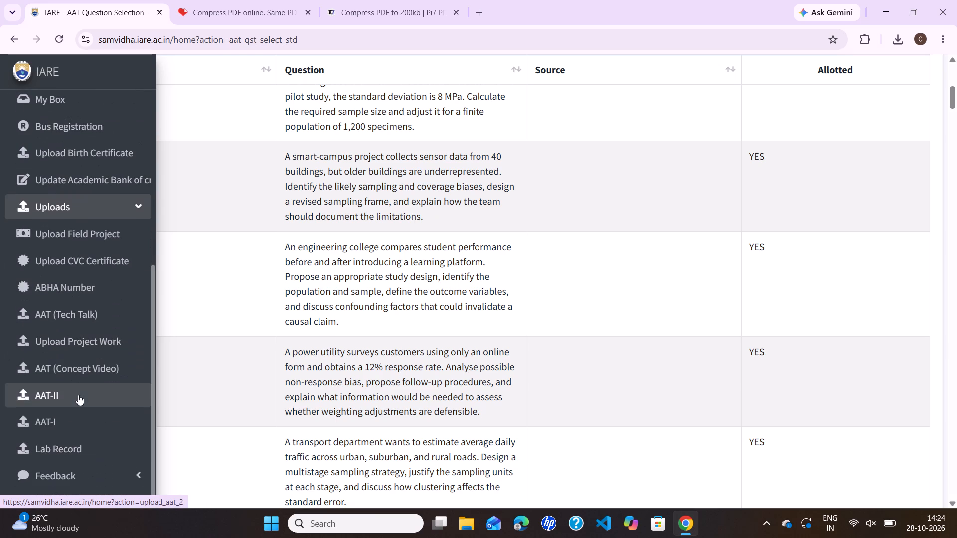
click(73, 422)
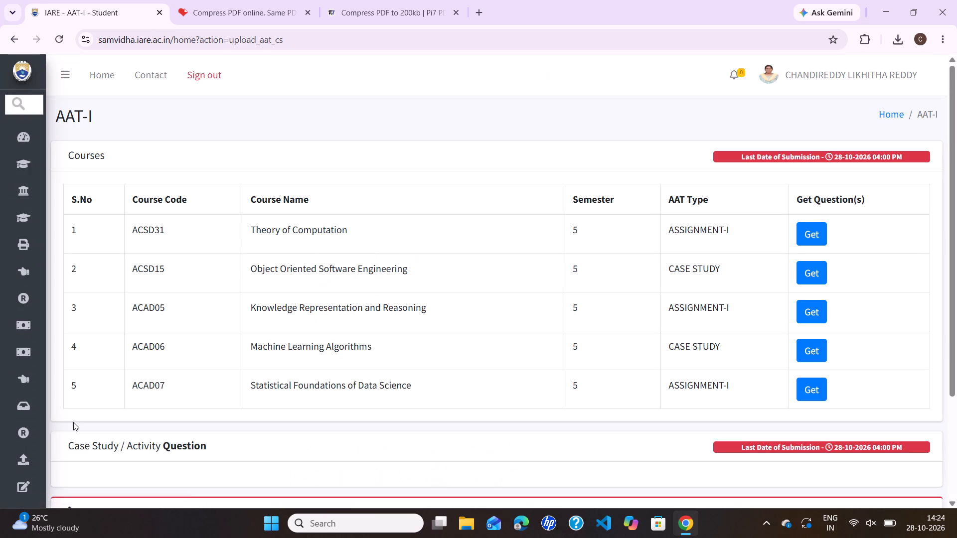
click(812, 390)
click(474, 355)
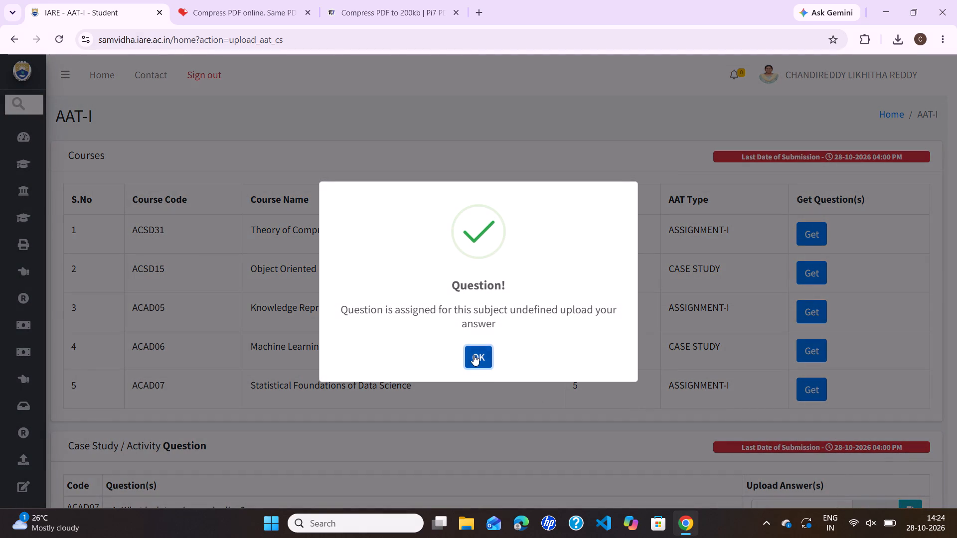
scroll(474, 355, down, 4)
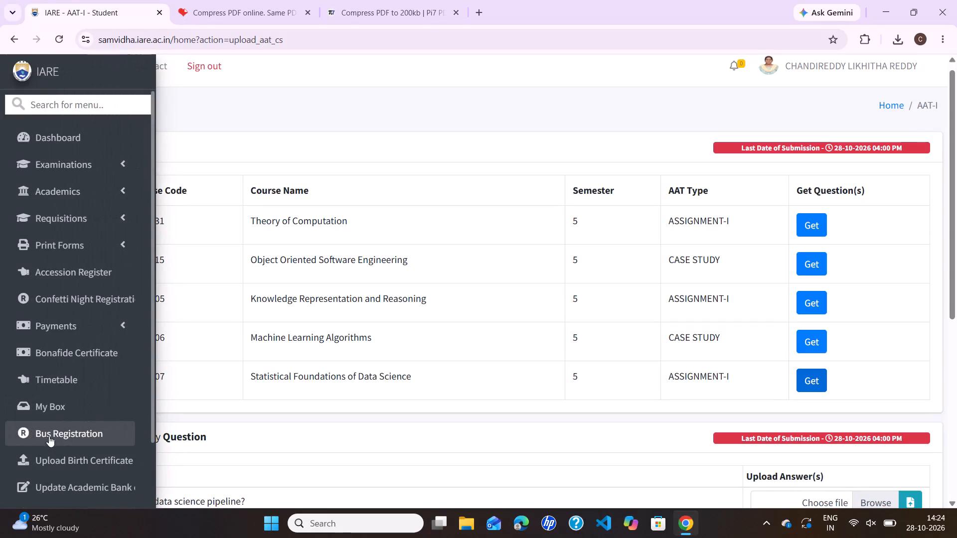
Open the AAT-II upload page and get the question assigned for Statistical Foundations of Data Science.
scroll(65, 460, down, 3)
click(66, 434)
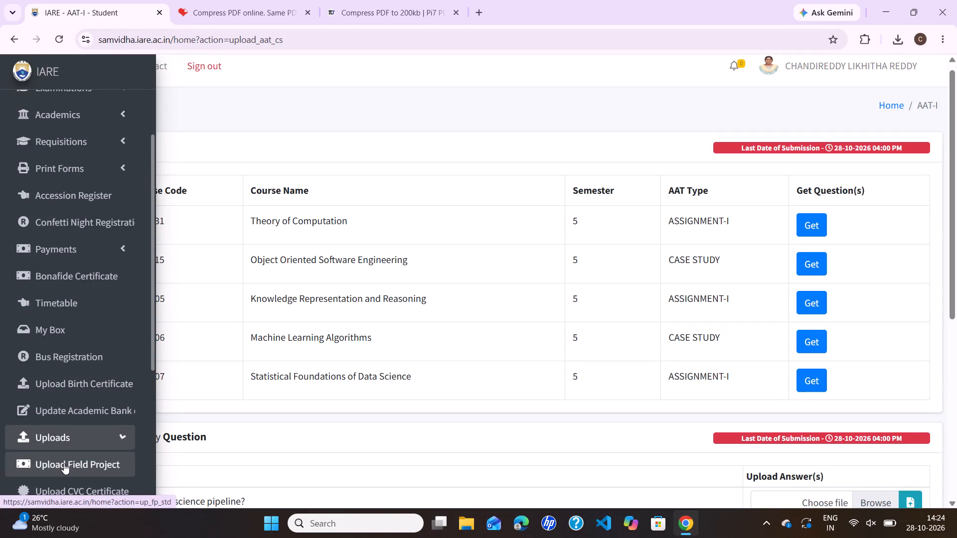
scroll(64, 463, down, 3)
click(72, 410)
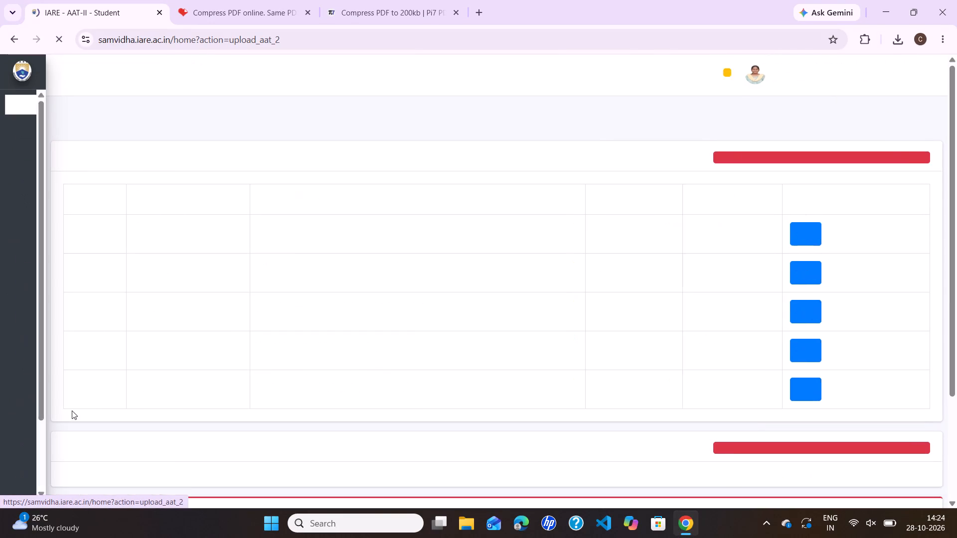
click(804, 391)
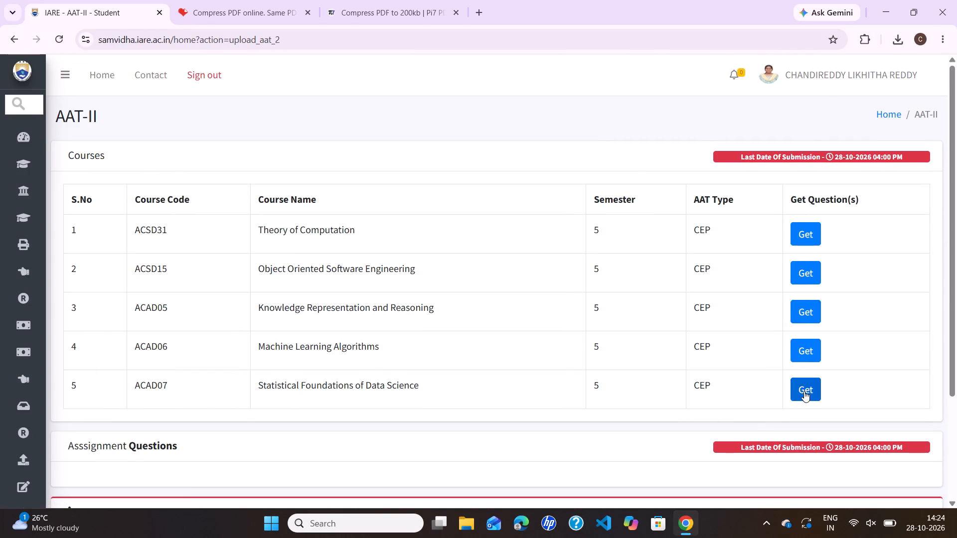
click(475, 356)
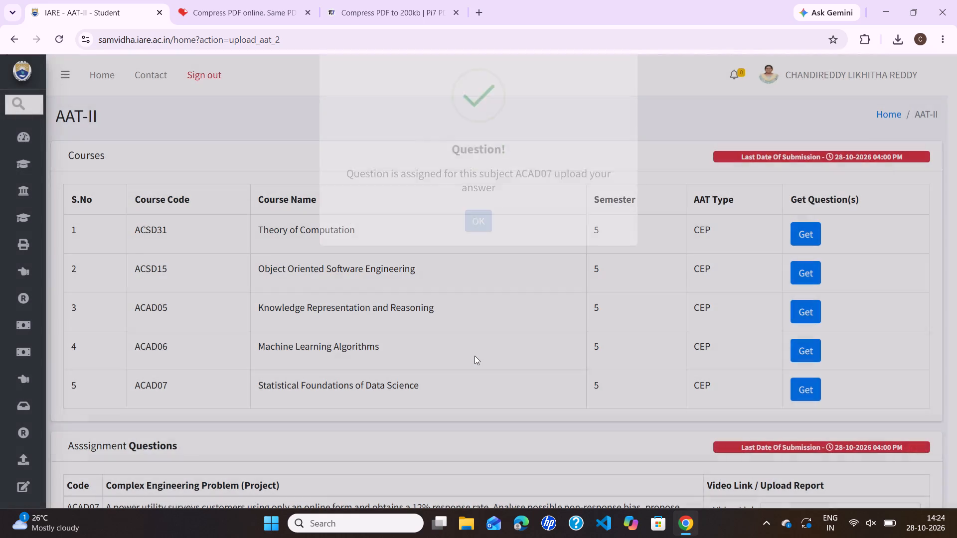
scroll(475, 356, down, 5)
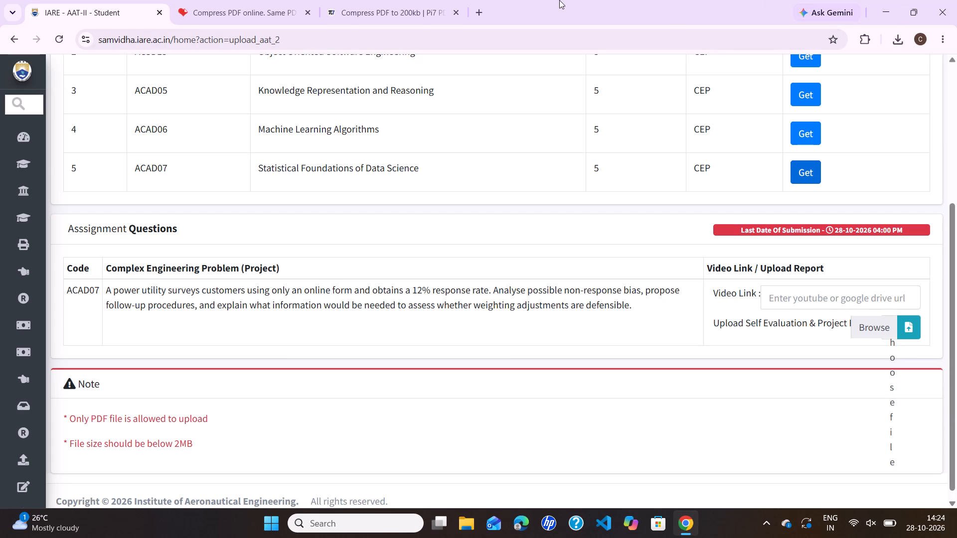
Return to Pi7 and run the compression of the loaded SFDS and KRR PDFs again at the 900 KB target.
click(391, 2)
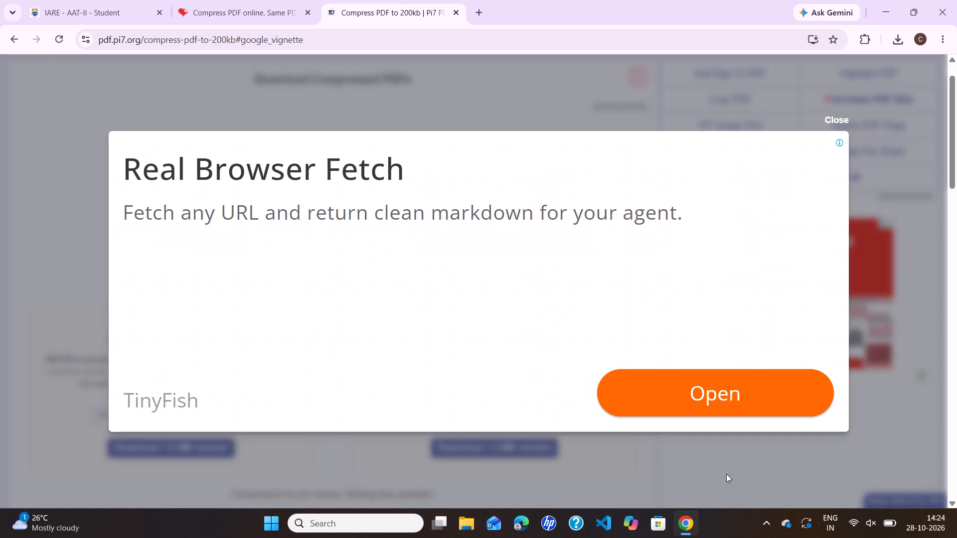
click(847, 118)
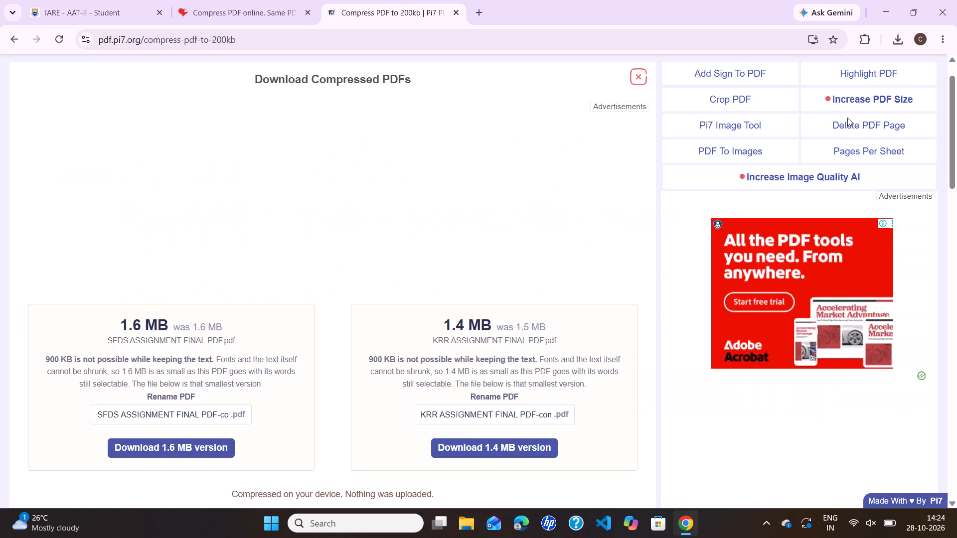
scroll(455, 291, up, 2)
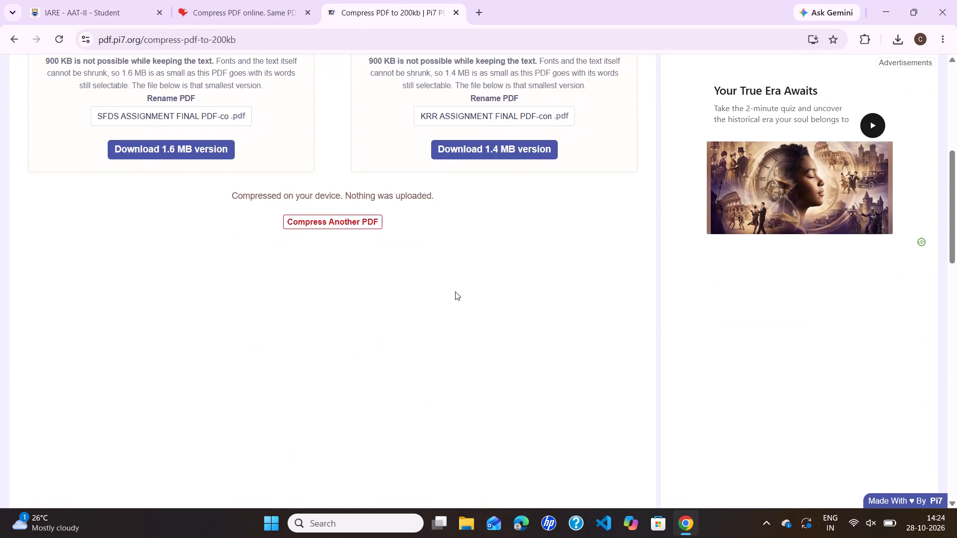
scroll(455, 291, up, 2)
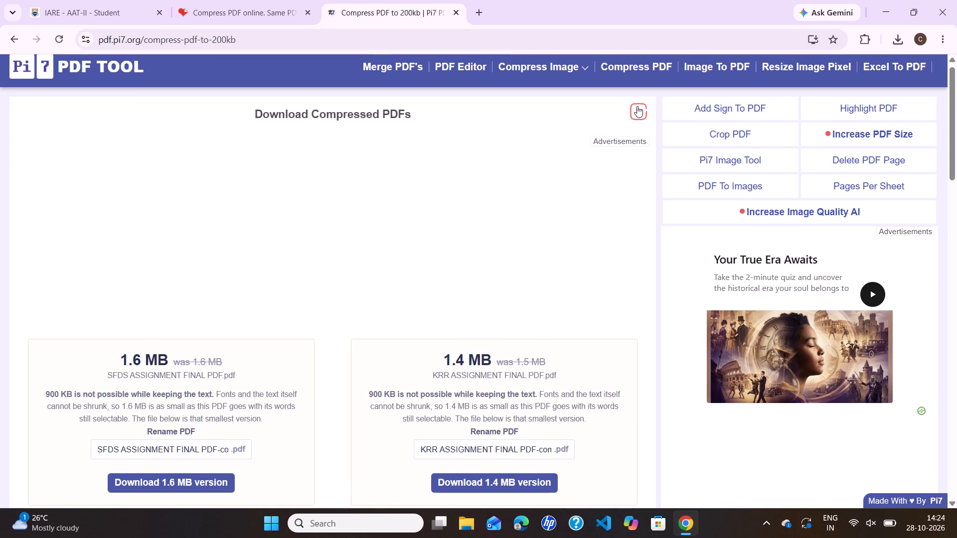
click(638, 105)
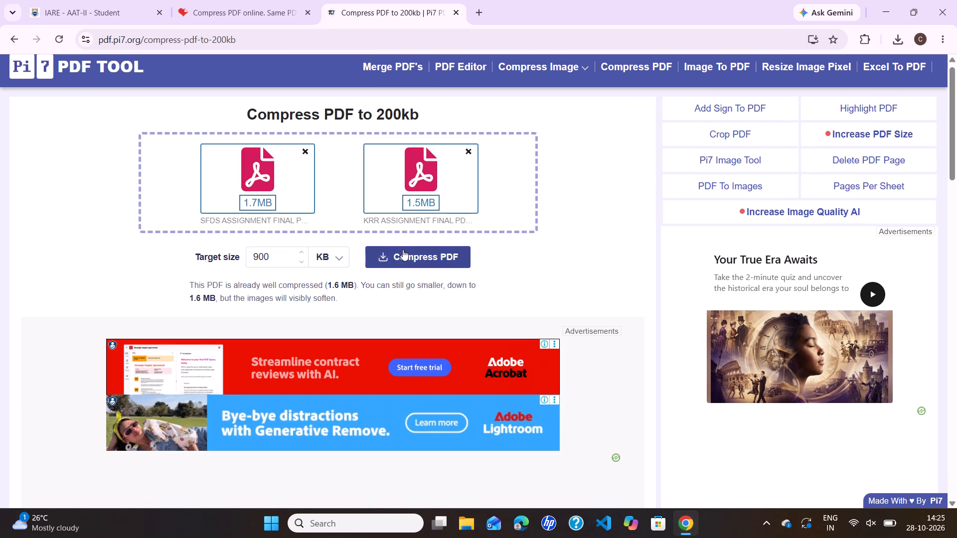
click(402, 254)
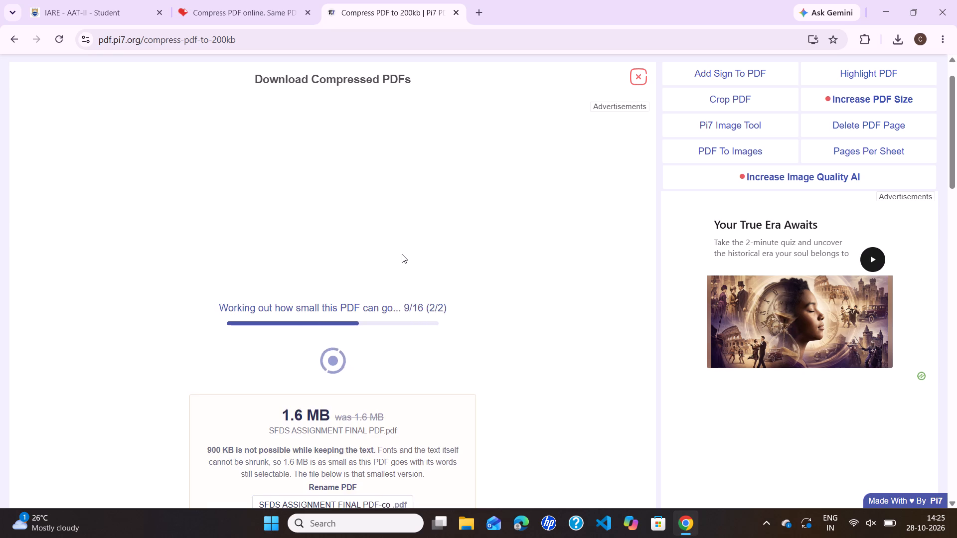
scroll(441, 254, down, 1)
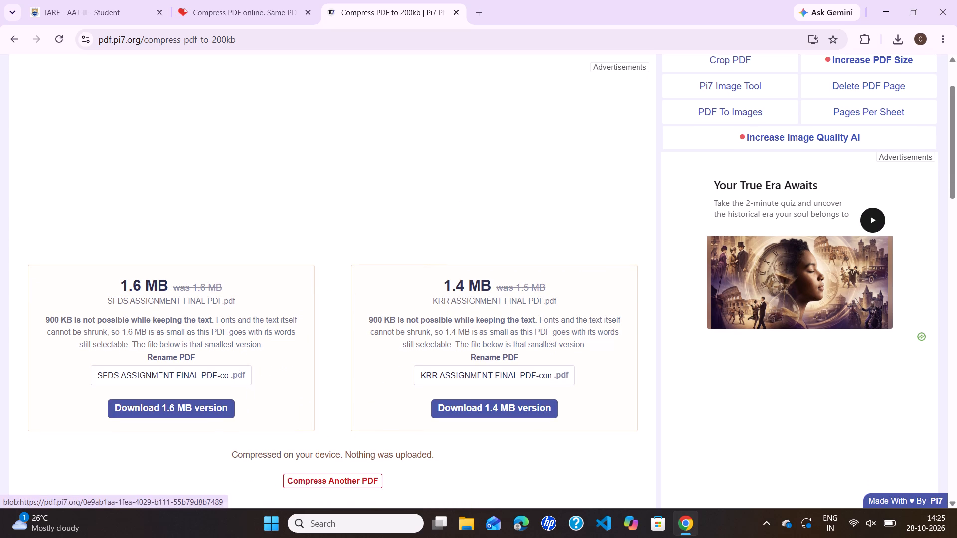
Start a new compression and load only SFDS ASSIGNMENT FINAL PDF and KRR ASSIGNMENT FINAL PDF from Downloads, leaving out the TOC file.
click(349, 485)
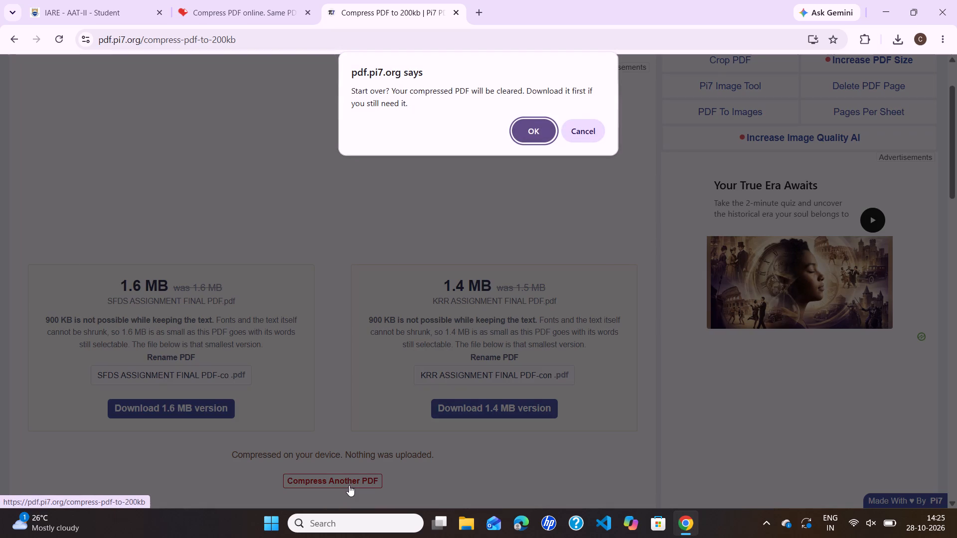
click(535, 138)
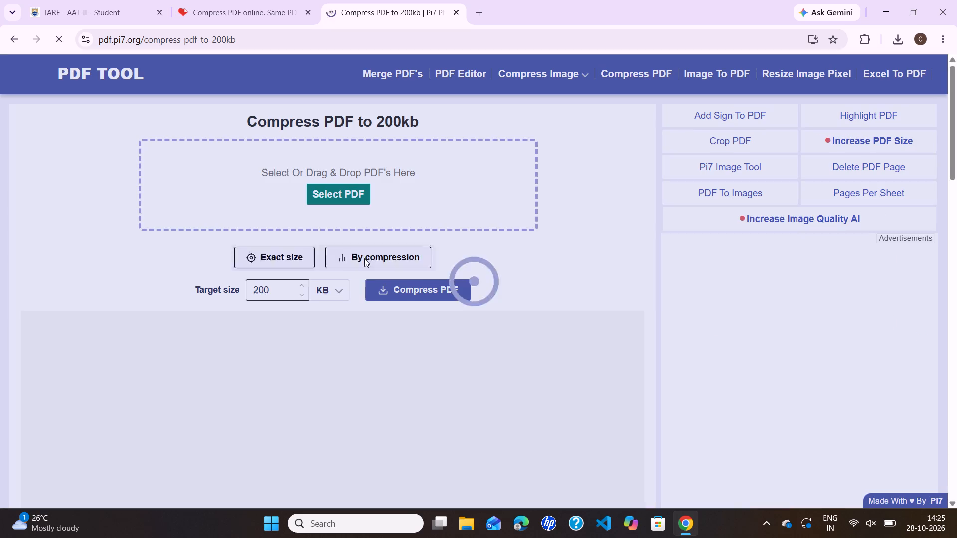
click(349, 188)
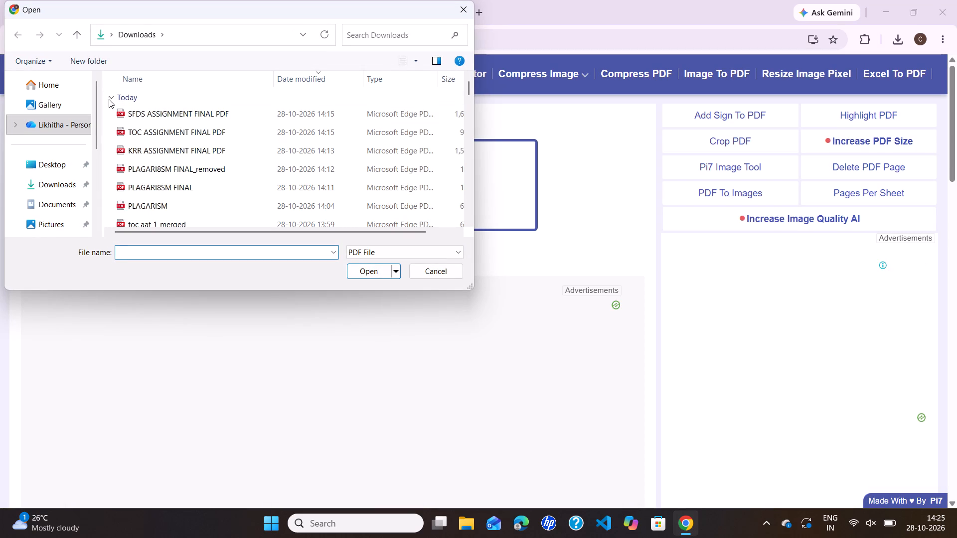
drag(112, 107, 189, 151)
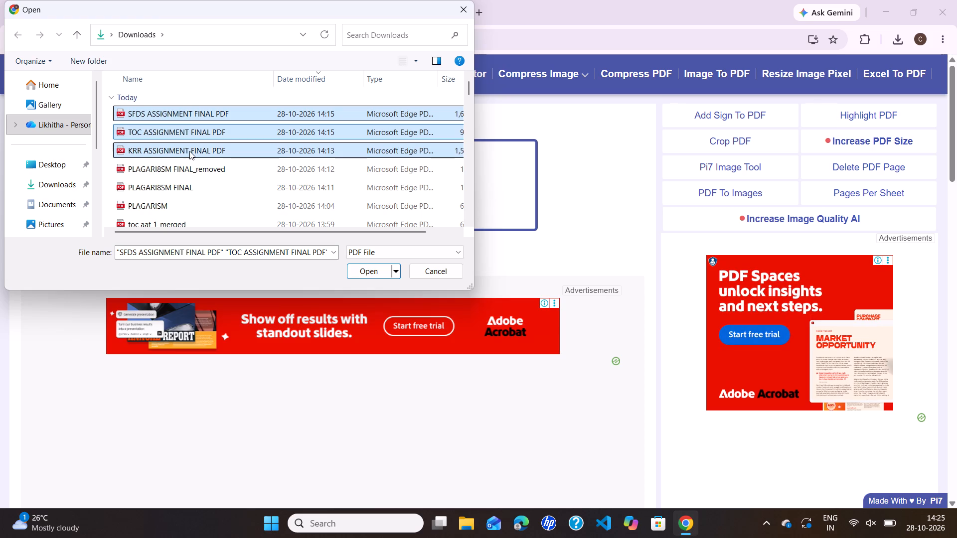
click(370, 270)
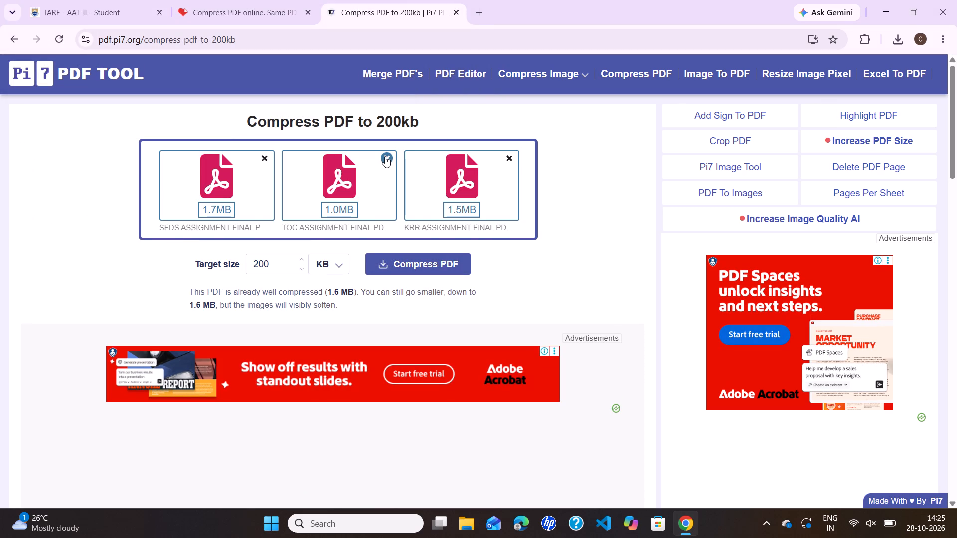
click(385, 156)
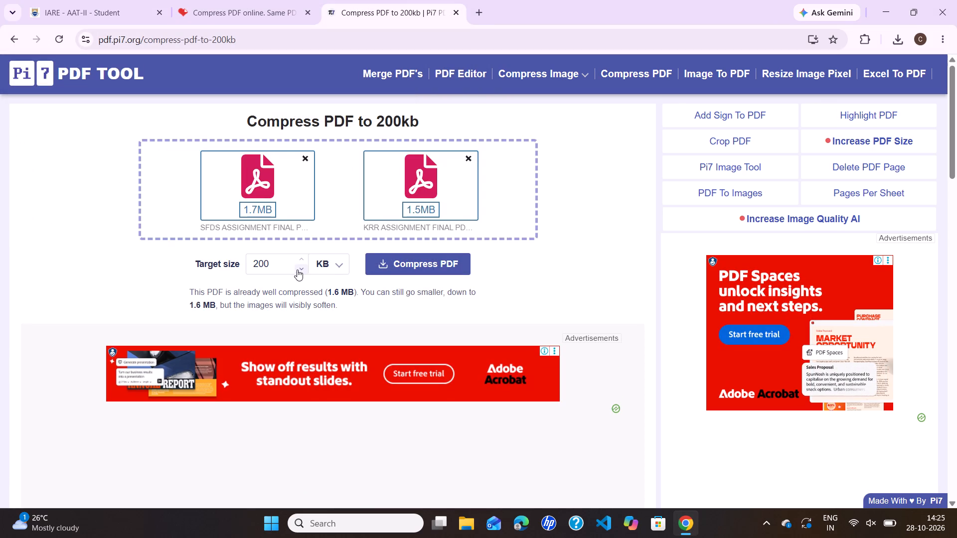
Compress the SFDS and KRR assignment PDFs with a target size of 800 KB.
click(291, 267)
key(BackSpace)
key(BackSpace)
key(BackSpace)
key(BackSpace)
key(BackSpace)
key(BackSpace)
key(BackSpace)
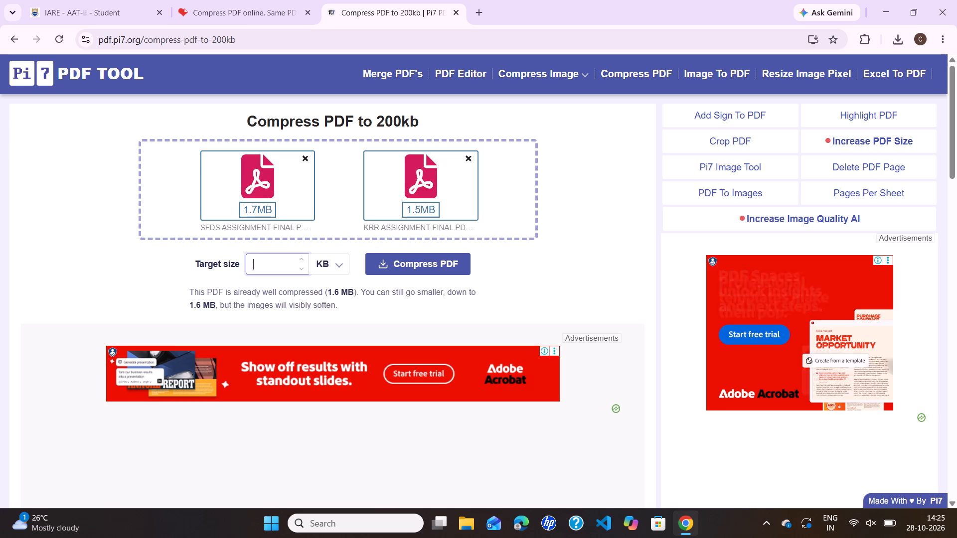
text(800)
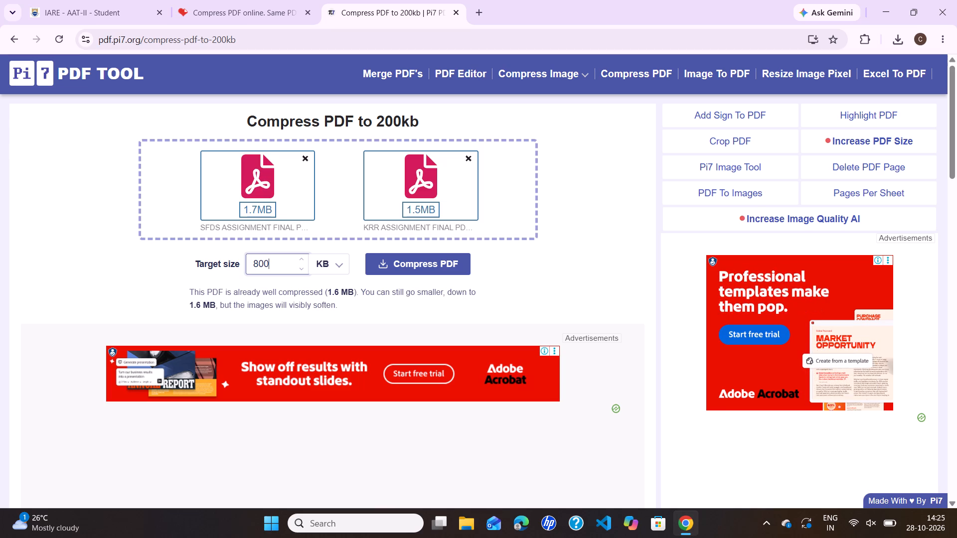
click(398, 263)
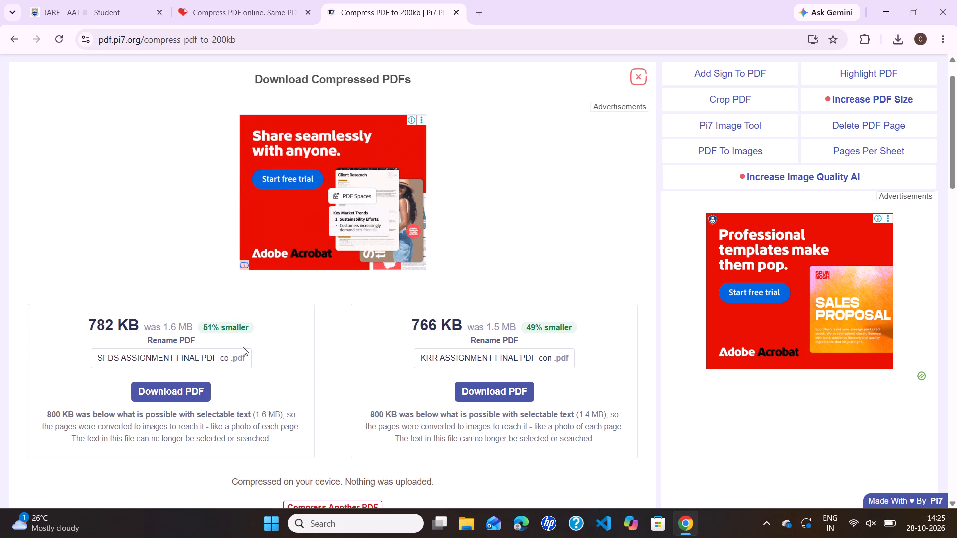
Download the compressed SFDS and KRR assignment PDFs, dismissing the advertisement.
click(197, 386)
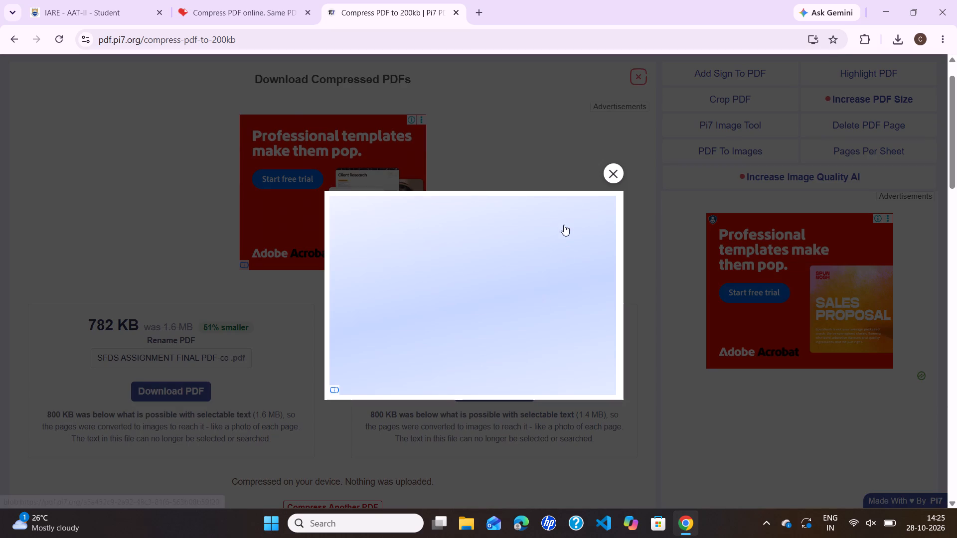
click(611, 176)
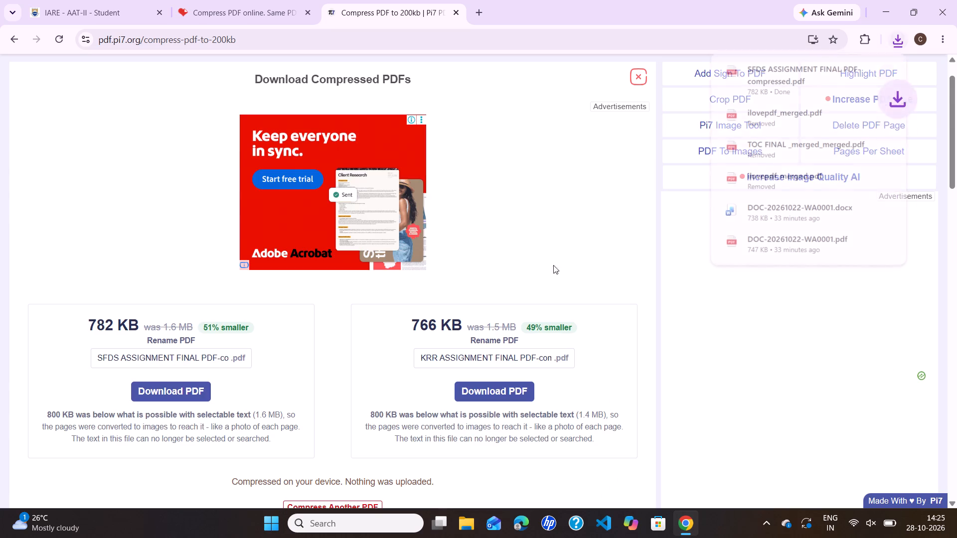
click(497, 392)
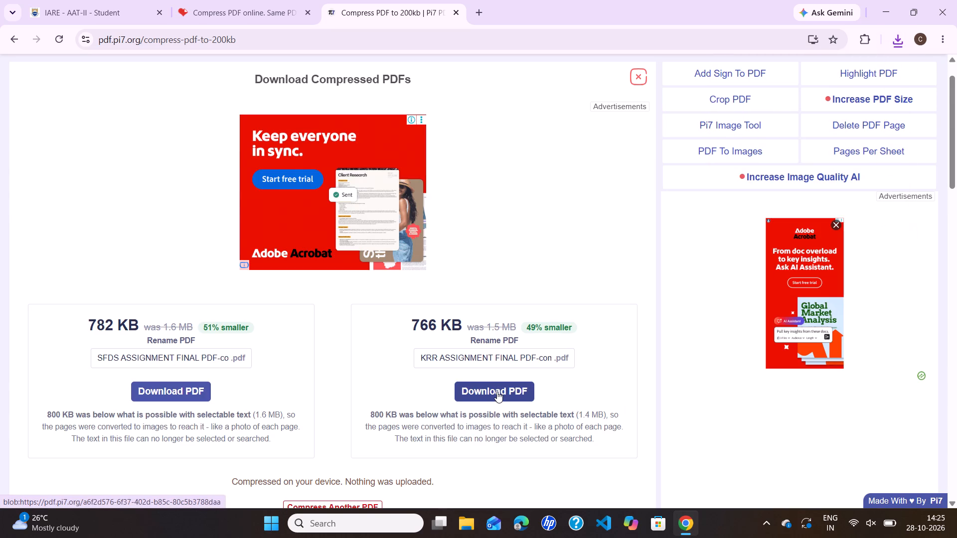
click(877, 2)
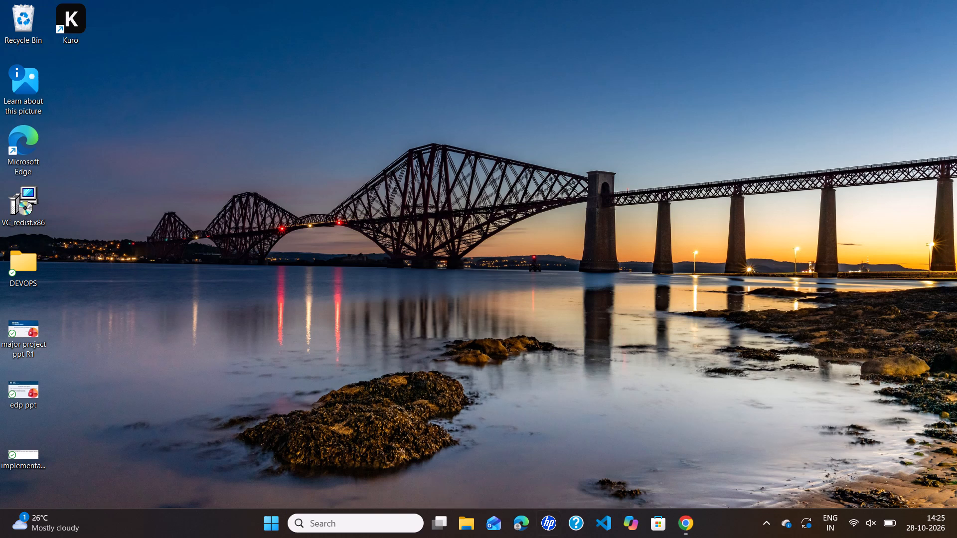
click(686, 516)
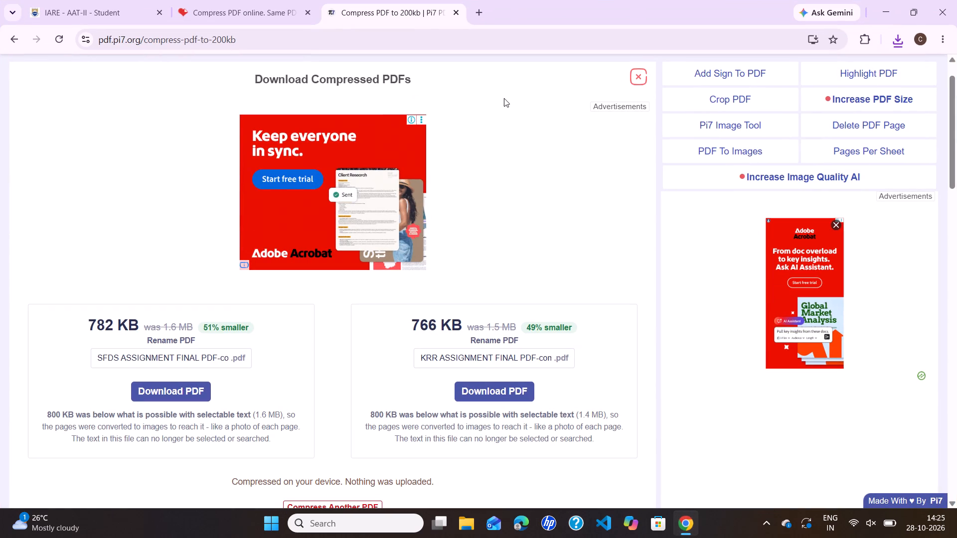
Switch back to Samvidha and open the AAT-I page among the uploads.
click(142, 10)
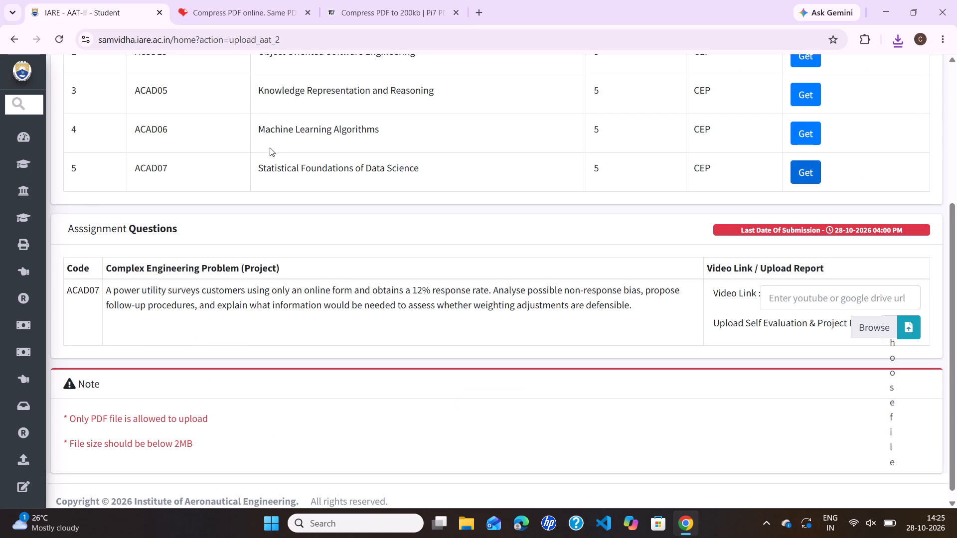
scroll(651, 260, up, 2)
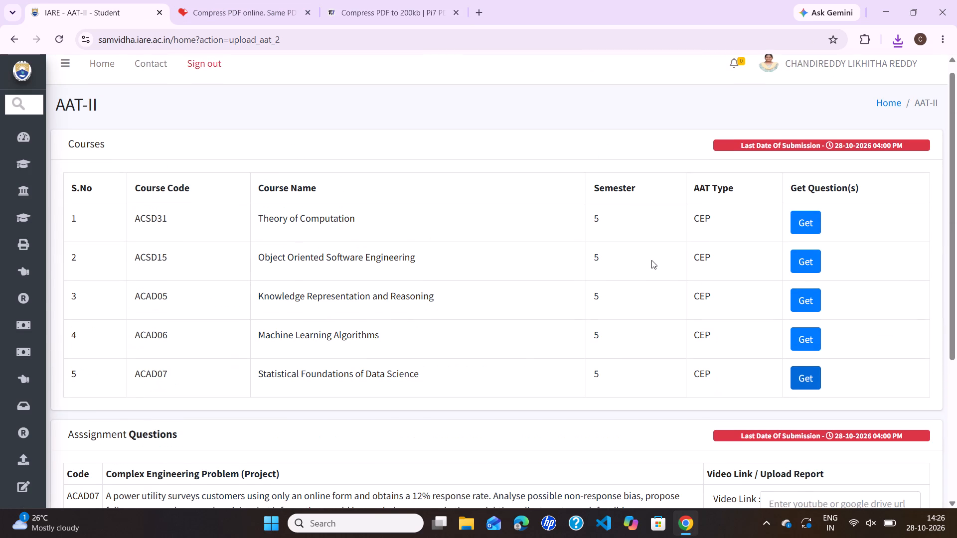
scroll(651, 260, up, 1)
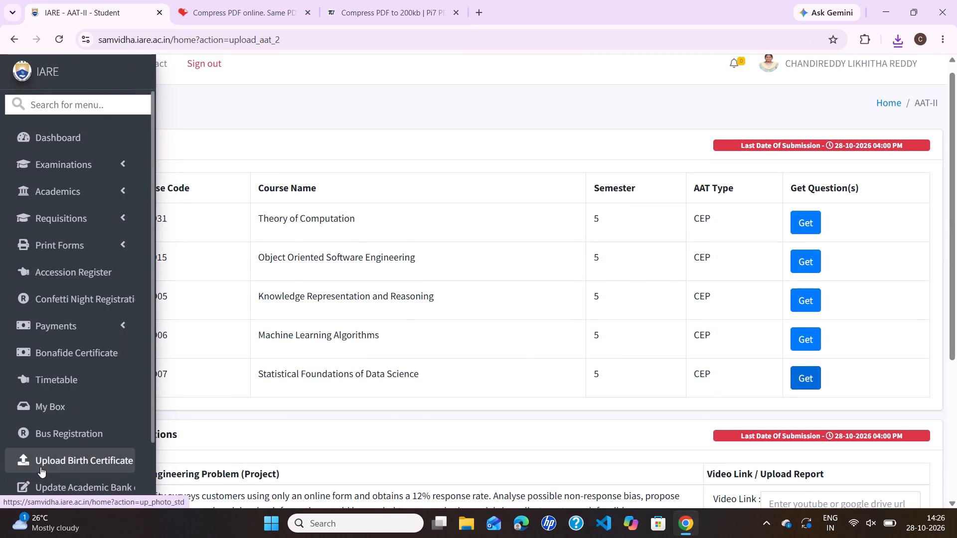
scroll(40, 467, down, 3)
click(66, 434)
scroll(66, 434, down, 2)
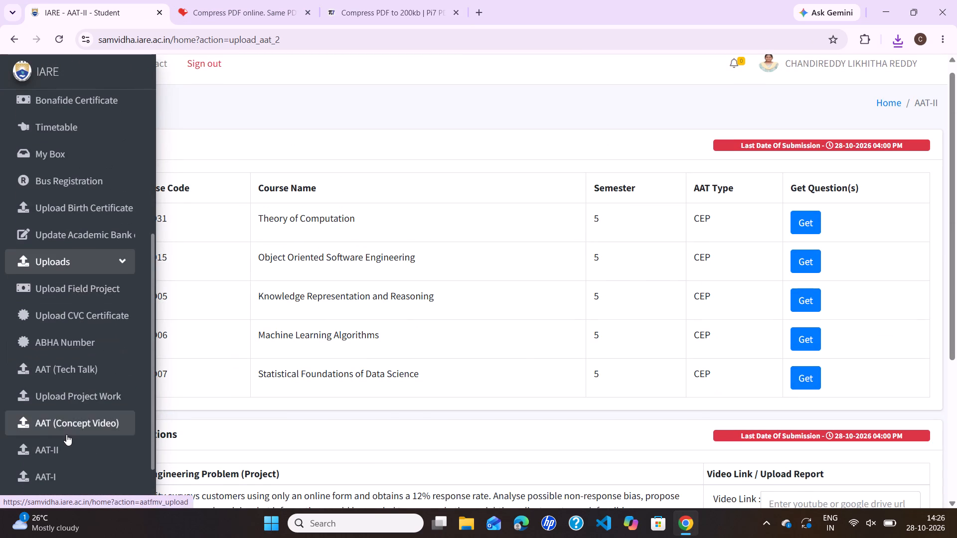
click(64, 467)
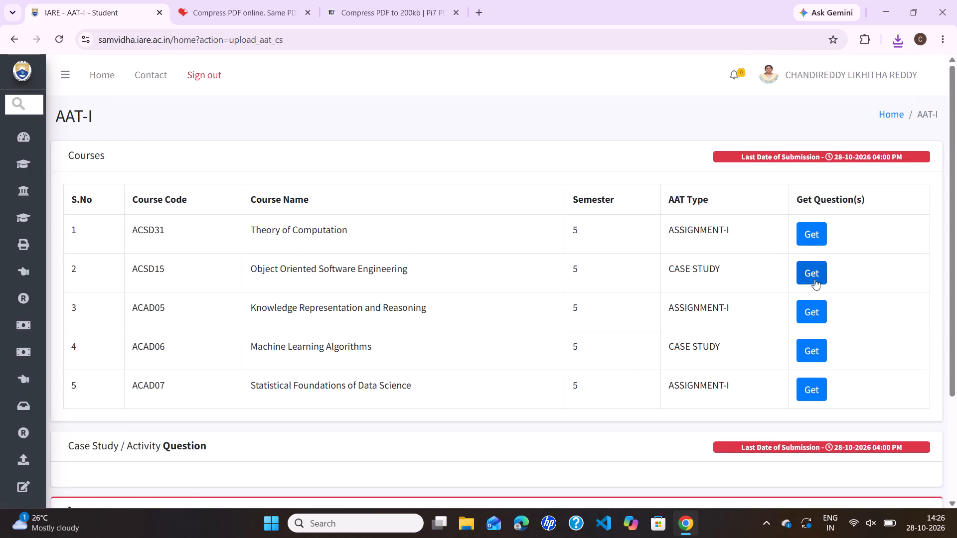
Get the Knowledge Representation and Reasoning (ACAD05) question and upload KRR ASSIGNMENT FINAL PDF-compressed from Downloads as its answer.
click(812, 313)
click(470, 348)
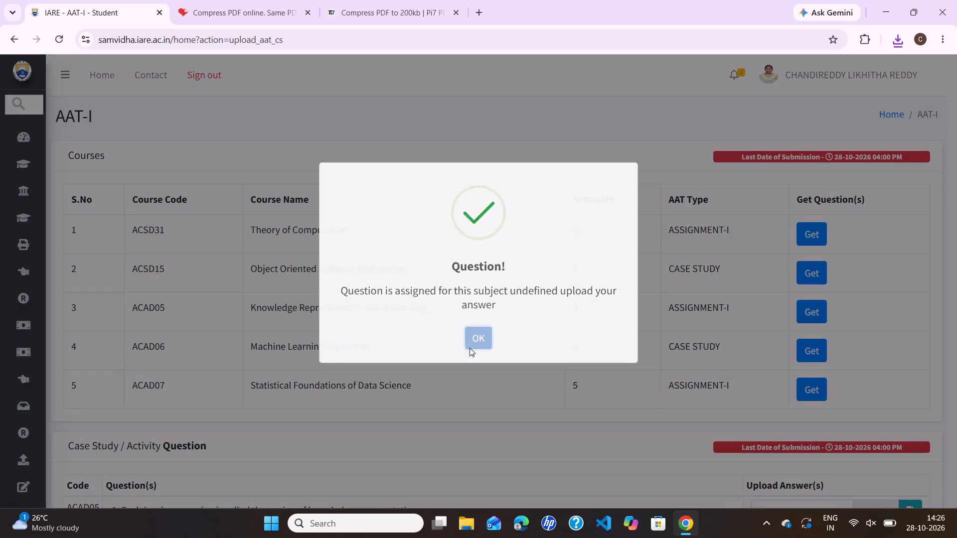
scroll(470, 348, down, 3)
scroll(494, 388, down, 2)
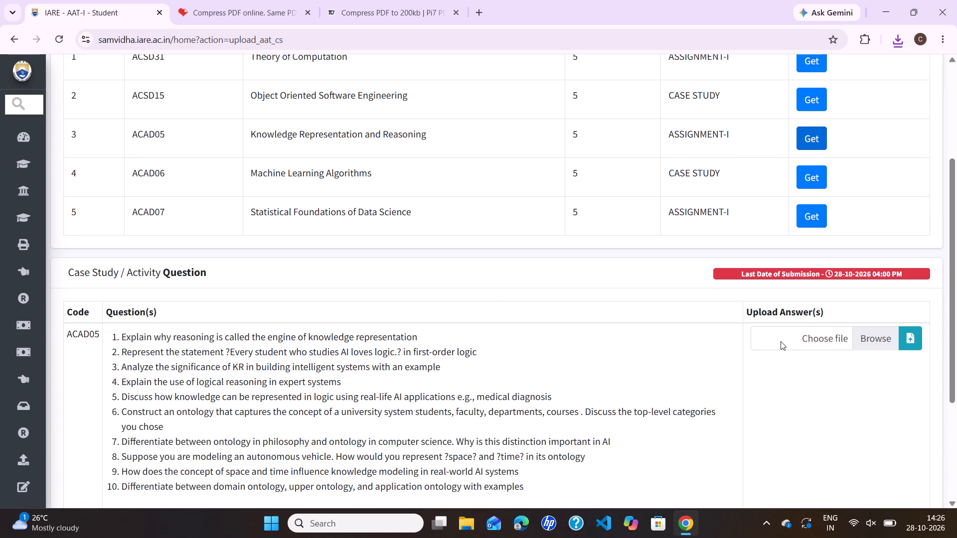
click(783, 336)
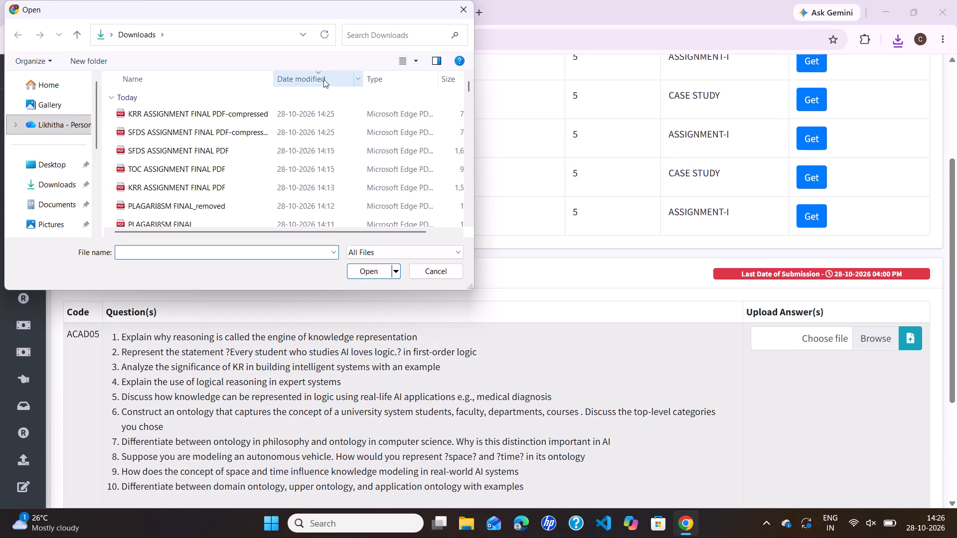
click(302, 118)
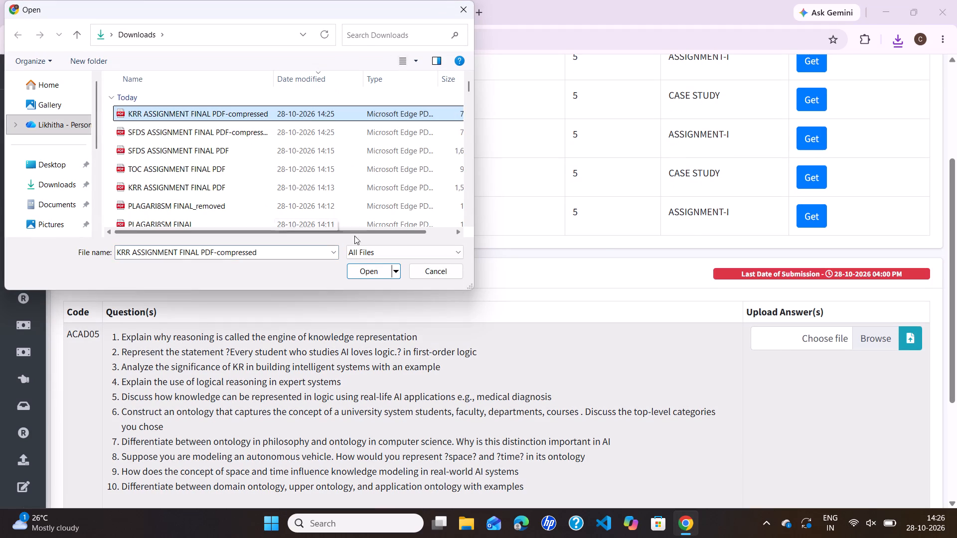
click(368, 275)
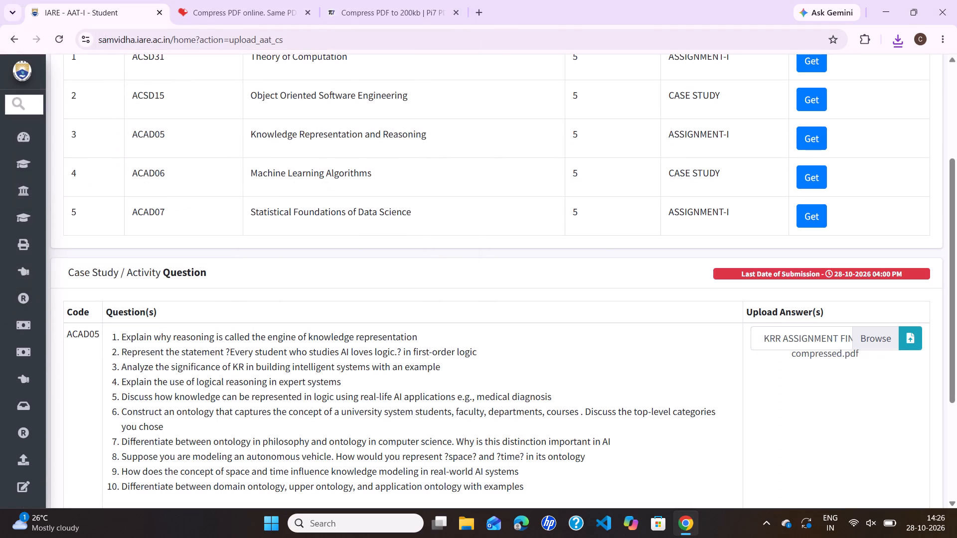
click(910, 337)
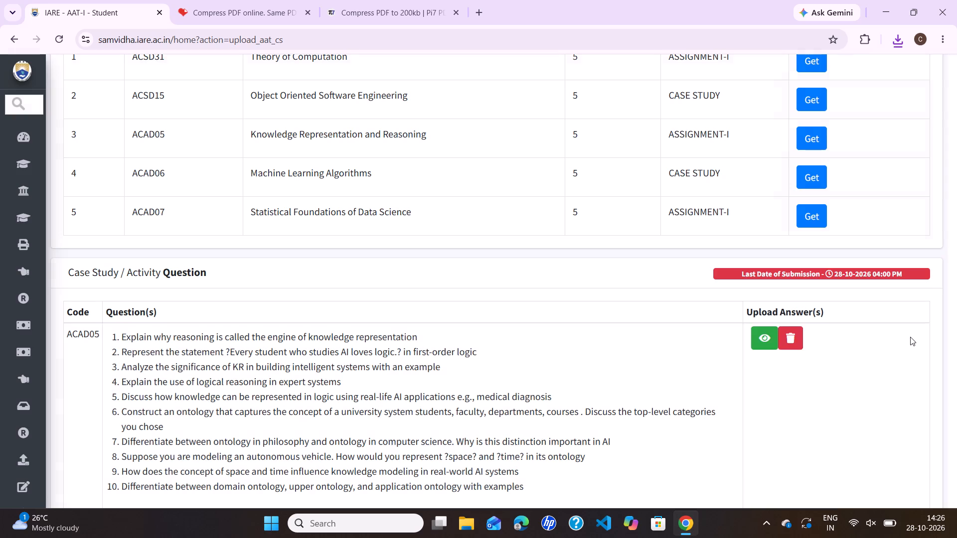
click(486, 351)
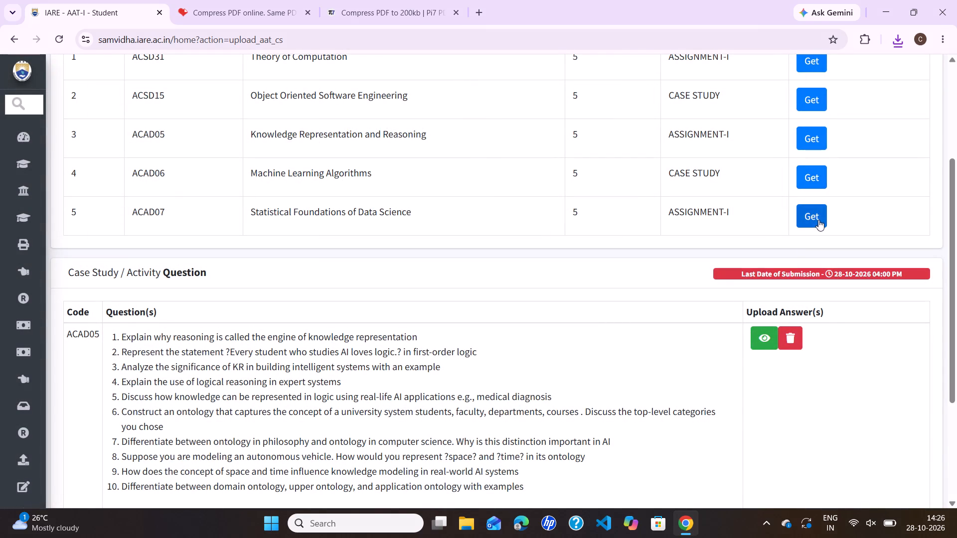
Get the Statistical Foundations of Data Science (ACAD07) question and upload SFDS ASSIGNMENT FINAL PDF-compressed from Downloads as its answer.
click(810, 217)
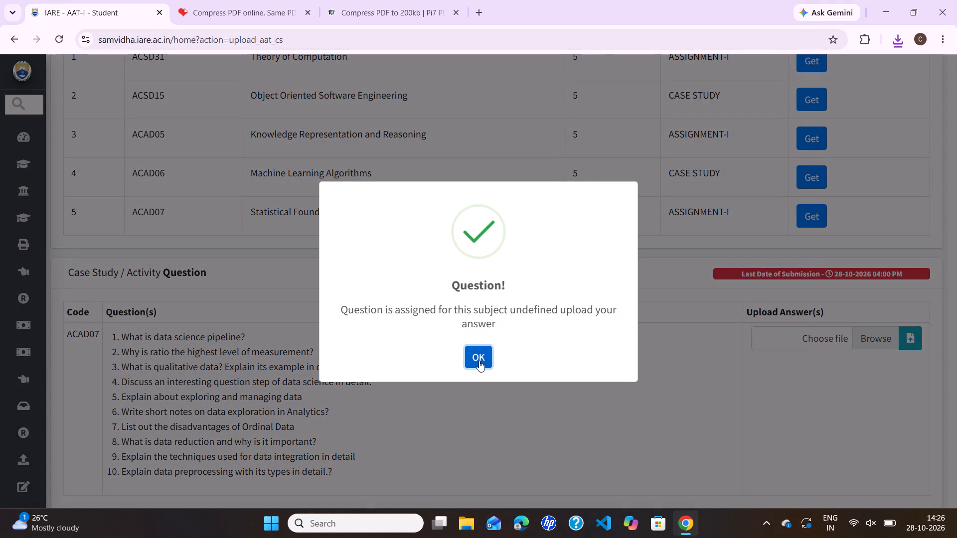
click(479, 361)
click(802, 342)
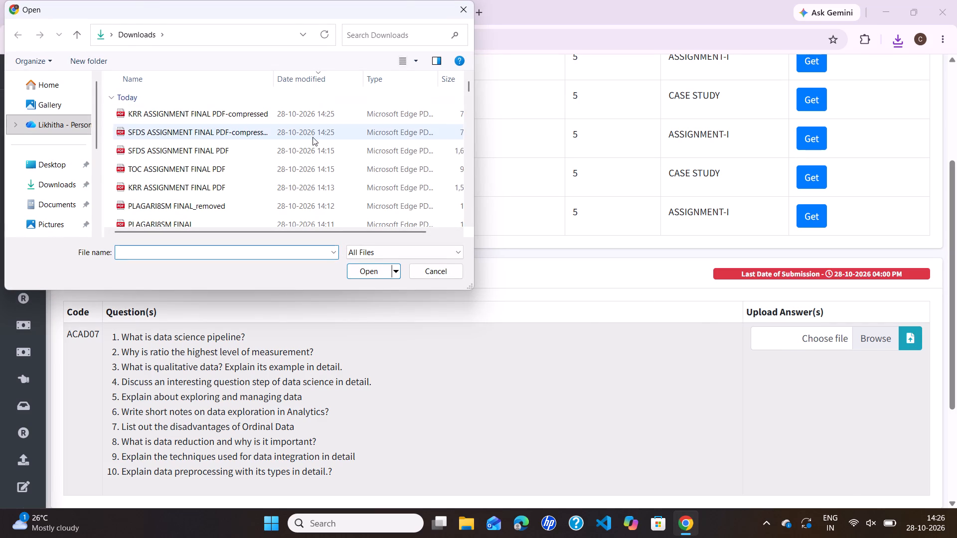
click(313, 137)
click(367, 267)
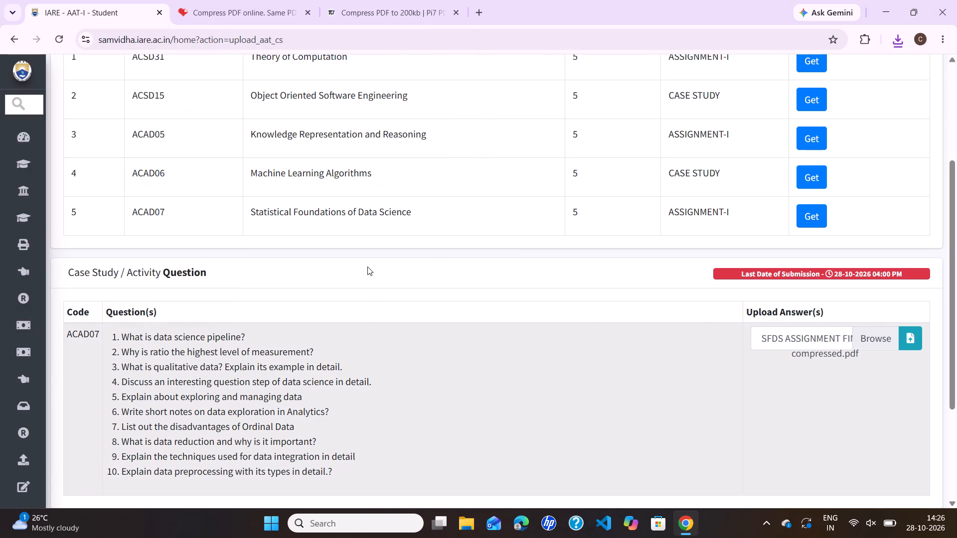
click(907, 343)
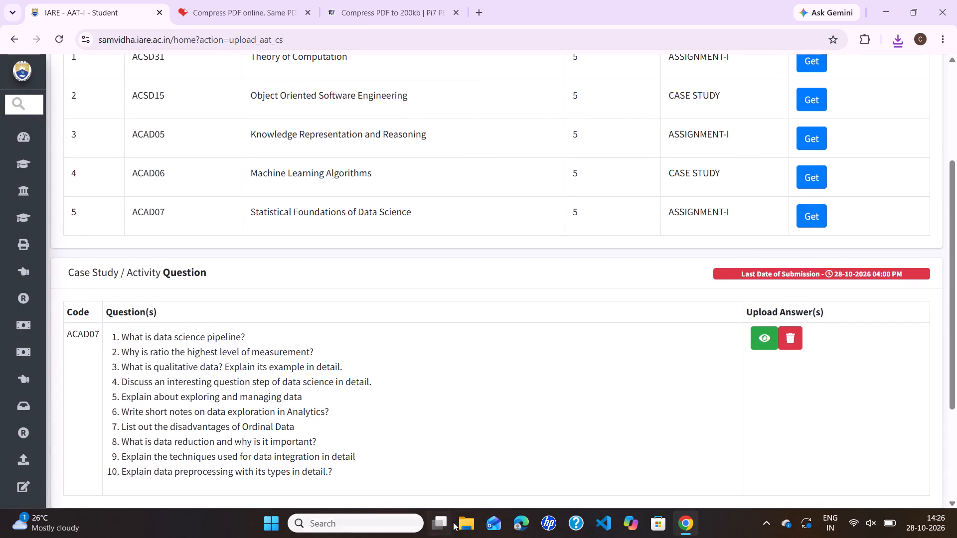
Open the MLA REPORT PDF from the Downloads folder in File Explorer.
click(468, 515)
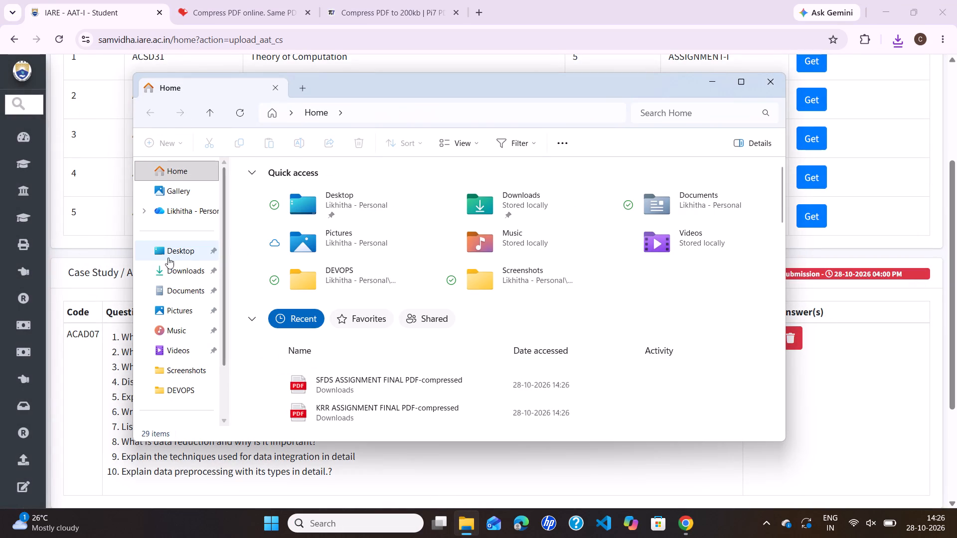
click(165, 267)
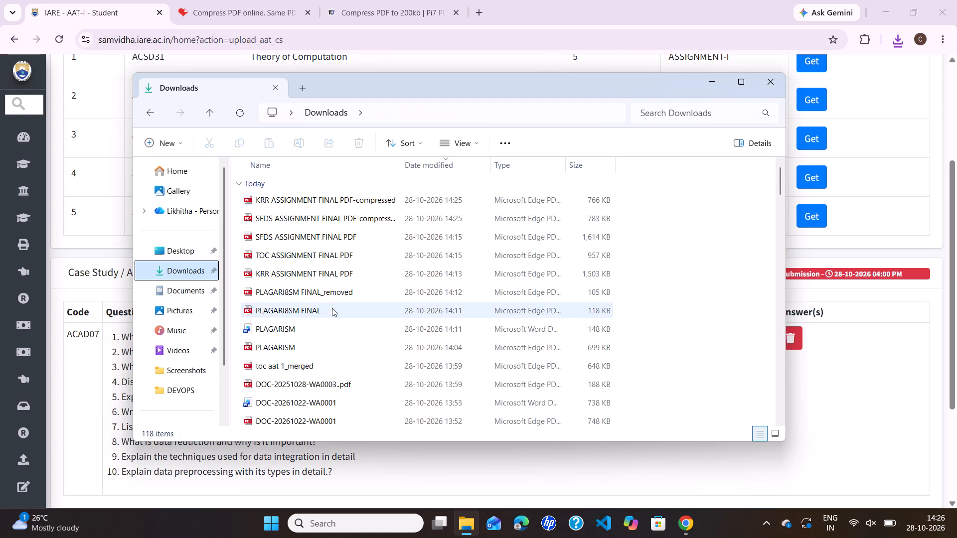
scroll(332, 308, down, 3)
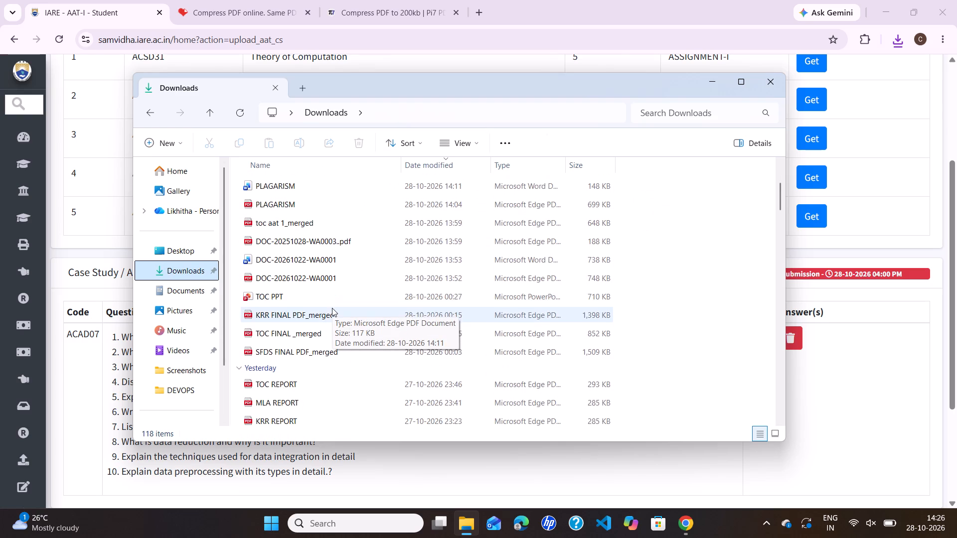
scroll(332, 308, down, 1)
double_click(291, 320)
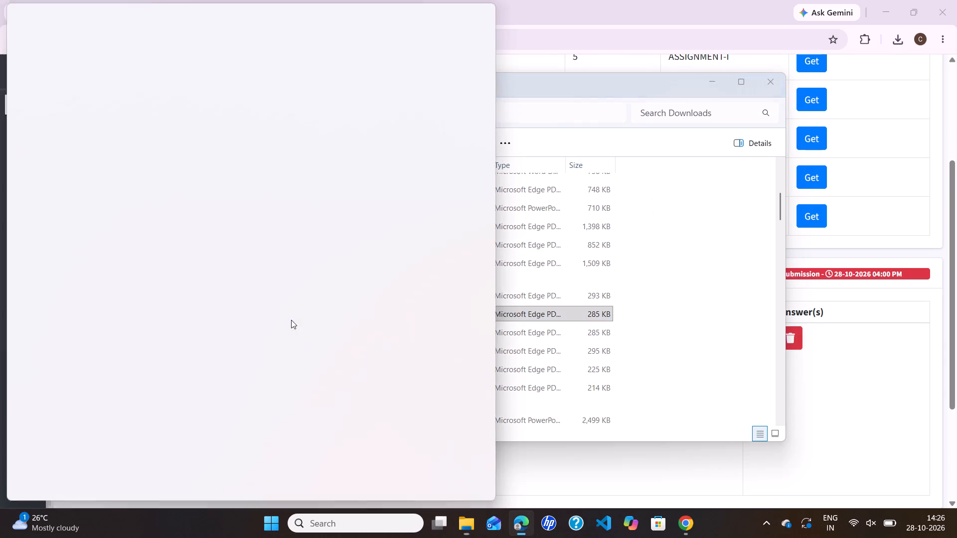
click(459, 5)
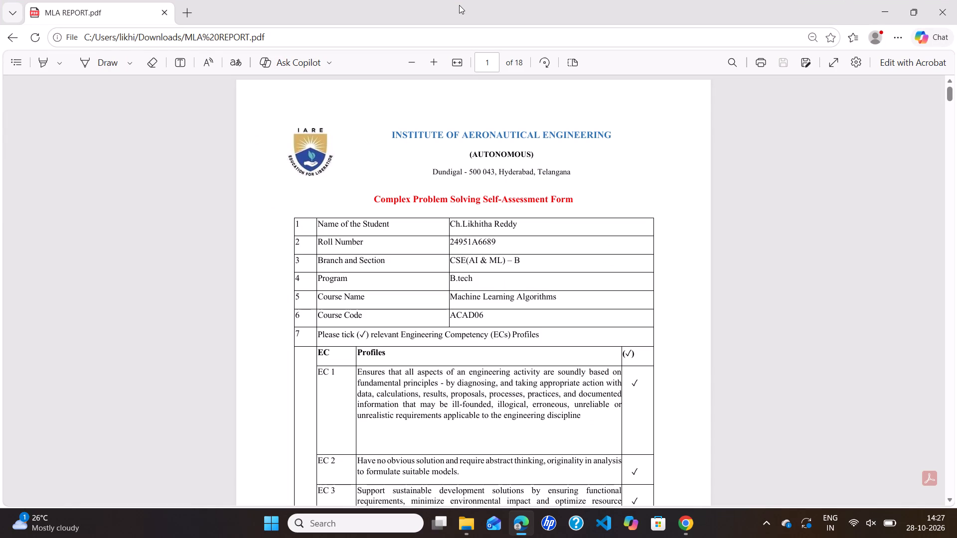
Read through the Complex Problem Solving Self-Assessment Form on the opening pages of the MLA report.
key(Down)
key(Down)
key(Down)
key(Down)
key(Down)
key(Down)
key(Down)
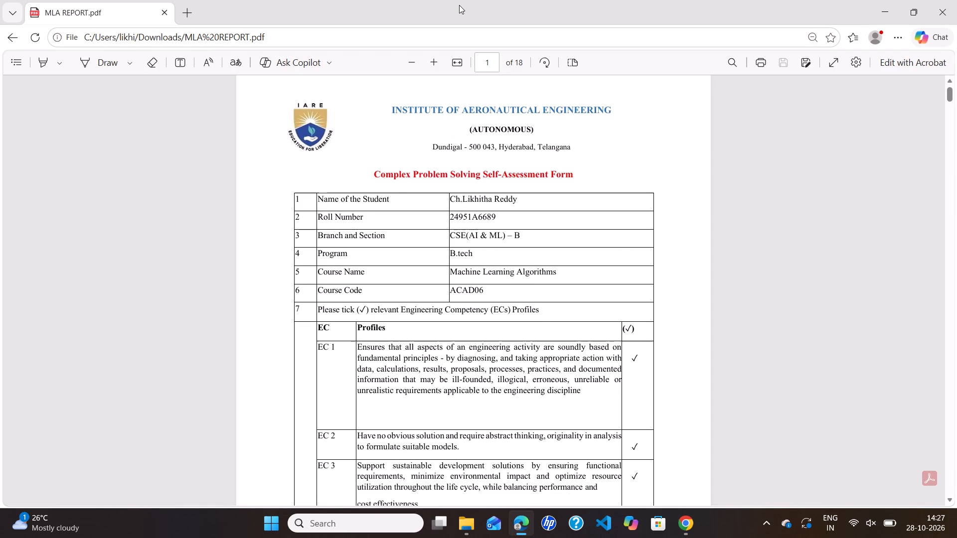
key(Down)
key(Down)
key(Down)
key(Down)
key(Down)
key(Down)
key(Down)
key(Down)
key(Down)
key(Down)
key(Down)
key(Down)
key(Down)
key(Down)
key(Down)
key(Down)
key(Down)
key(Down)
key(Down)
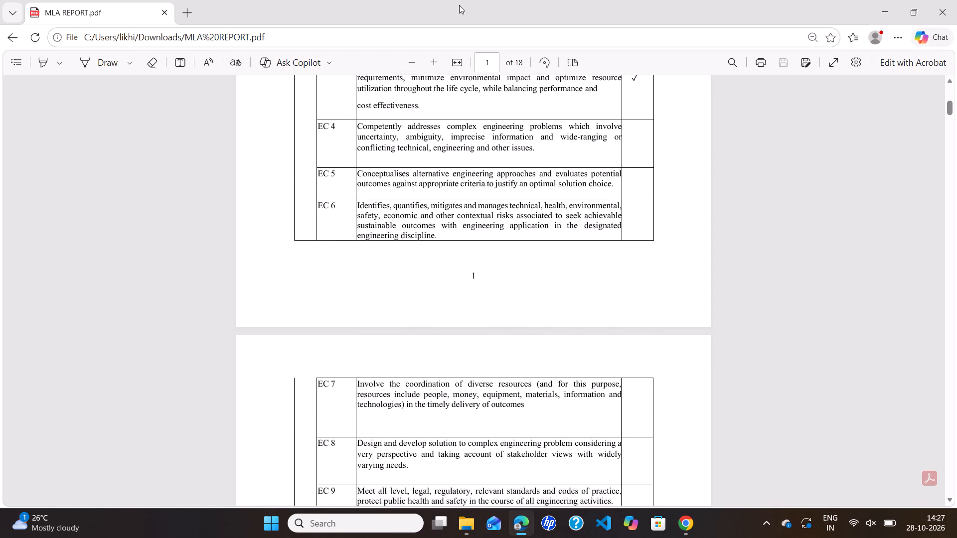
key(Down)
key(Down)
key(Down)
key(Down)
key(Down)
key(Down)
key(Down)
key(Down)
key(Down)
key(Down)
key(Down)
key(Down)
key(Down)
key(Down)
key(Down)
key(Down)
key(Down)
key(Down)
key(Down)
key(Down)
key(Down)
key(Down)
key(Down)
key(Down)
key(Down)
key(Down)
key(Down)
key(Down)
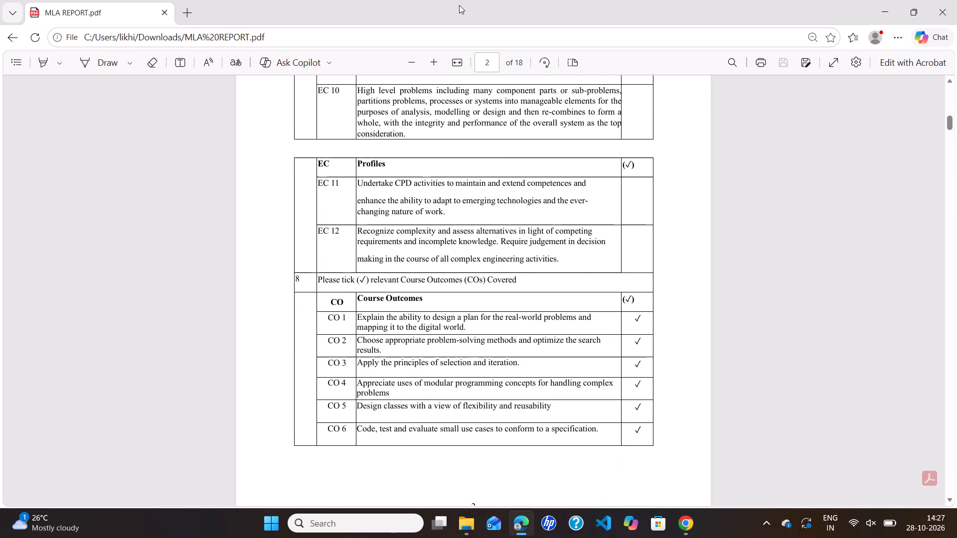
key(Down)
key(Down)
key(Down)
key(Down)
key(Down)
key(Down)
key(Down)
key(Down)
key(Down)
key(Down)
key(Down)
key(Down)
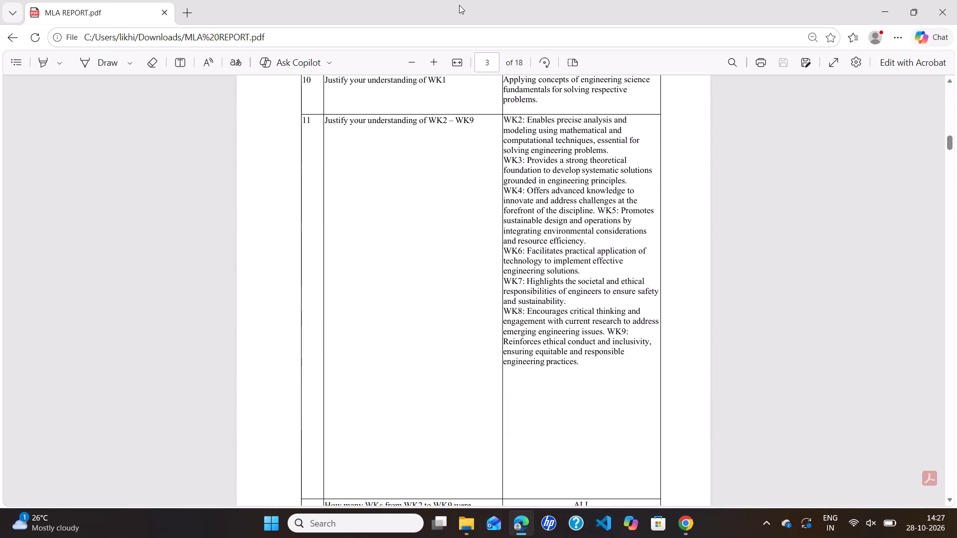
key(Down)
key(Down)
key(Down)
key(Down)
key(Down)
key(Down)
key(Down)
key(Down)
key(Down)
key(Down)
key(Down)
key(Down)
key(Down)
key(Down)
key(Down)
key(Down)
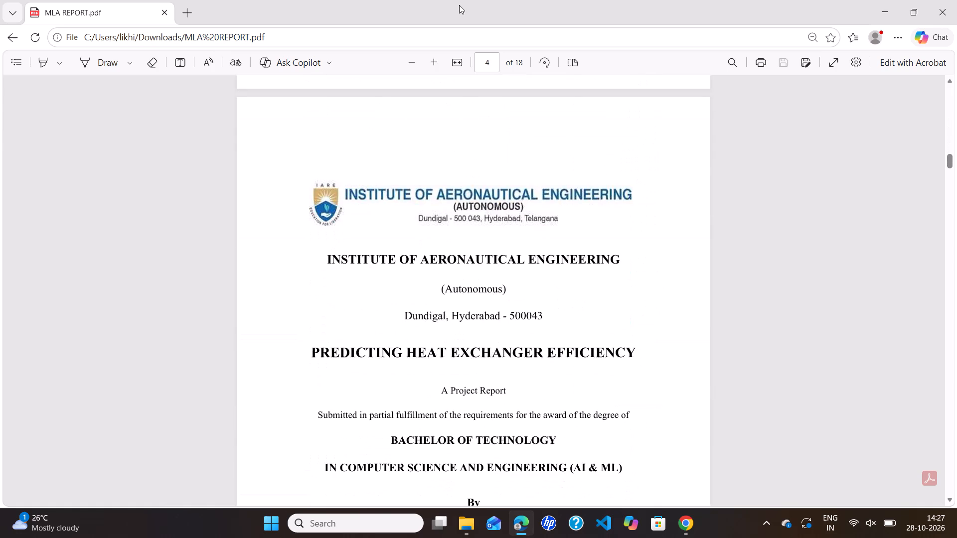
Review the title page and certificate page of the MLA report on predicting heat exchanger efficiency.
key(Down)
key(Down)
key(Down)
key(Down)
key(Down)
key(Down)
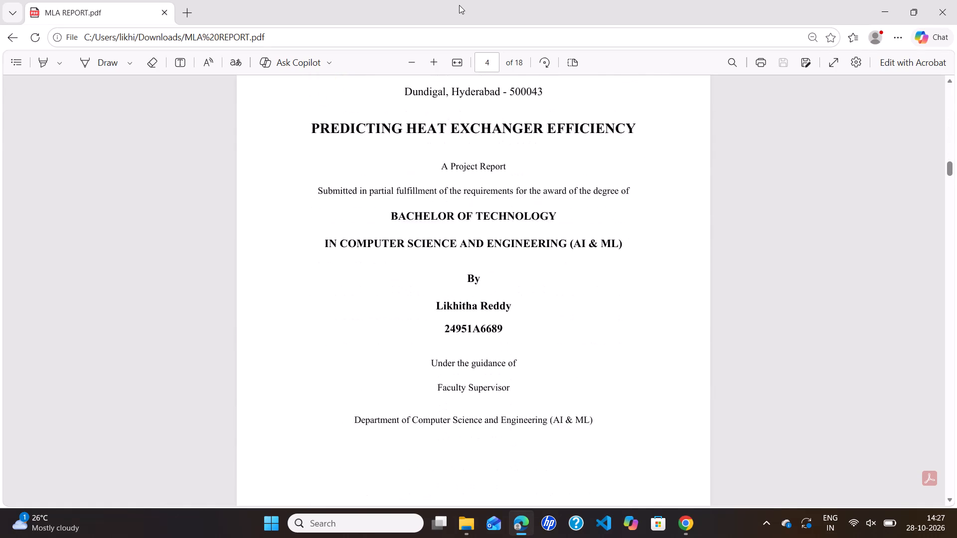
key(Down)
key(Down)
key(Down)
key(Down)
key(Down)
key(Down)
key(Down)
key(Down)
key(Down)
key(Down)
key(Down)
key(Down)
key(Down)
key(Down)
key(Down)
key(Down)
key(Down)
key(Down)
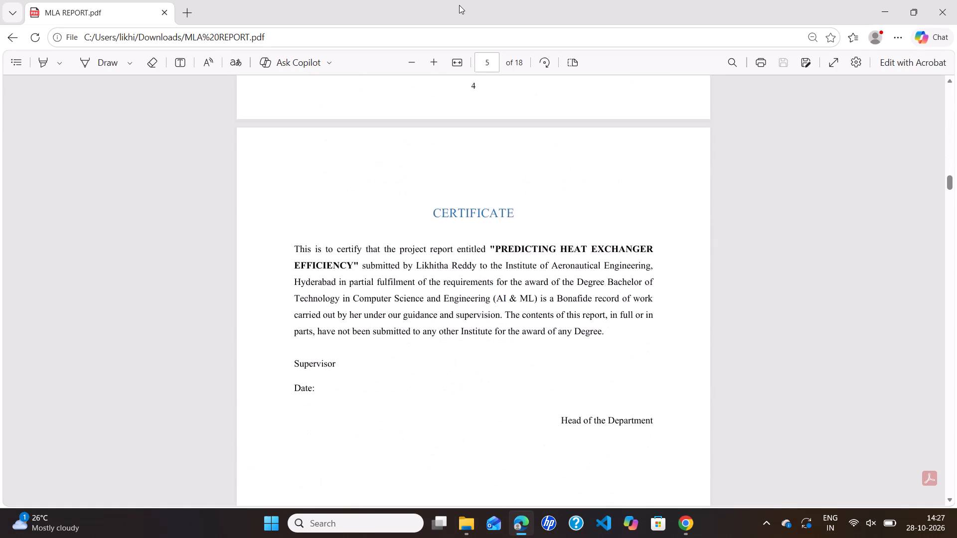
key(Down)
key(Up)
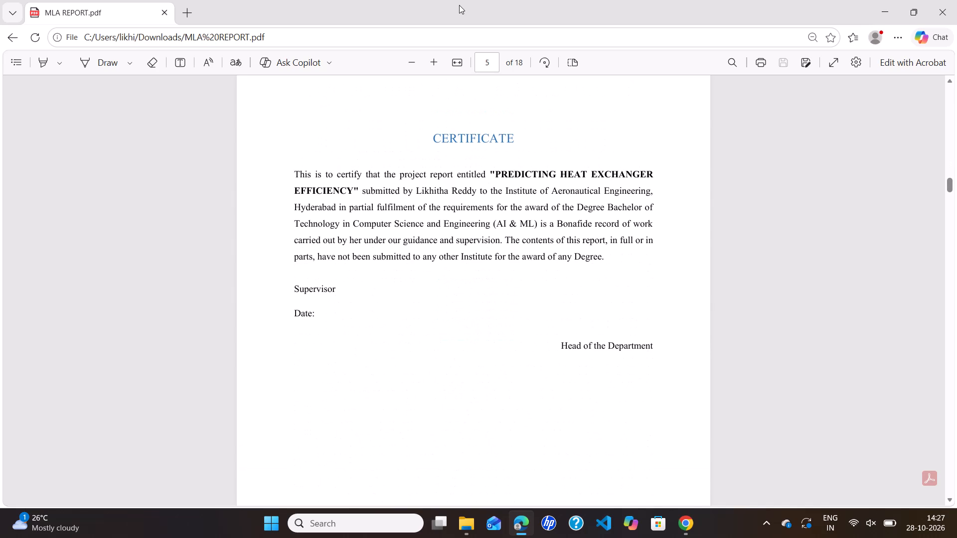
Read the approval sheet and acknowledgement pages of the MLA report.
key(Down)
key(Down)
key(Down)
key(Down)
key(Down)
key(Down)
key(Down)
key(Down)
key(Down)
key(Down)
key(Down)
key(Down)
key(Down)
key(Down)
key(Down)
key(Down)
key(Down)
key(Down)
key(Down)
key(Down)
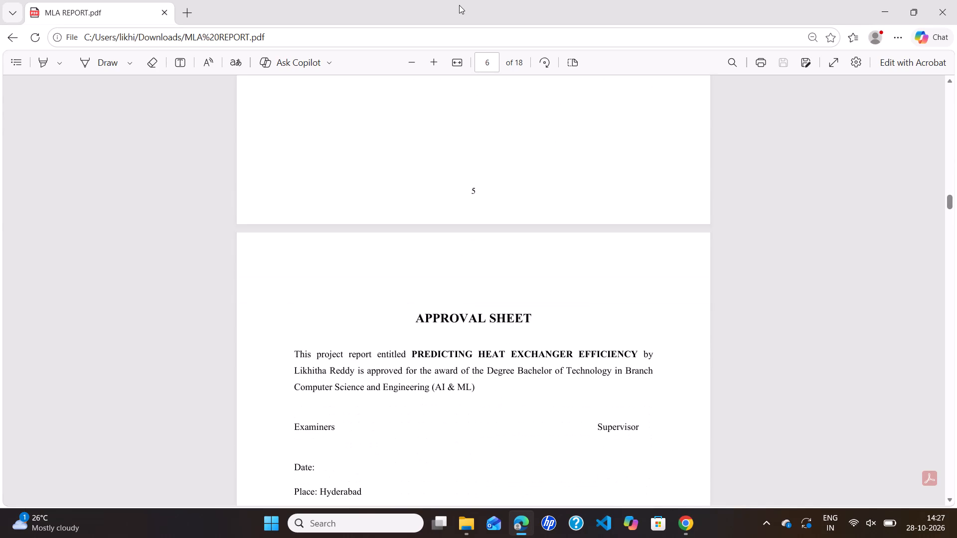
key(Down)
key(Down)
key(Down)
key(Down)
key(Down)
key(Down)
key(Down)
key(Down)
key(Down)
key(Down)
key(Down)
key(Down)
key(Down)
key(Down)
key(Down)
key(Down)
key(Down)
key(Down)
key(Down)
key(Down)
key(Down)
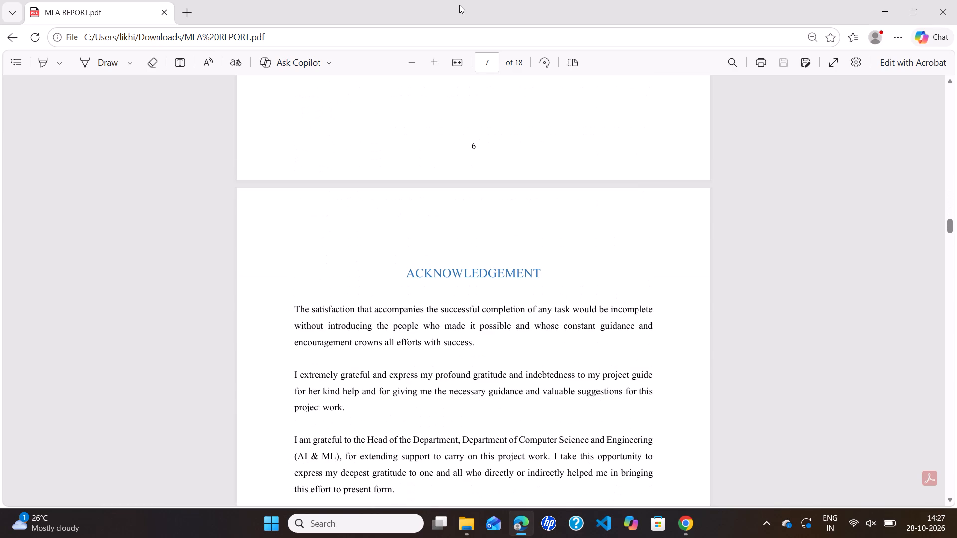
key(Down)
key(Down)
key(Down)
key(Down)
key(Down)
key(Down)
key(Down)
key(Down)
key(Down)
key(Down)
key(Down)
key(Down)
key(Down)
key(Down)
key(Down)
key(Down)
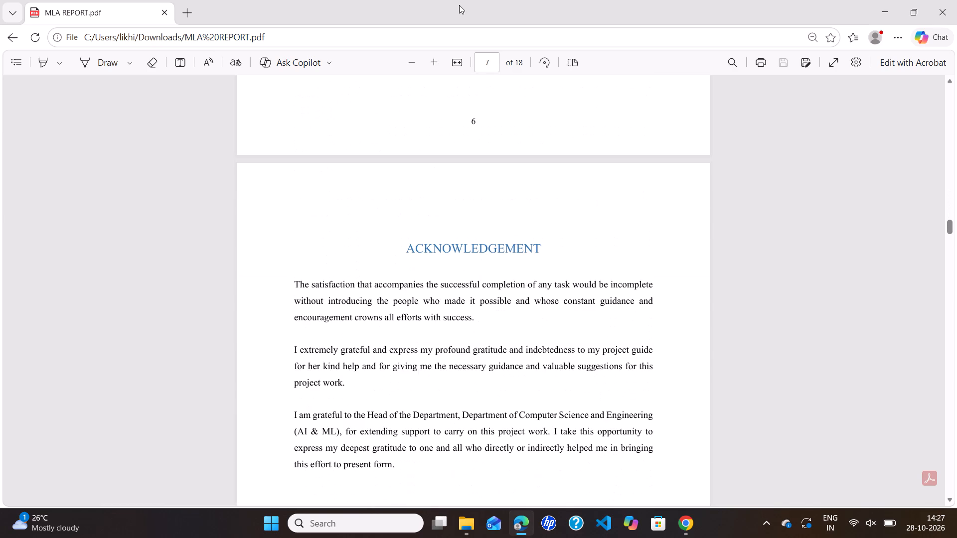
key(Down)
key(Up)
key(Up)
key(Up)
key(Up)
key(Up)
key(Up)
key(Up)
key(Up)
key(Up)
key(Up)
key(Up)
key(Up)
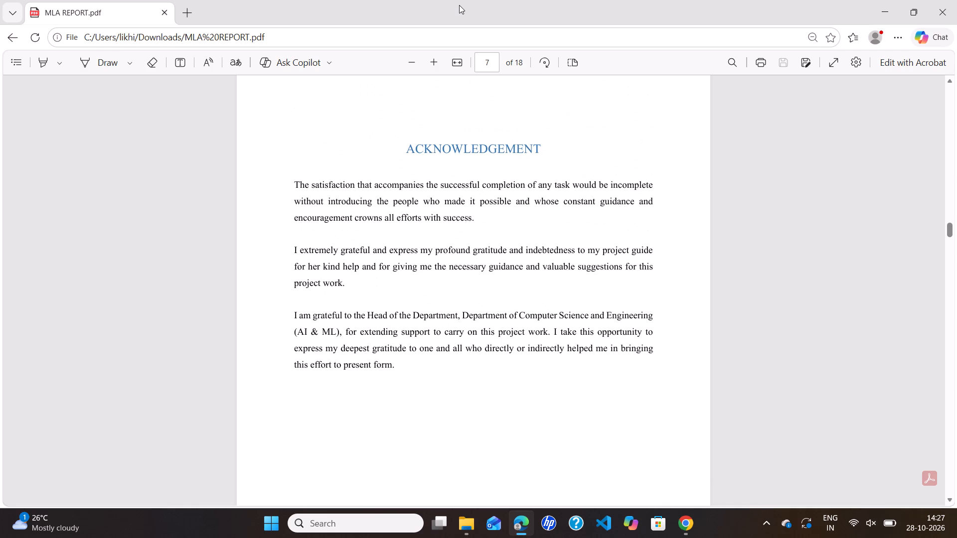
key(Down)
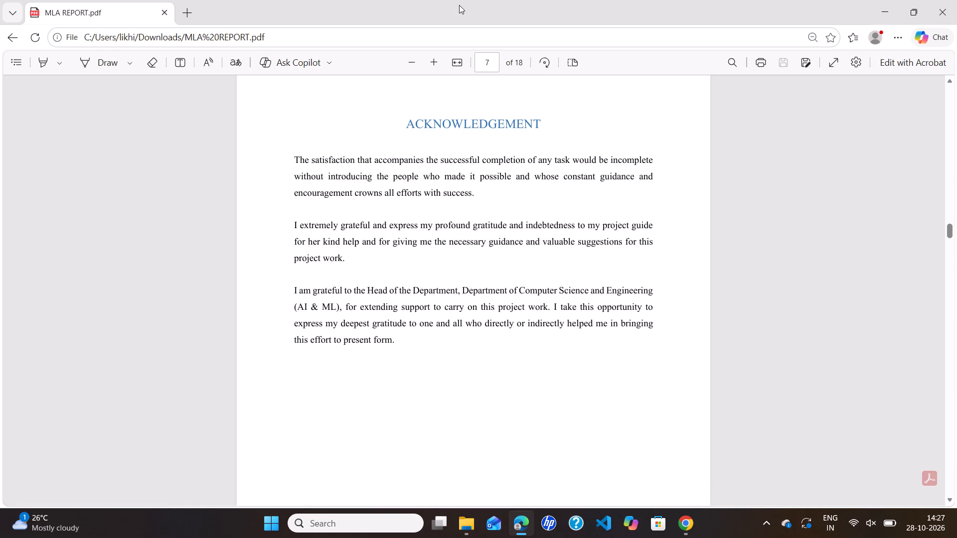
Check the table of contents and the declaration page of the MLA report.
key(Down)
key(Down)
key(Down)
key(Down)
key(Down)
key(Down)
key(Down)
key(Down)
key(Down)
key(Down)
key(Down)
key(Down)
key(Down)
key(Down)
key(Down)
key(Down)
key(Down)
key(Down)
key(Down)
key(Down)
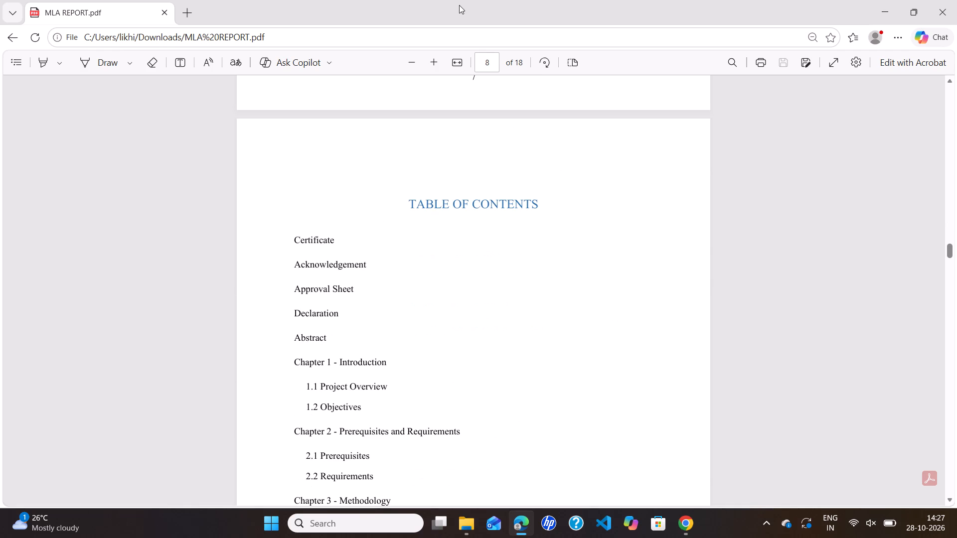
key(Right)
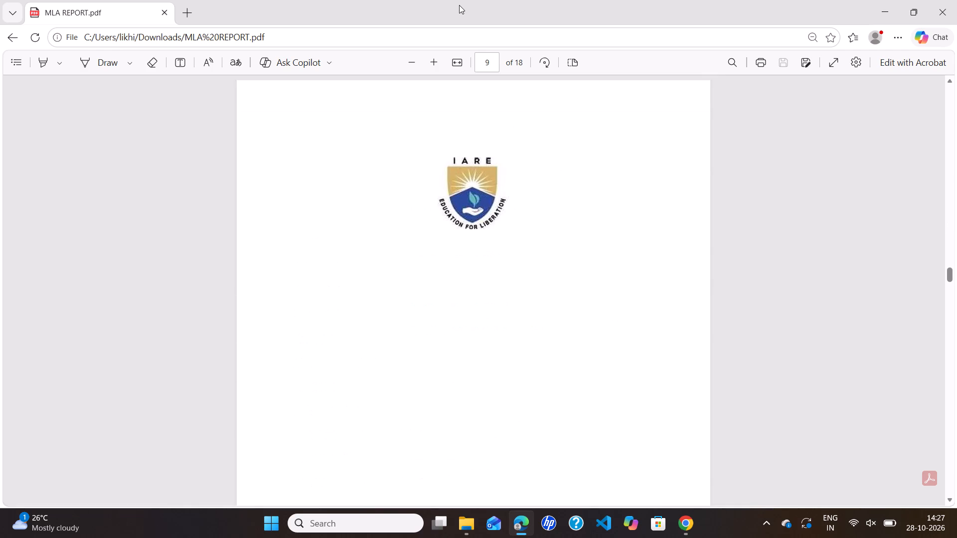
key(Left)
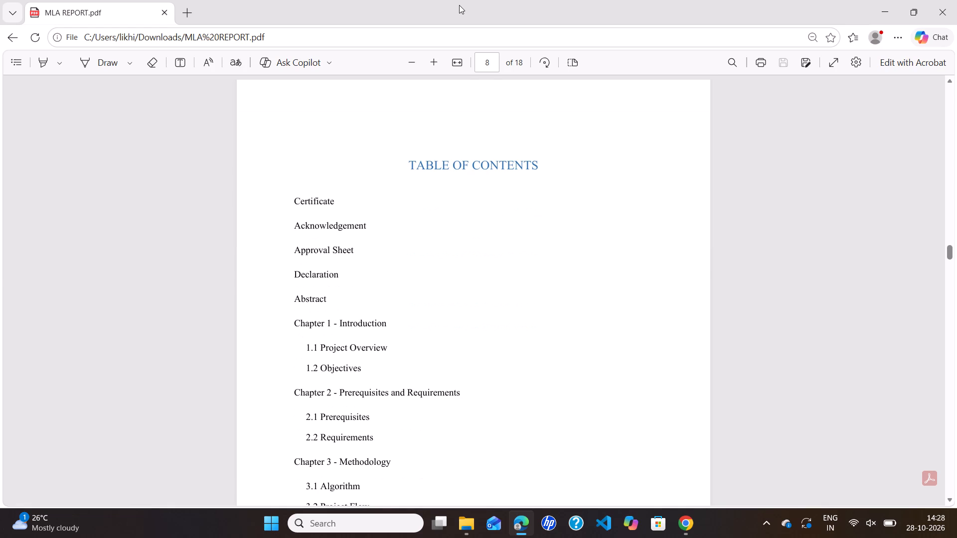
key(Right)
key(Right)
key(Left)
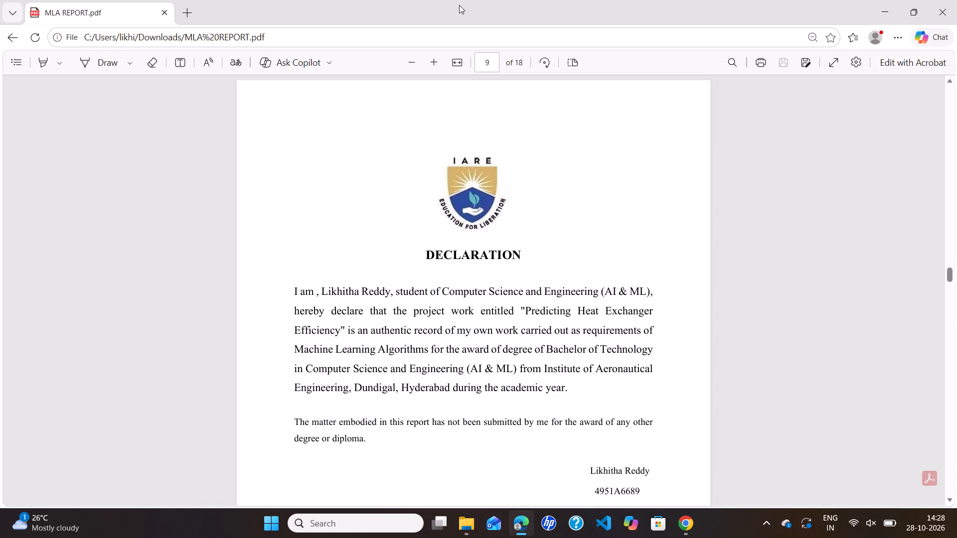
Skim the MLA report from the declaration through the abstract and chapters to the conclusion, and go back towards the front matter.
scroll(459, 5, down, 3)
scroll(392, 198, down, 5)
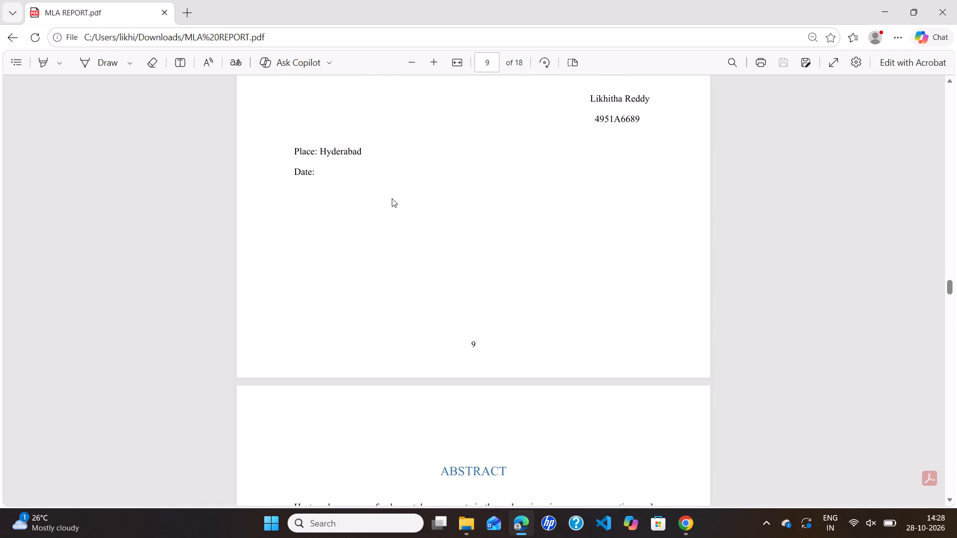
scroll(392, 198, down, 9)
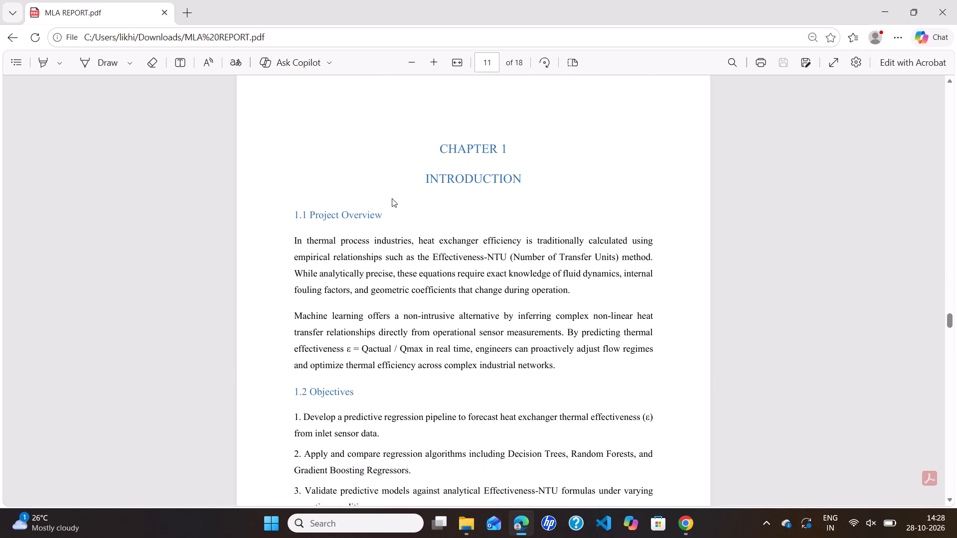
scroll(392, 198, down, 12)
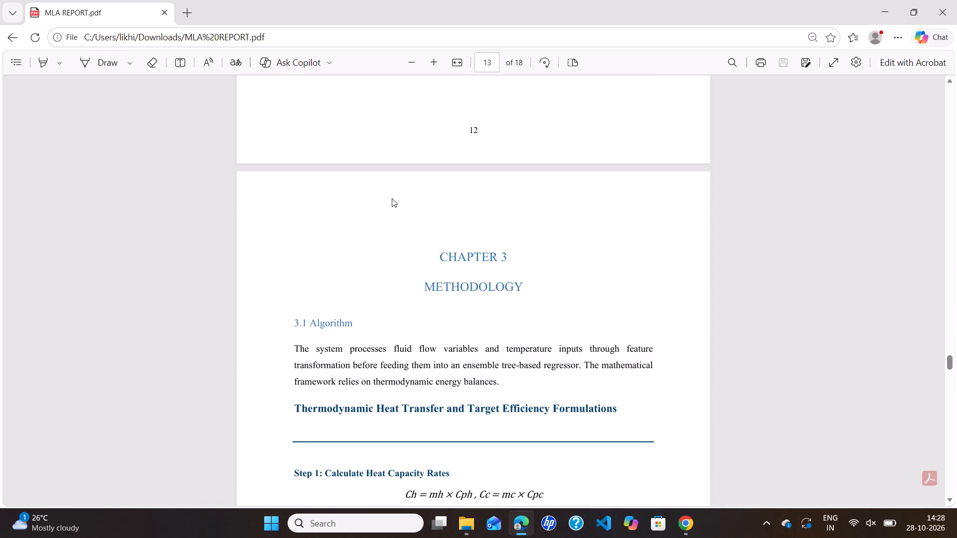
scroll(392, 198, down, 15)
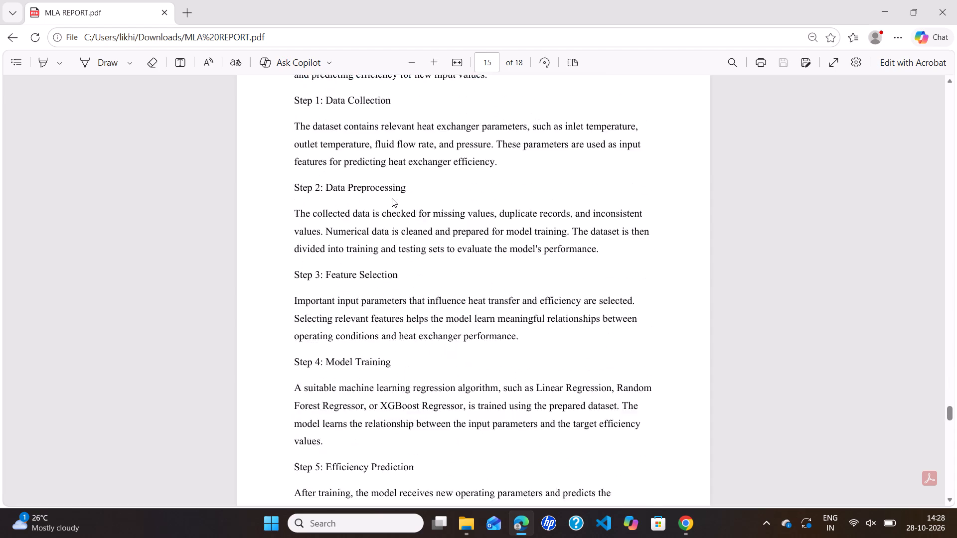
scroll(392, 198, down, 15)
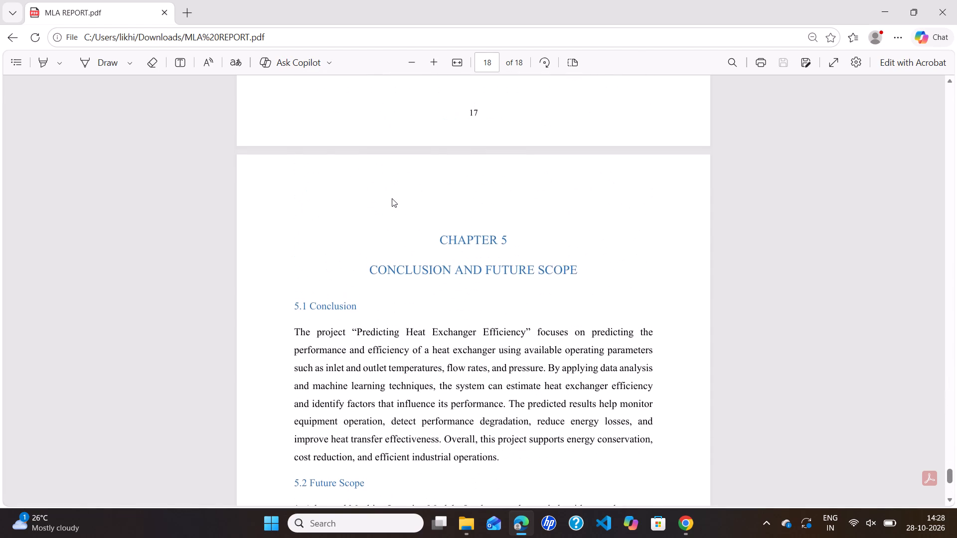
scroll(392, 198, down, 1)
scroll(392, 198, up, 20)
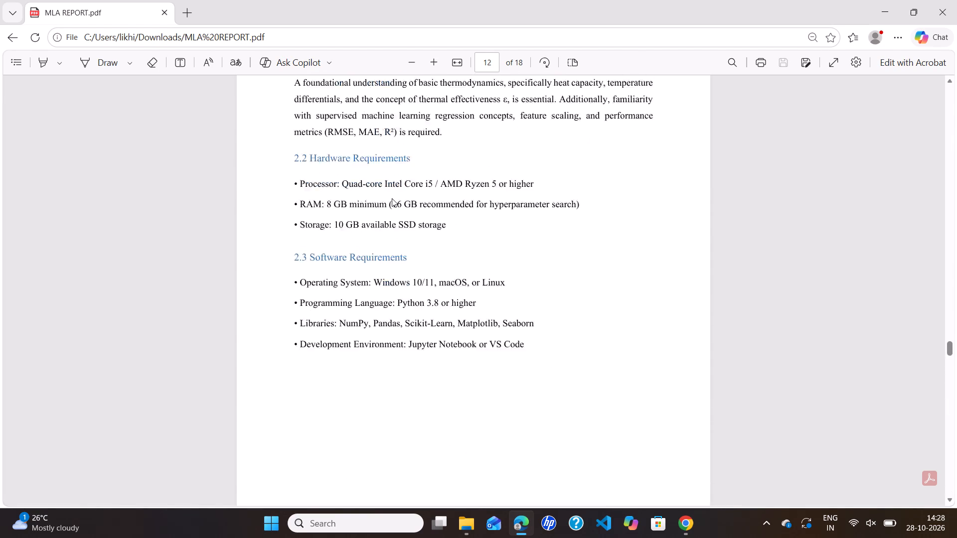
scroll(392, 198, up, 10)
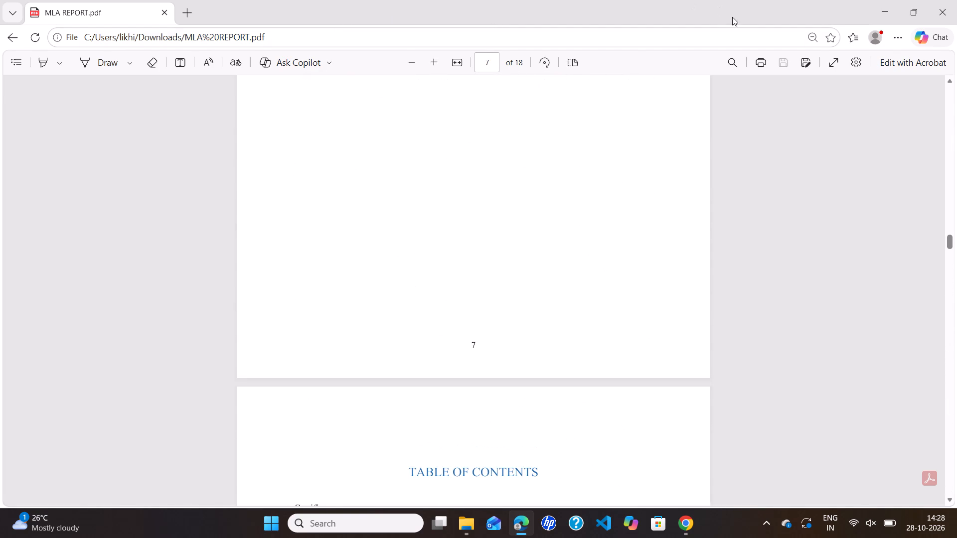
Switch to Chrome, search for PDF TO WORD in a new tab, and open iLovePDF's PDF to Word converter.
drag(861, 11, 875, 8)
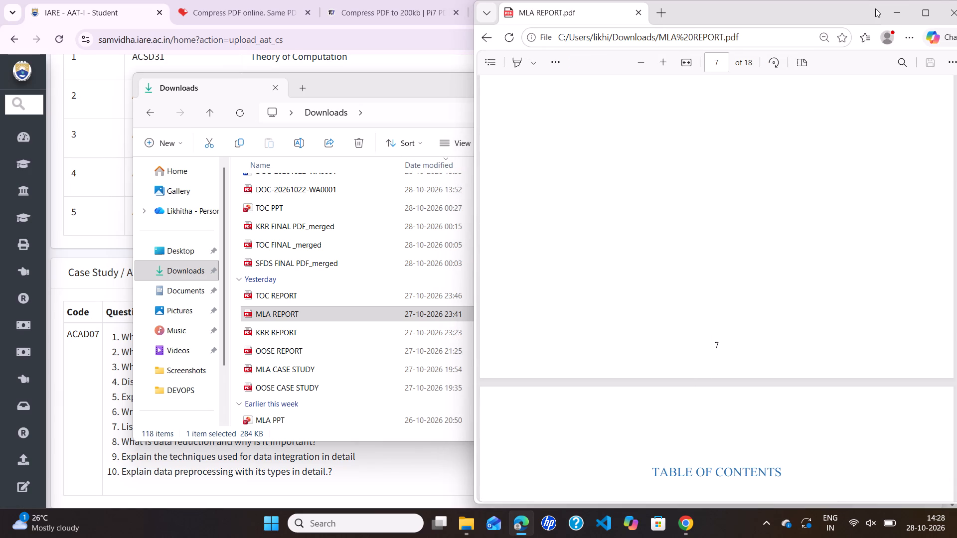
click(884, 14)
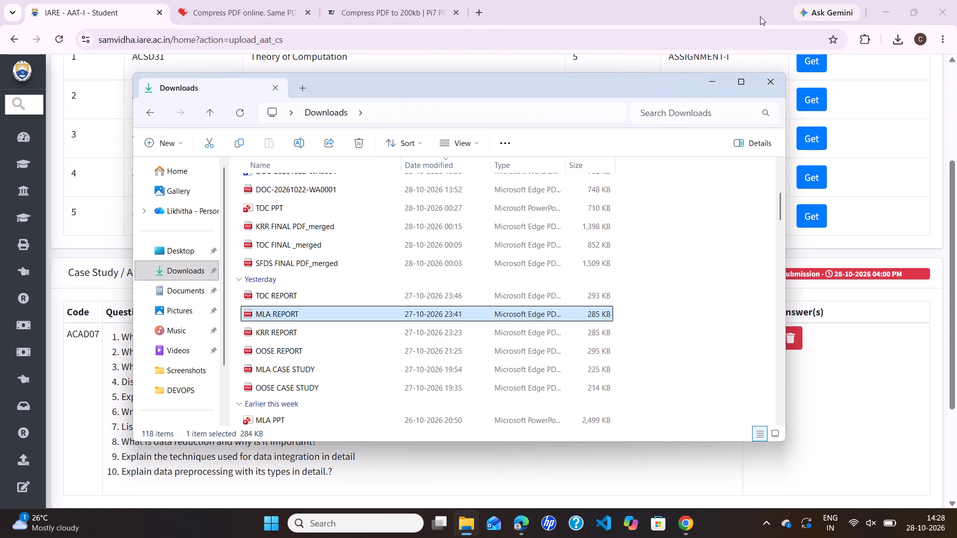
click(881, 6)
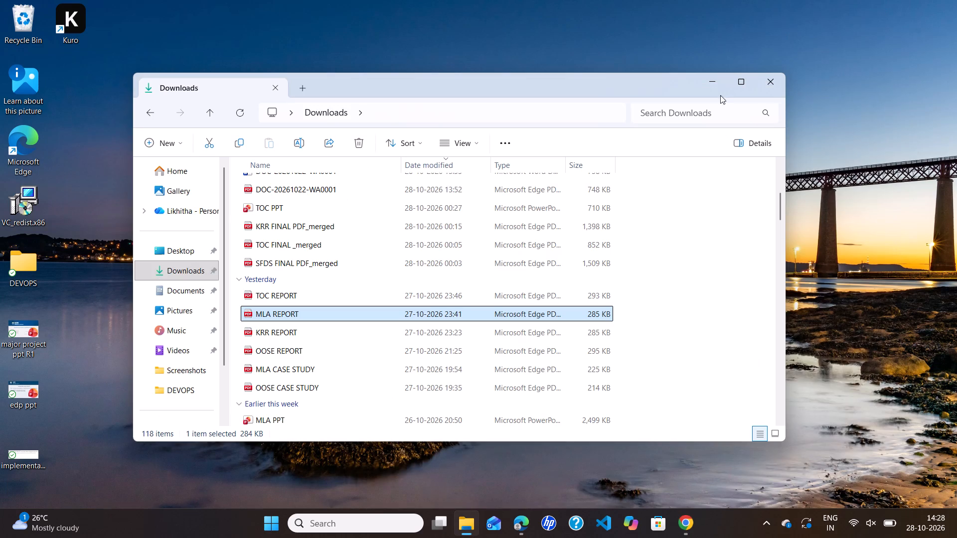
click(686, 522)
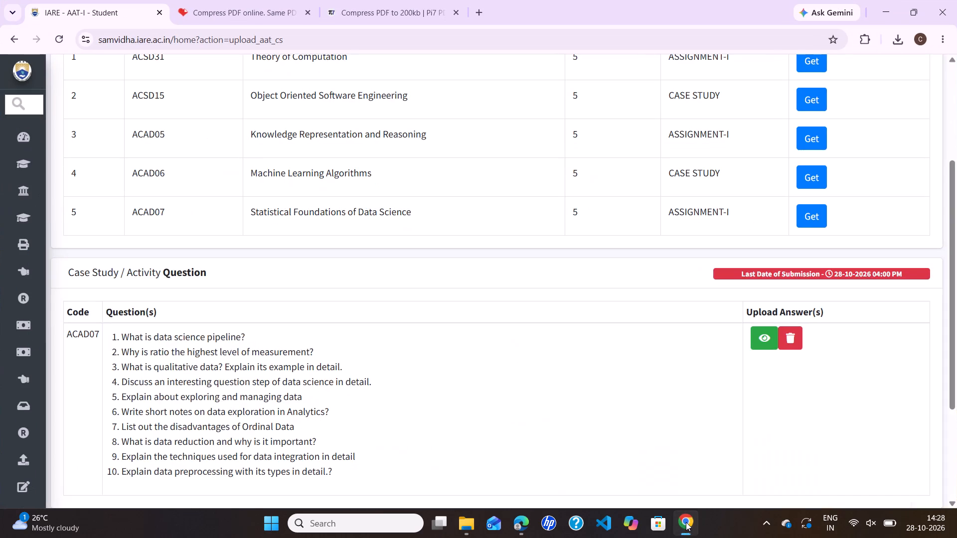
click(479, 16)
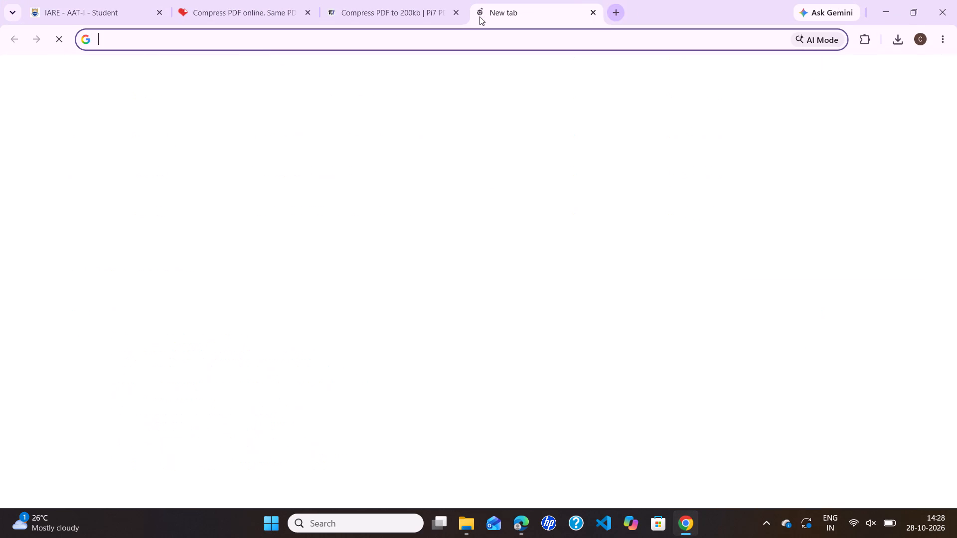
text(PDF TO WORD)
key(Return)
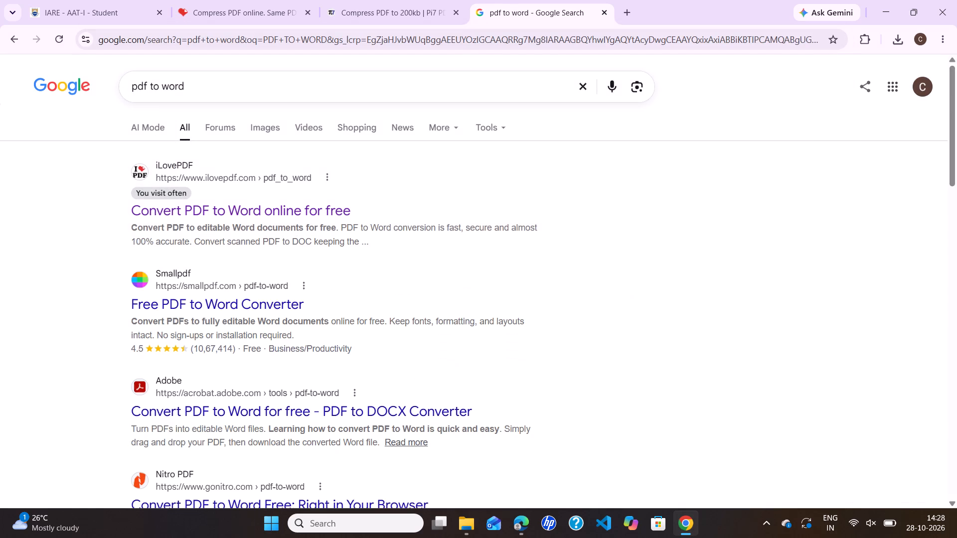
double_click(309, 207)
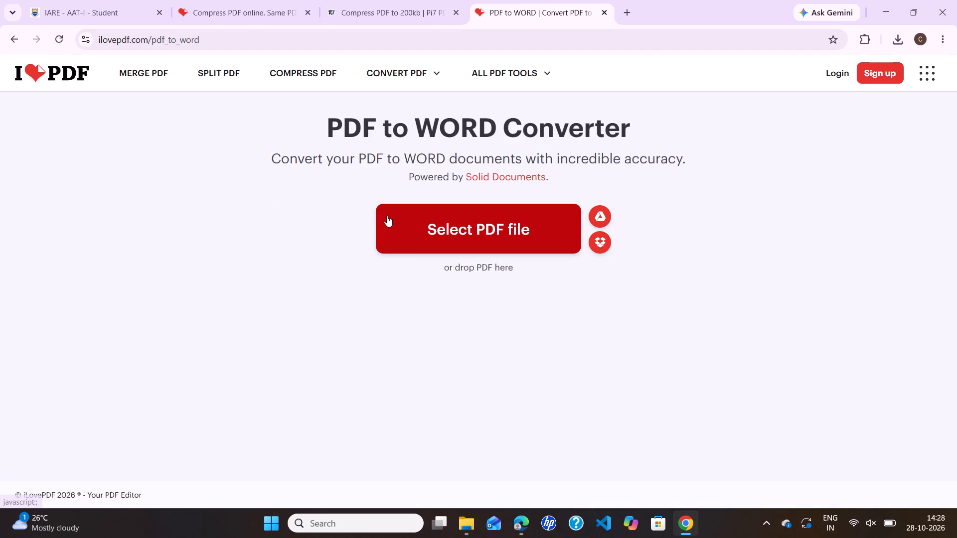
Choose the TOC REPORT PDF from the Downloads folder as the file to convert to Word.
click(387, 216)
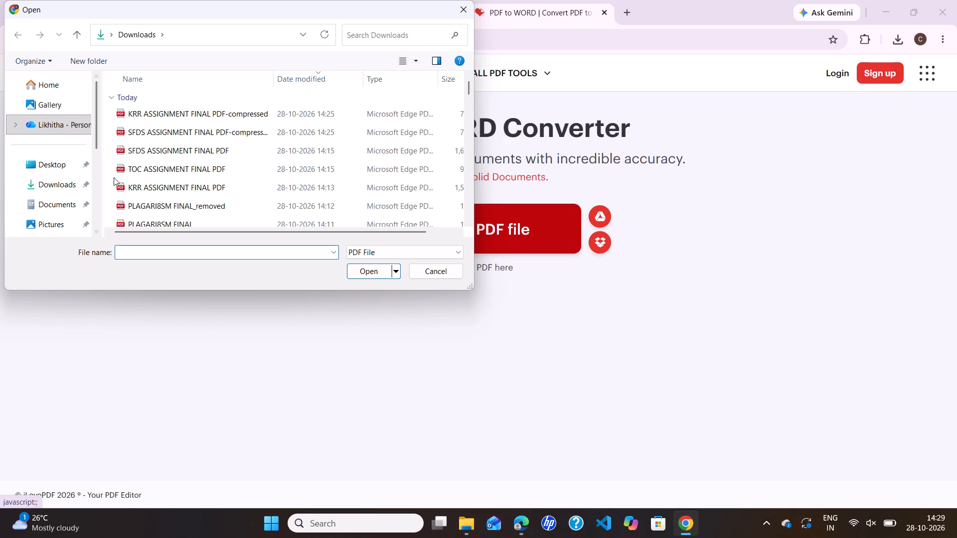
scroll(180, 168, down, 1)
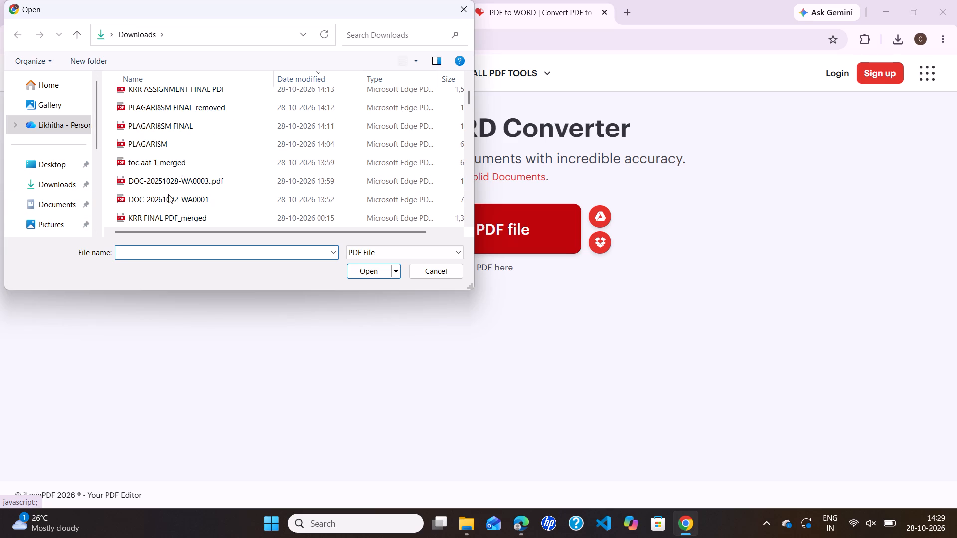
scroll(168, 194, down, 1)
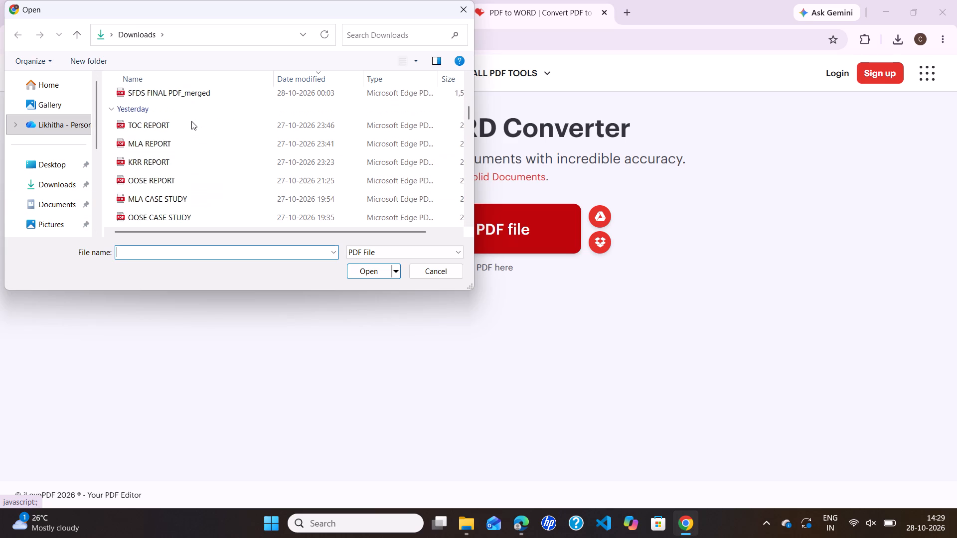
click(191, 121)
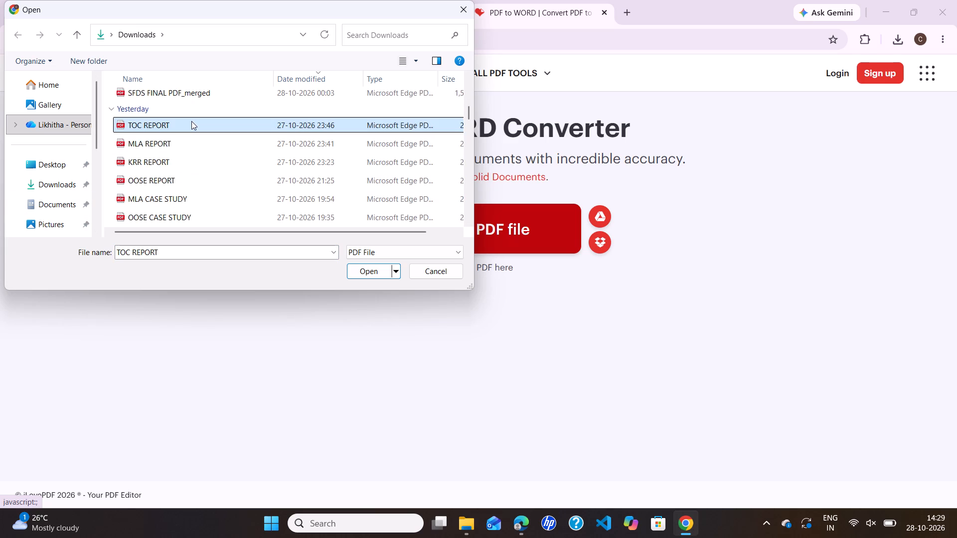